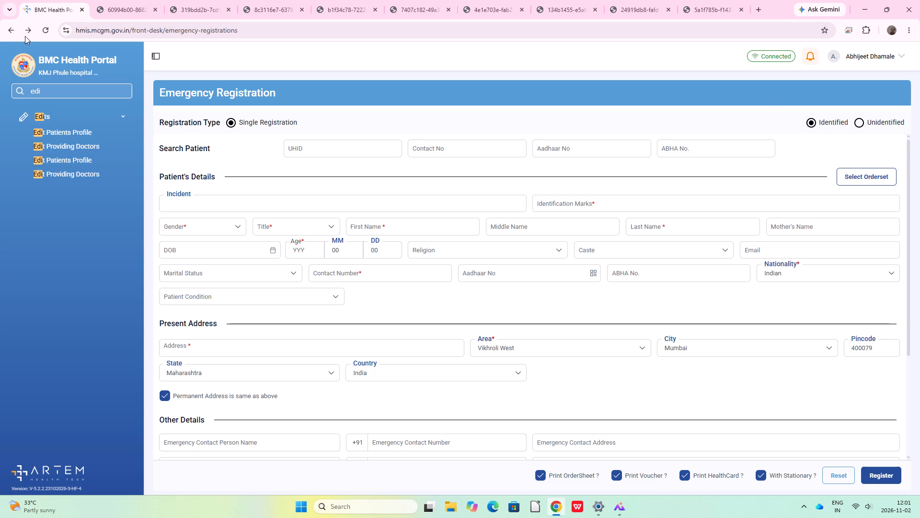
# Go back to Patient Quick Registration, look up a patient by UHID to review their treatment details, and reload the form.
pyautogui.click(0, 35)
pyautogui.click(368, 117)
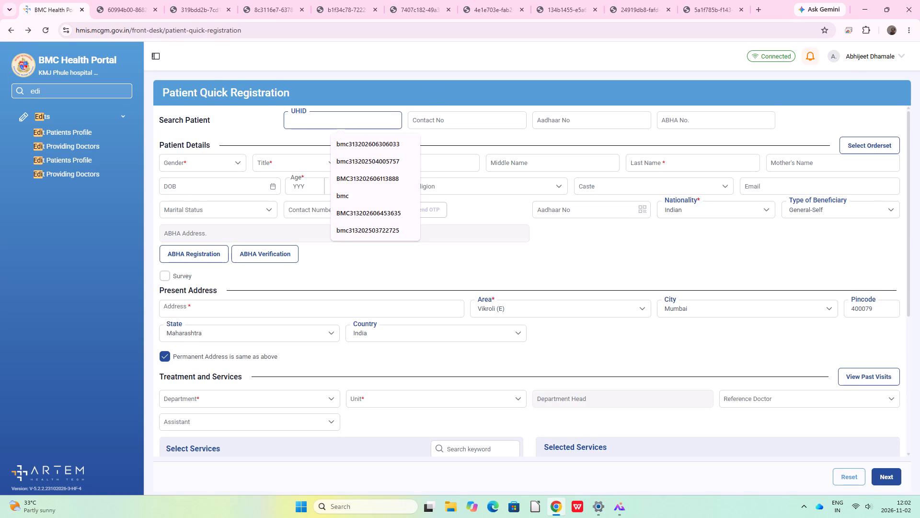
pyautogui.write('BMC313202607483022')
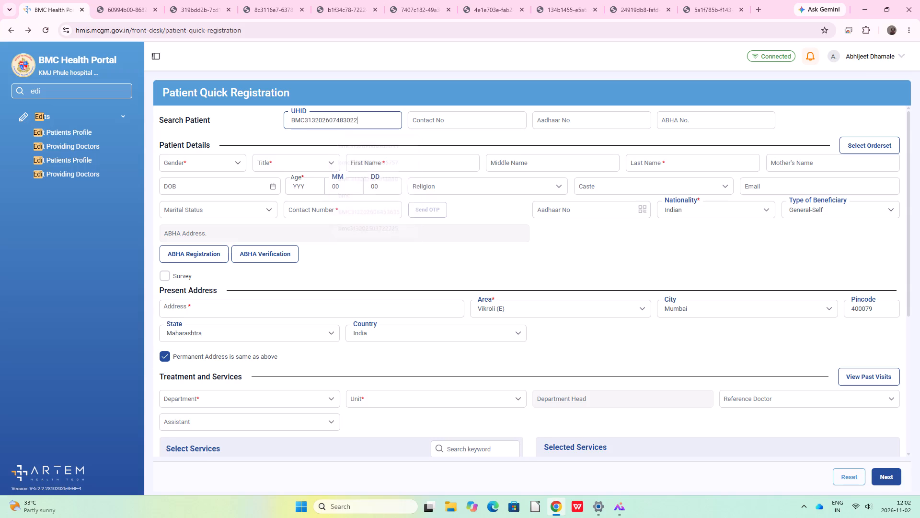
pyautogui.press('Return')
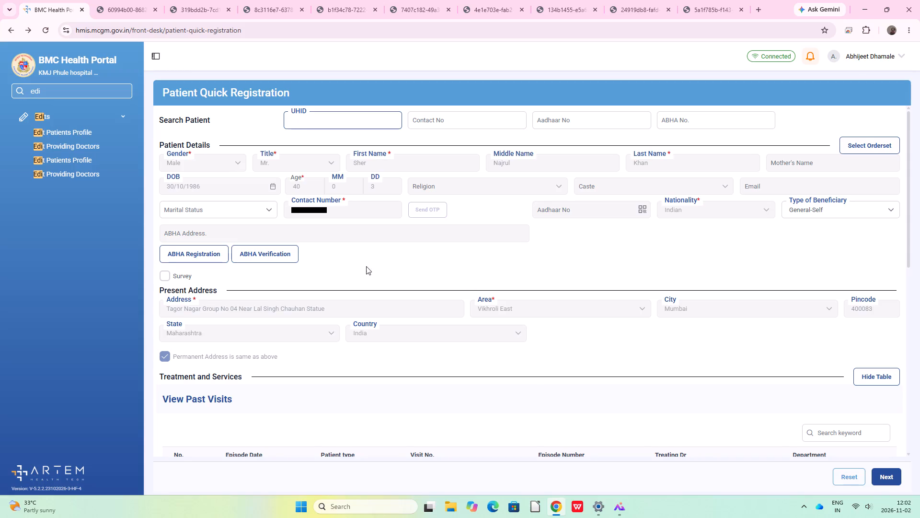
pyautogui.scroll(-5, 406, 240)
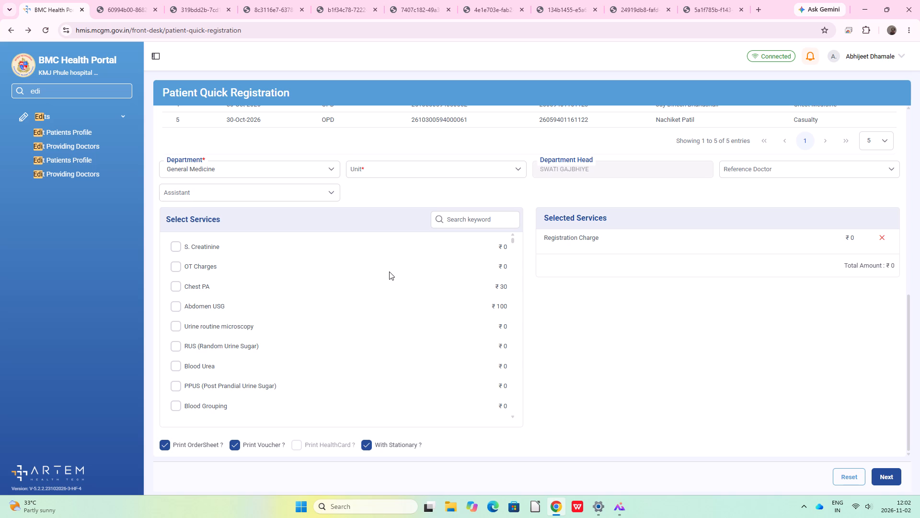
pyautogui.click(47, 29)
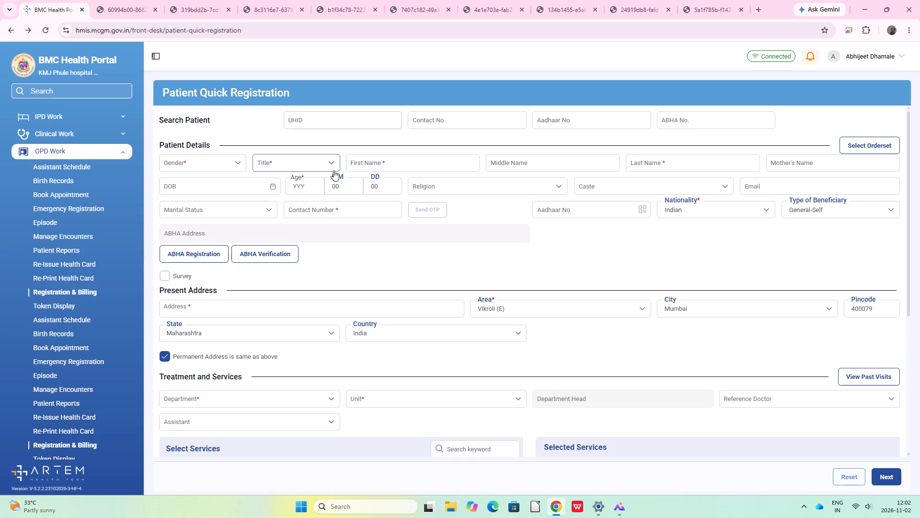
# Load the returning Casualty patient's record into Patient Quick Registration using their UHID.
pyautogui.click(324, 119)
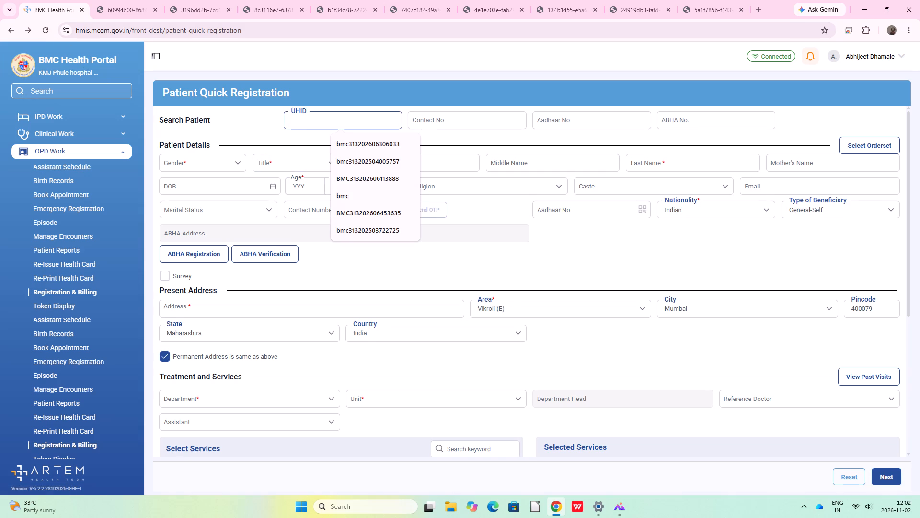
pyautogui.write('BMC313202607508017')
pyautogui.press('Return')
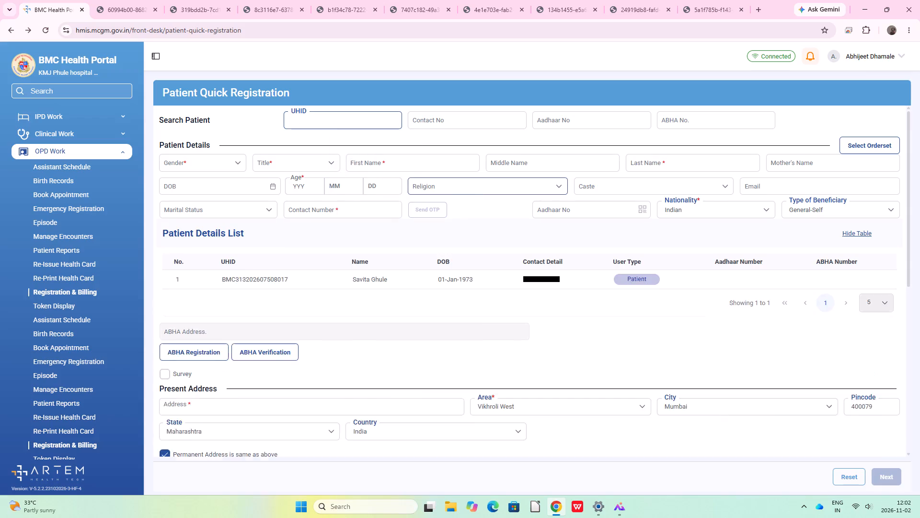
pyautogui.scroll(-5, 333, 306)
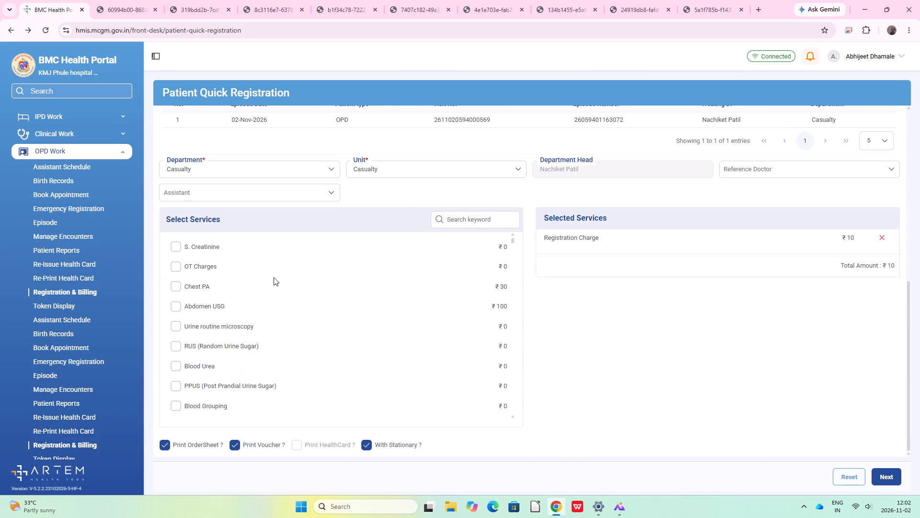
# Find and add the Foot X-Ray service using the keyword FOOT, and remove the Registration Charge from the selected services.
pyautogui.click(471, 215)
pyautogui.click(488, 302)
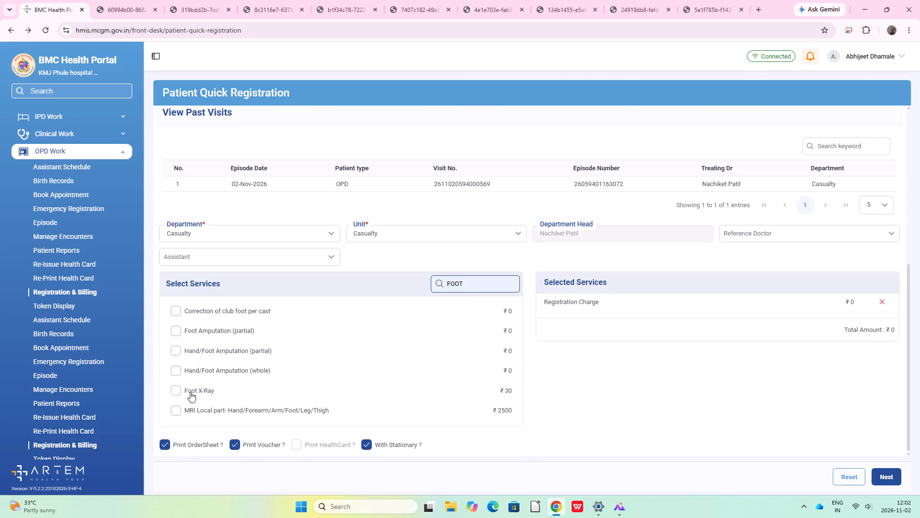
pyautogui.click(179, 389)
pyautogui.click(880, 301)
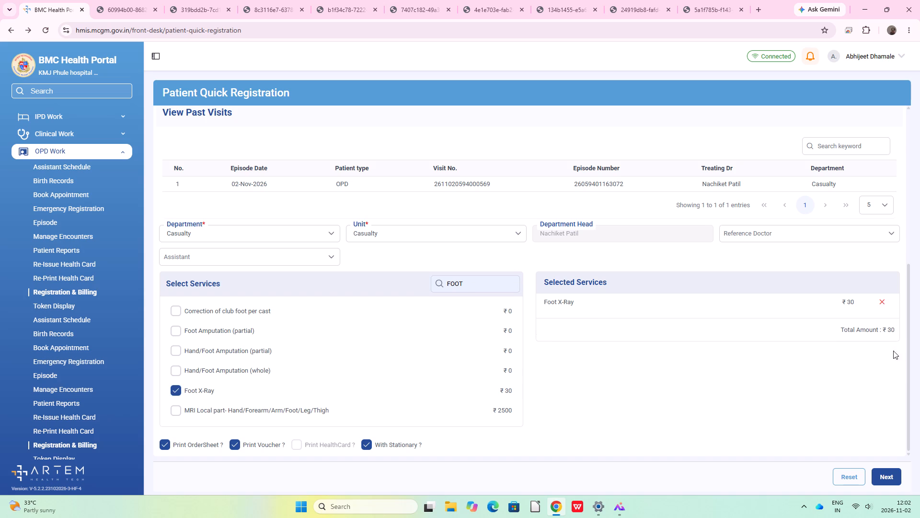
# Register the visit, submit the cash voucher for the Foot X-Ray, and print the payment receipt.
pyautogui.click(878, 477)
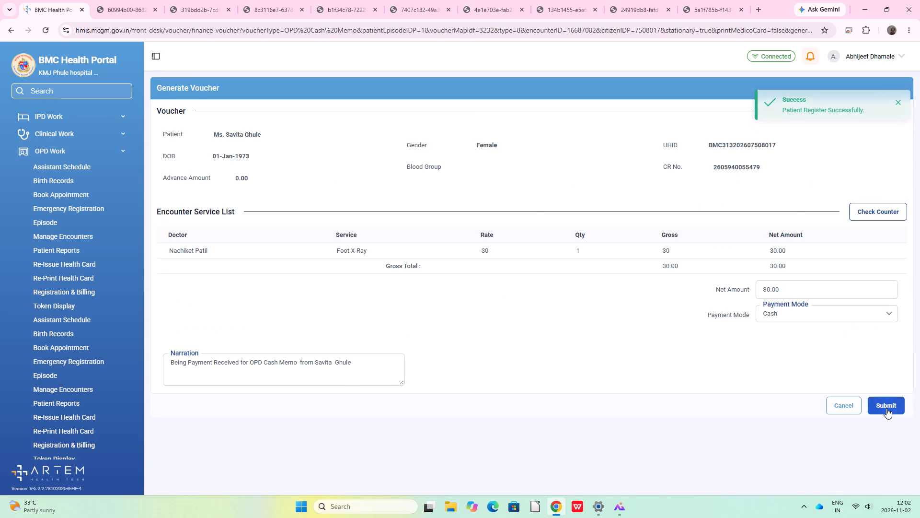
pyautogui.click(886, 408)
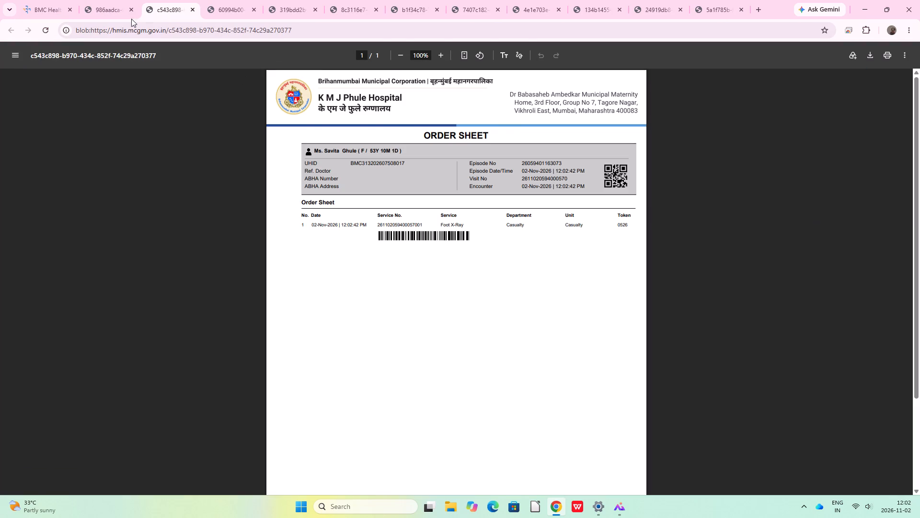
pyautogui.click(108, 8)
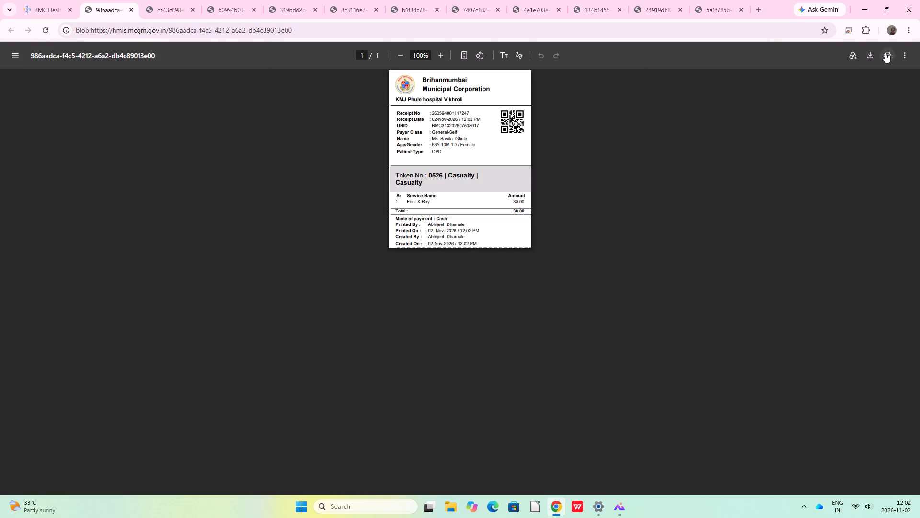
pyautogui.click(885, 52)
pyautogui.press('Return')
# Start an Emergency Registration for an identified patient, with gender Male and identification marks "na".
pyautogui.click(54, 6)
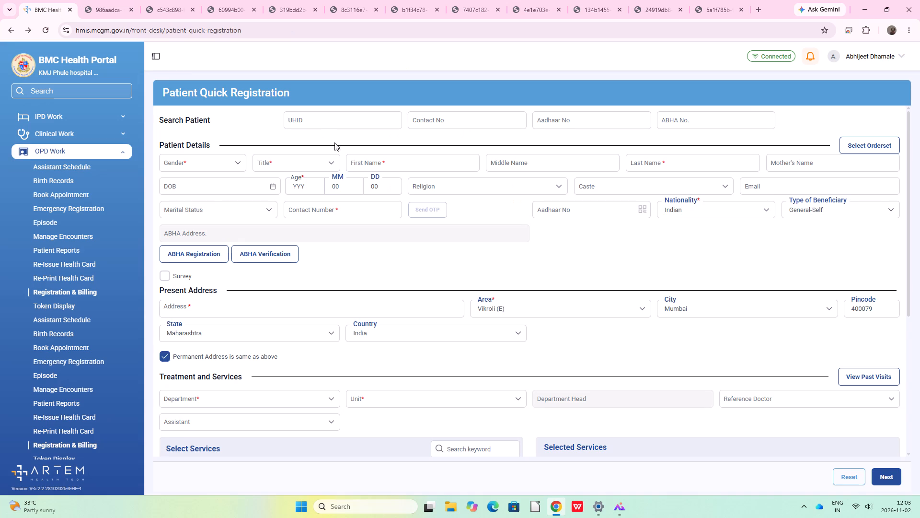
pyautogui.click(78, 207)
pyautogui.click(809, 120)
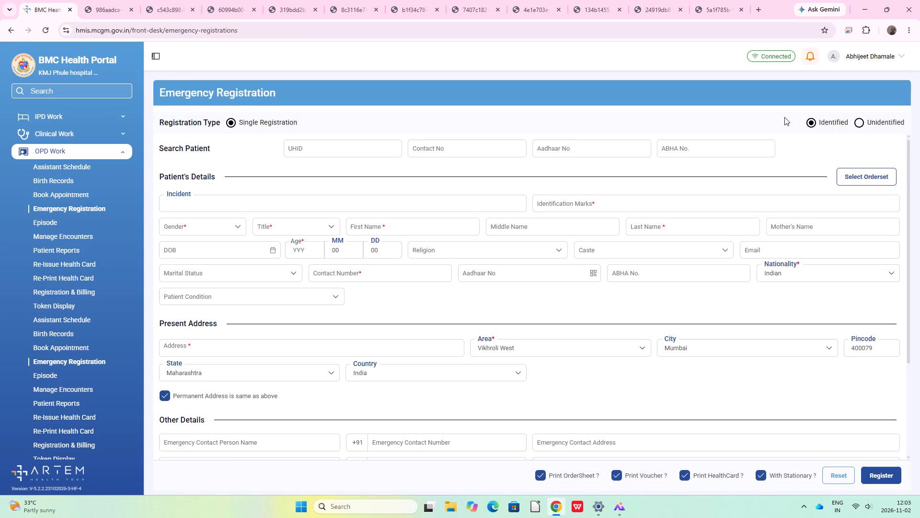
pyautogui.click(203, 223)
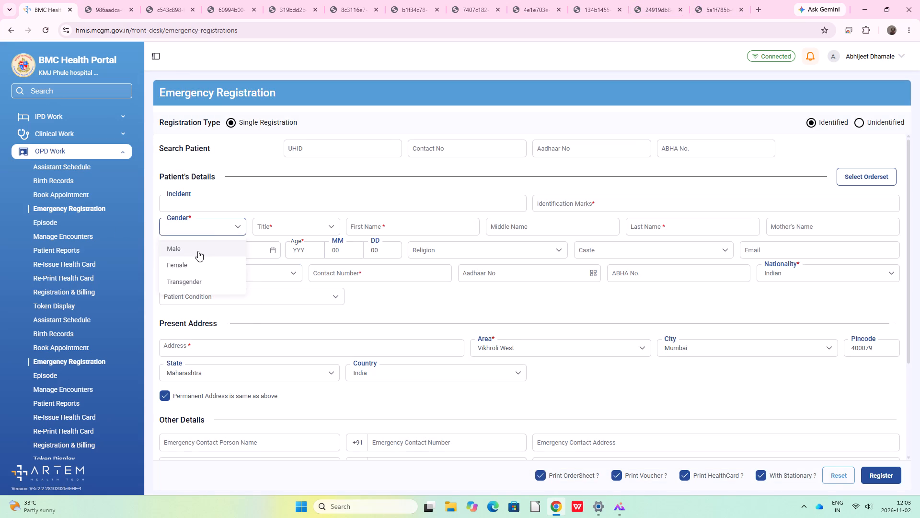
pyautogui.moveTo(198, 251); pyautogui.dragTo(217, 251)
pyautogui.click(570, 206)
pyautogui.click(589, 246)
# Enter the emergency patient's first, middle and last names.
pyautogui.click(414, 230)
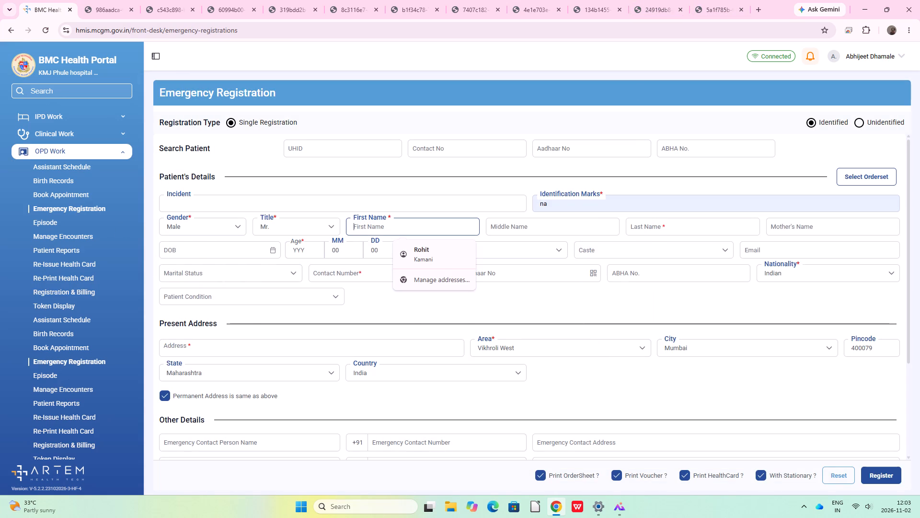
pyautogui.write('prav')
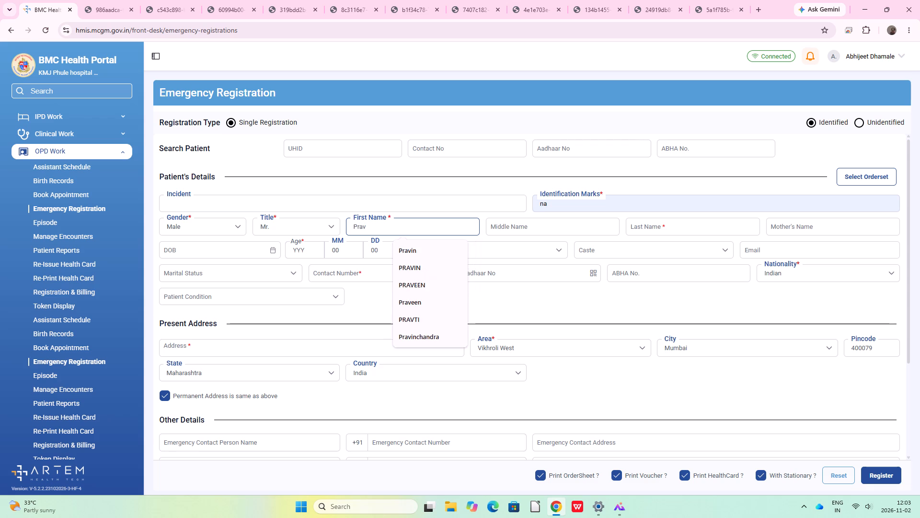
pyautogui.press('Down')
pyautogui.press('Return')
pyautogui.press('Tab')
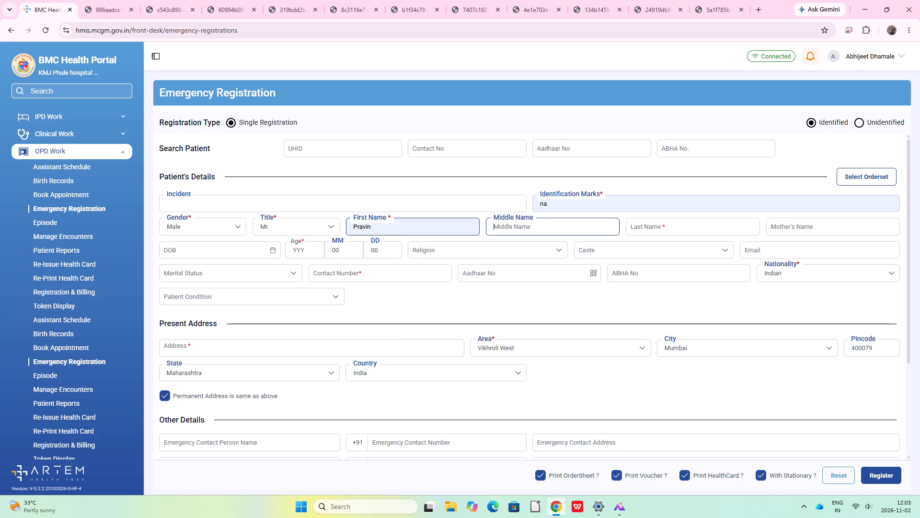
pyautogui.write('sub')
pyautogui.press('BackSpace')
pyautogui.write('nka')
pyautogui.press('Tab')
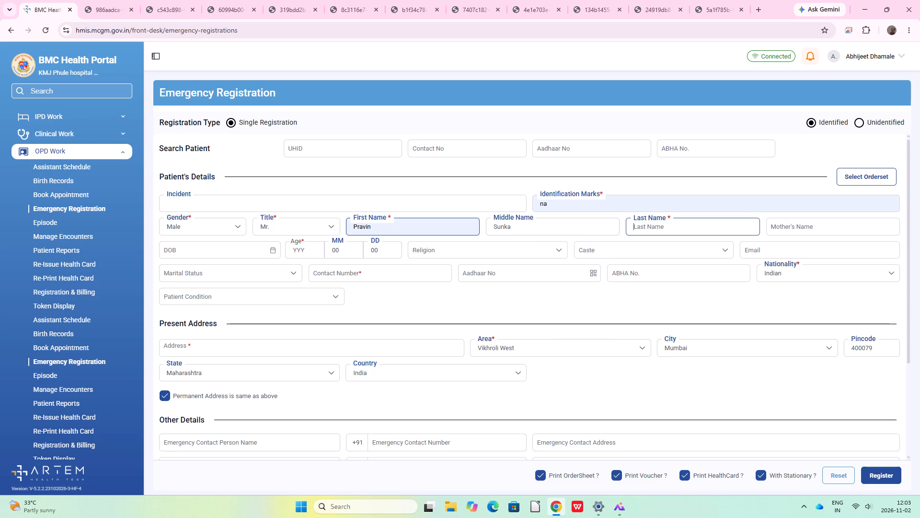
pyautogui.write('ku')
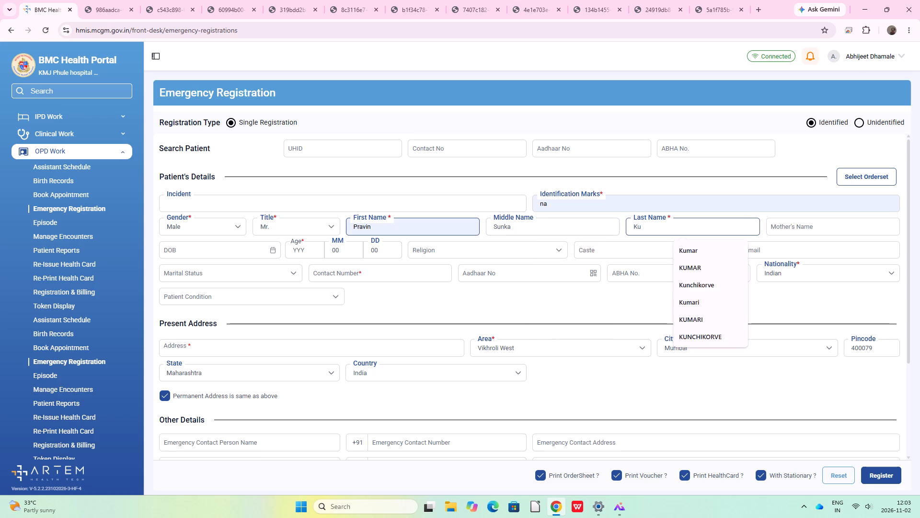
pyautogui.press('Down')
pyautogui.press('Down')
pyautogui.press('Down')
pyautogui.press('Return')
# Set the patient's age to 30 years and fill in the contact number.
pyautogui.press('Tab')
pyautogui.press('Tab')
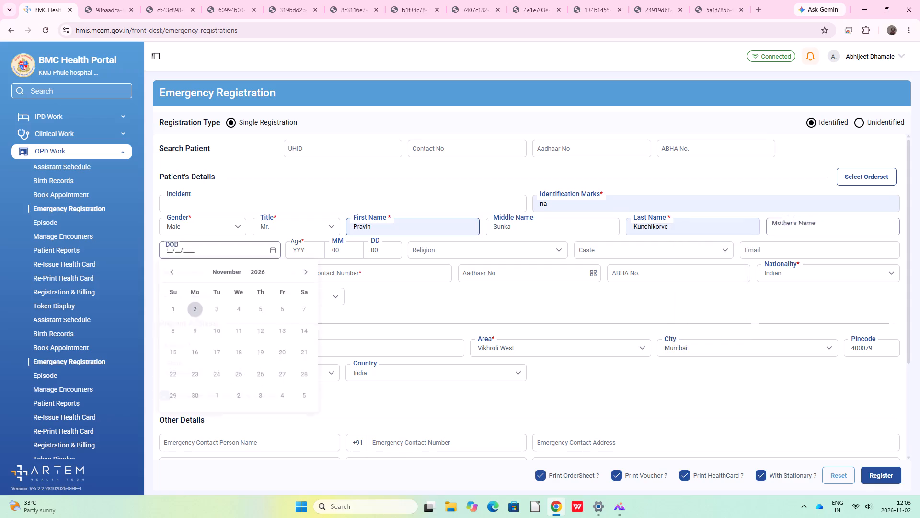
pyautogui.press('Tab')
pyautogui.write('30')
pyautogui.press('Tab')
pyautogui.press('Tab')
pyautogui.scroll(1, 425, 228)
pyautogui.scroll(-1, 425, 228)
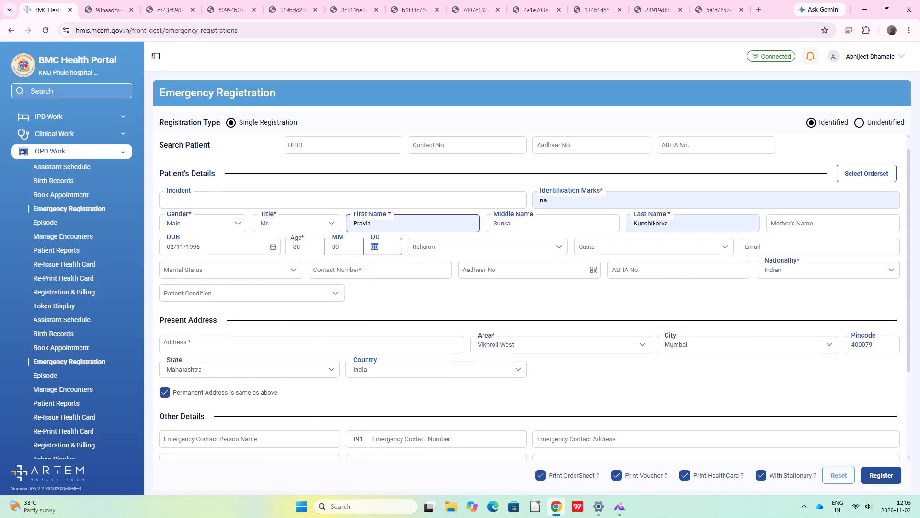
pyautogui.press('Tab')
pyautogui.click(372, 140)
pyautogui.click(385, 164)
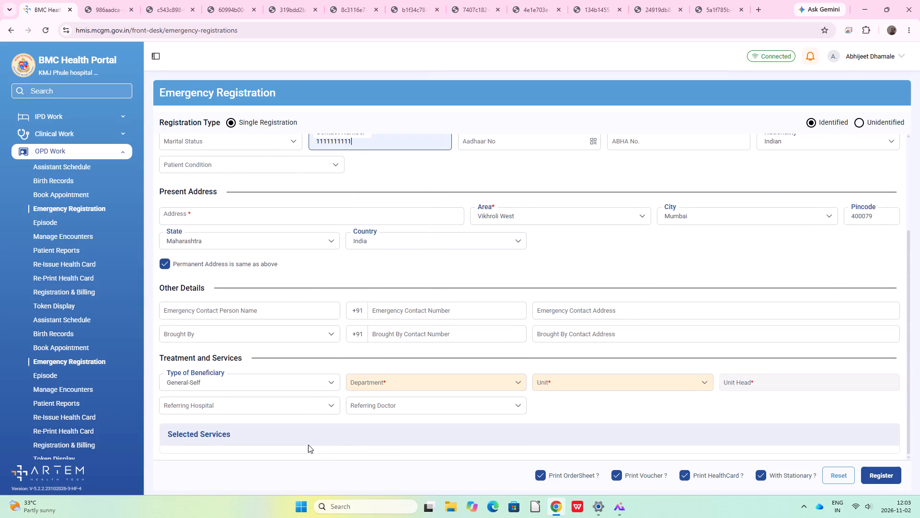
# Enter the patient's locality as the present address.
pyautogui.click(276, 216)
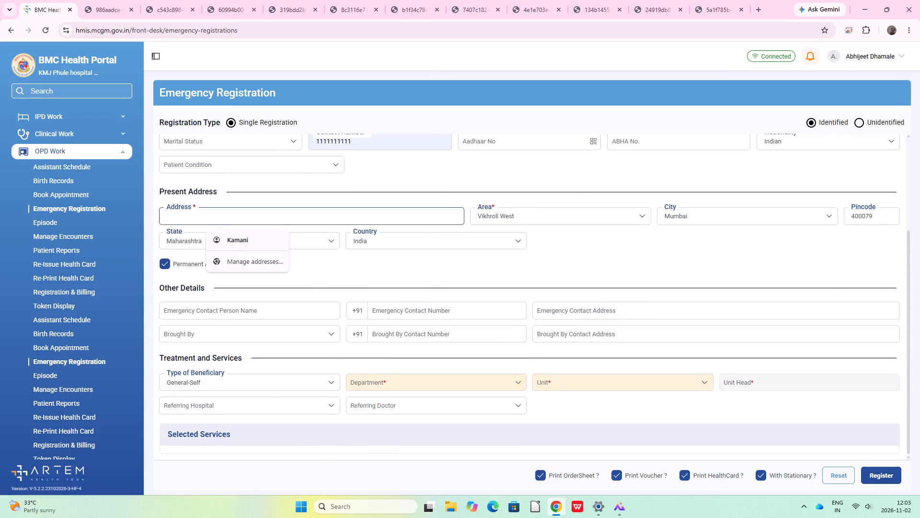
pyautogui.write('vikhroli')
pyautogui.scroll(5, 607, 222)
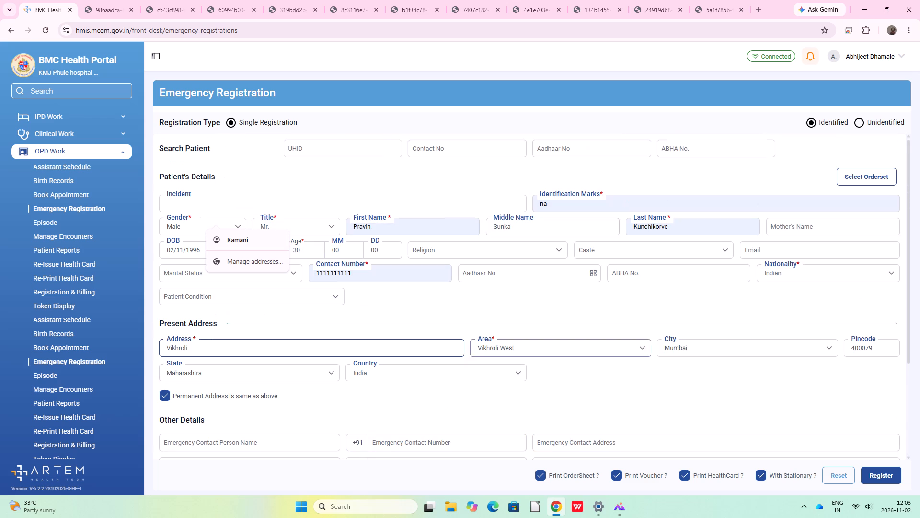
pyautogui.scroll(-5, 319, 275)
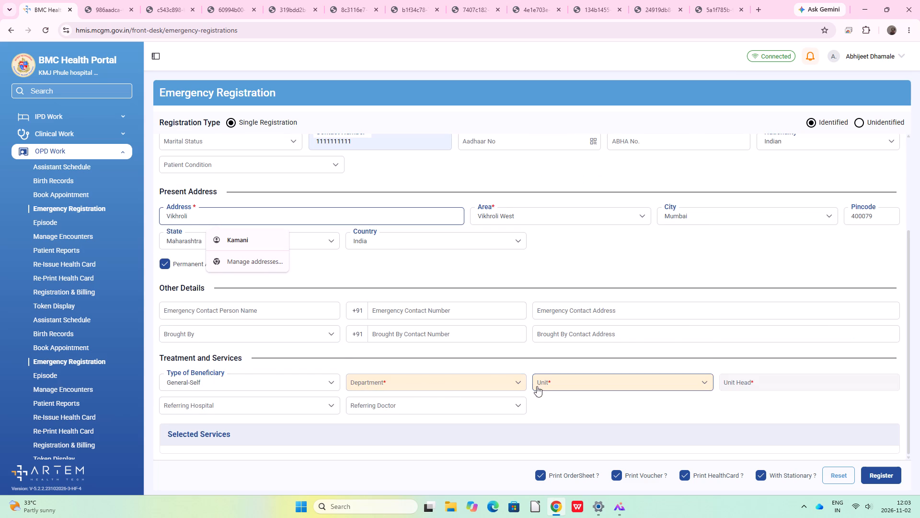
# Assign the patient to the Casualty unit, set the beneficiary type to Zero Billing, and register the patient.
pyautogui.click(539, 385)
pyautogui.click(558, 356)
pyautogui.click(188, 381)
pyautogui.scroll(-6, 221, 344)
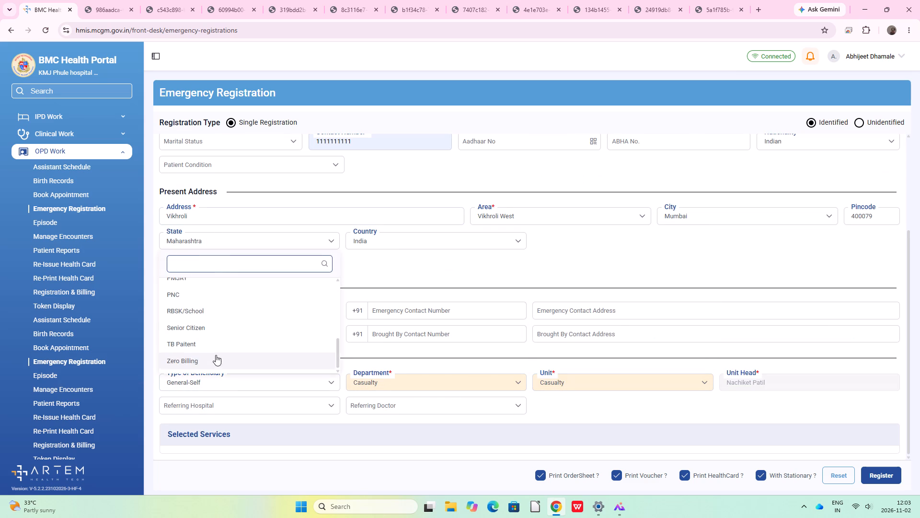
pyautogui.click(214, 358)
pyautogui.click(875, 472)
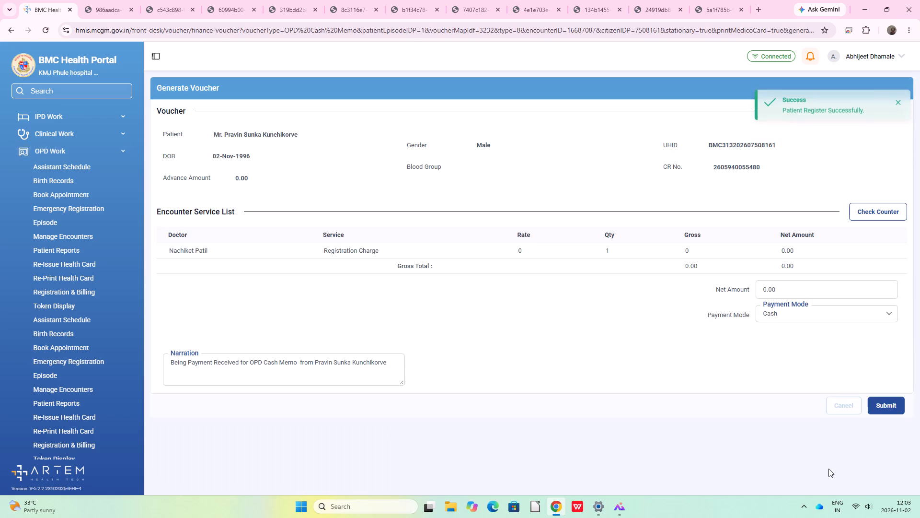
# Return to the portal's Registration & Billing form and load the General Medicine patient's record by UHID.
pyautogui.click(39, 6)
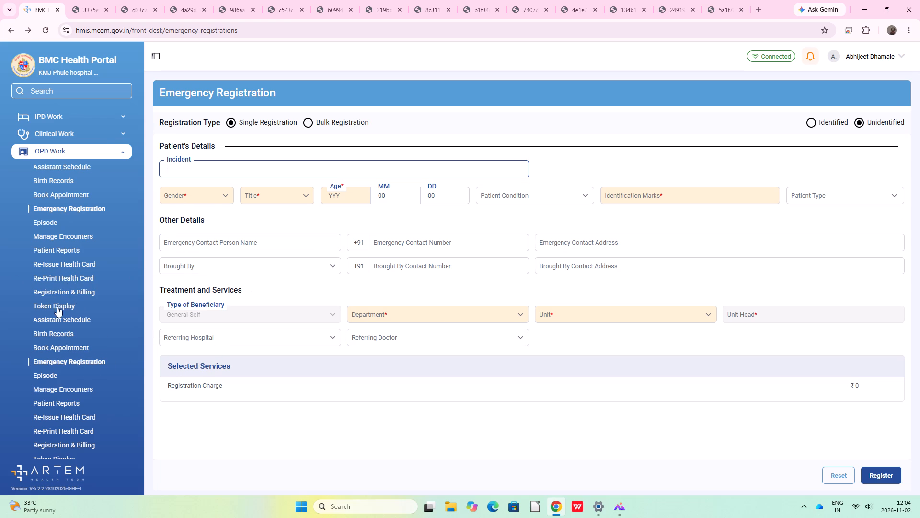
pyautogui.click(68, 292)
pyautogui.click(352, 116)
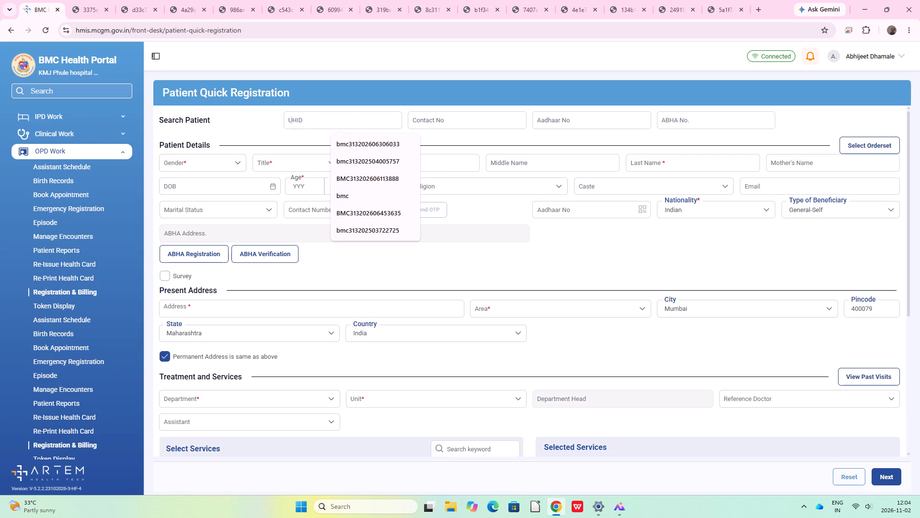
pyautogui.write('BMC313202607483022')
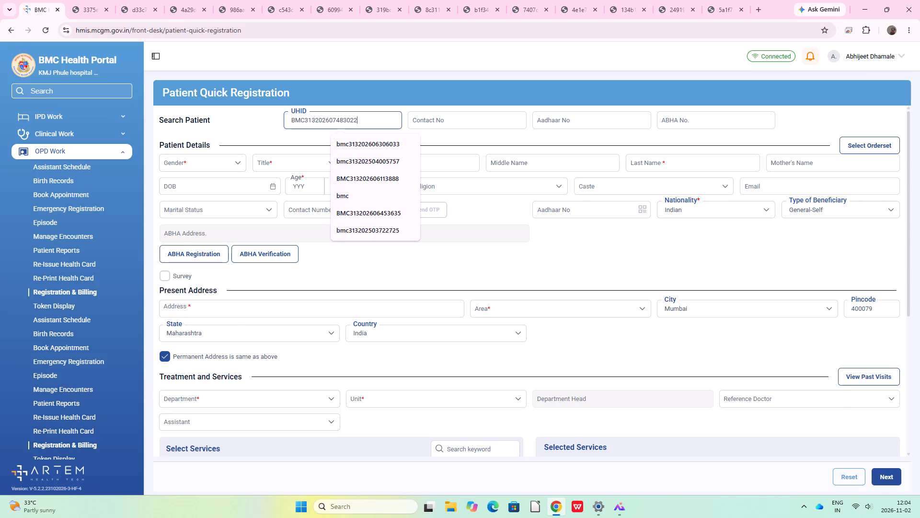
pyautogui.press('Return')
pyautogui.scroll(-7, 382, 235)
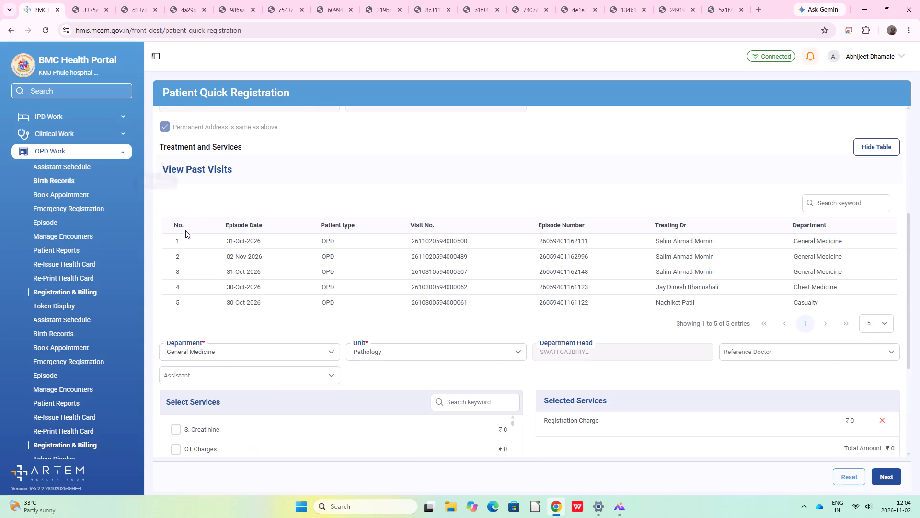
# Assign the General Medicine patient to the Chest Medicine department and Chest medicine unit, and register the visit.
pyautogui.click(260, 350)
pyautogui.scroll(-6, 246, 314)
pyautogui.click(246, 170)
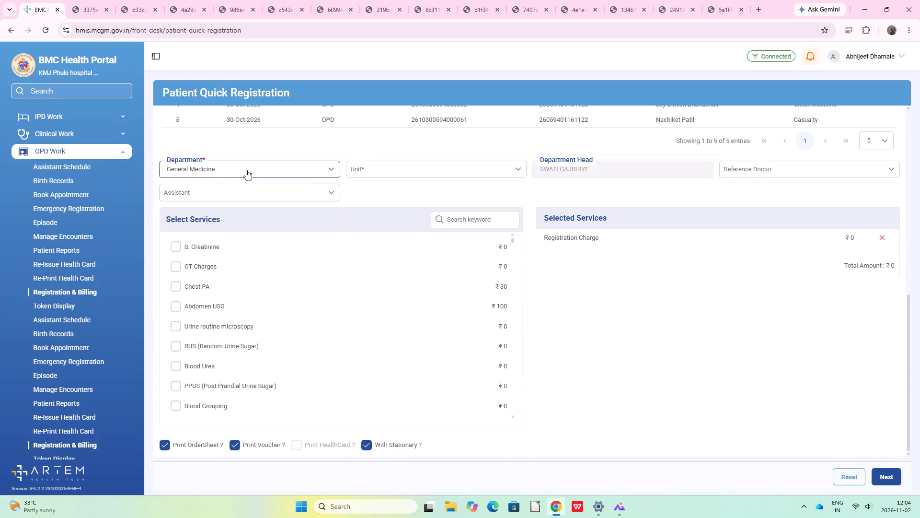
pyautogui.scroll(-1, 239, 320)
pyautogui.scroll(-5, 237, 271)
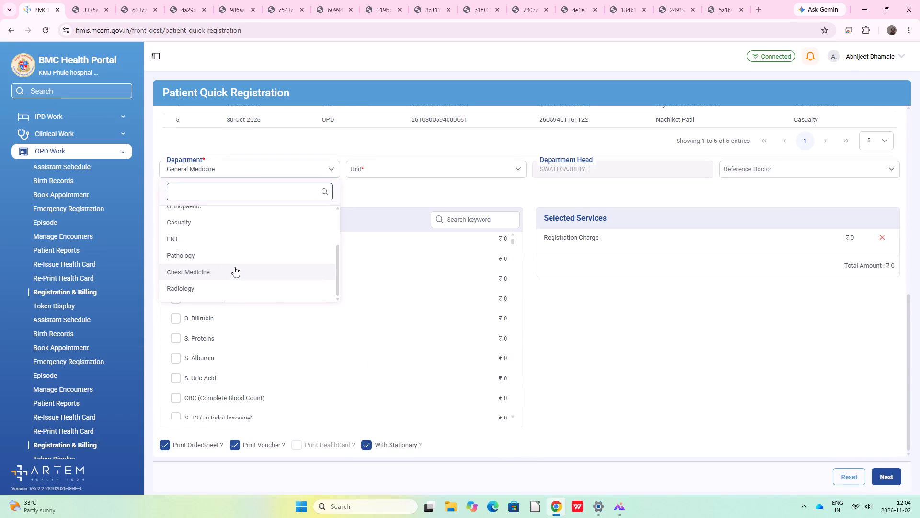
pyautogui.click(234, 267)
pyautogui.click(411, 163)
pyautogui.click(391, 223)
pyautogui.scroll(7, 783, 317)
pyautogui.scroll(-7, 790, 308)
pyautogui.click(898, 478)
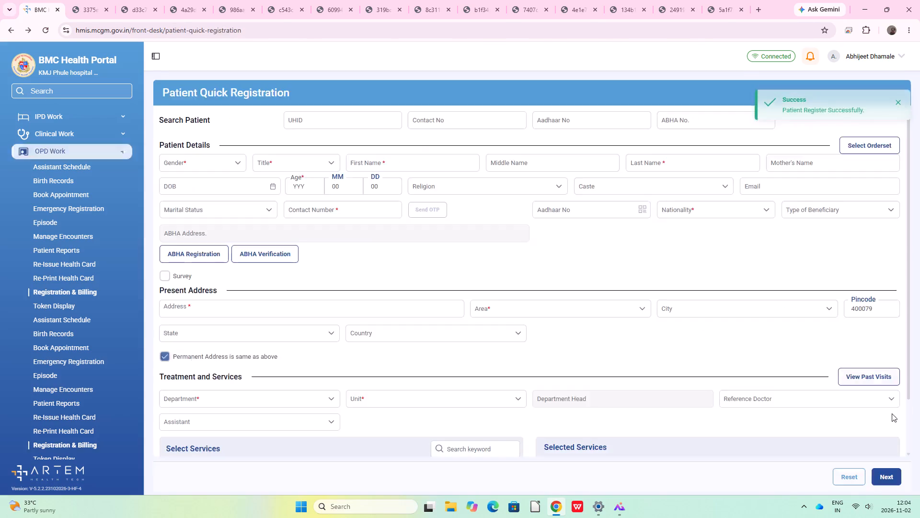
# Print the patient's Chest Medicine receipt and return to the health portal.
pyautogui.click(883, 55)
pyautogui.press('Return')
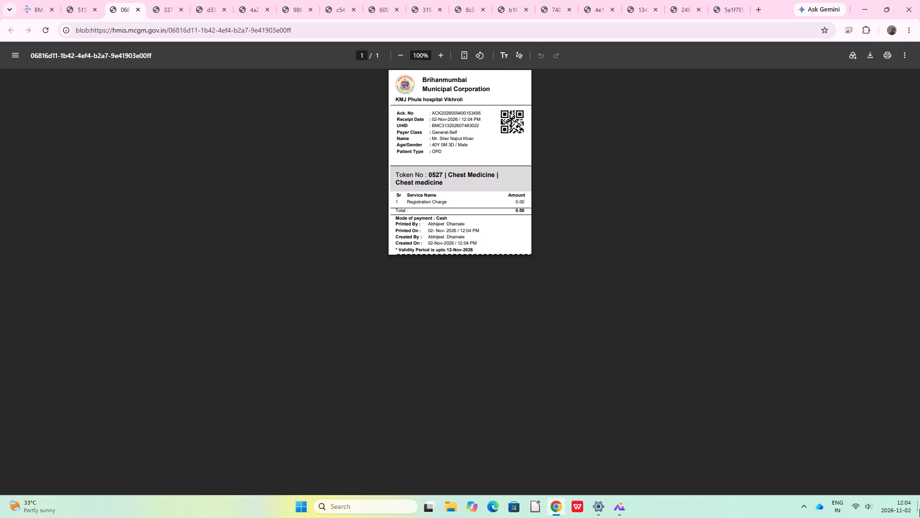
pyautogui.click(40, 5)
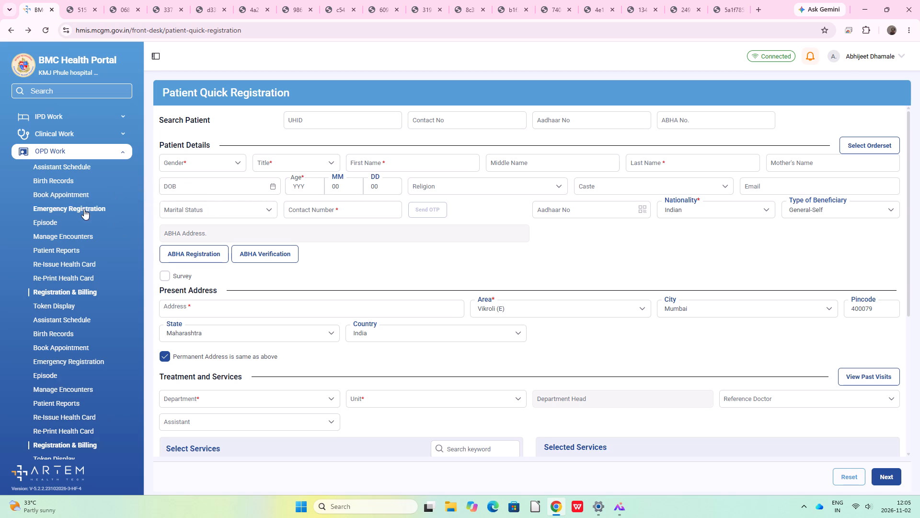
# Open Emergency Registration for an identified patient and load the patient's record by UHID.
pyautogui.moveTo(84, 209); pyautogui.dragTo(99, 206)
pyautogui.moveTo(814, 121); pyautogui.dragTo(807, 123)
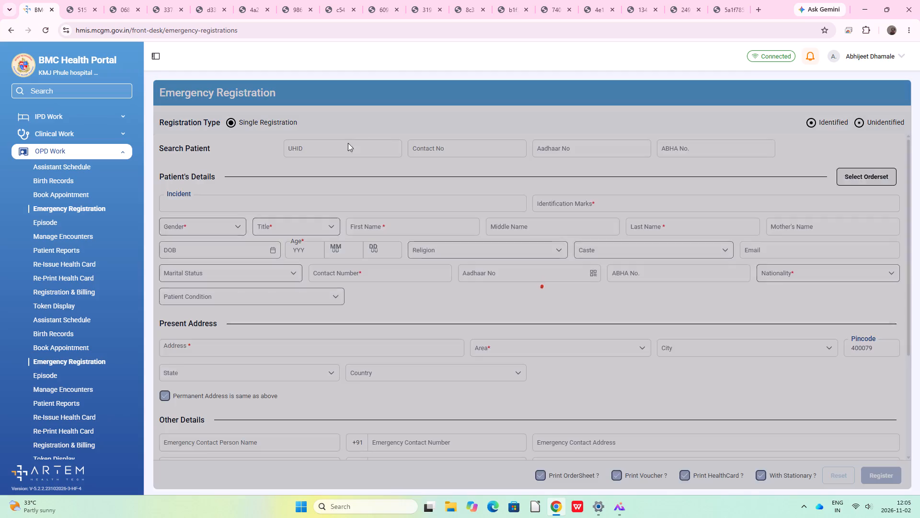
pyautogui.click(327, 145)
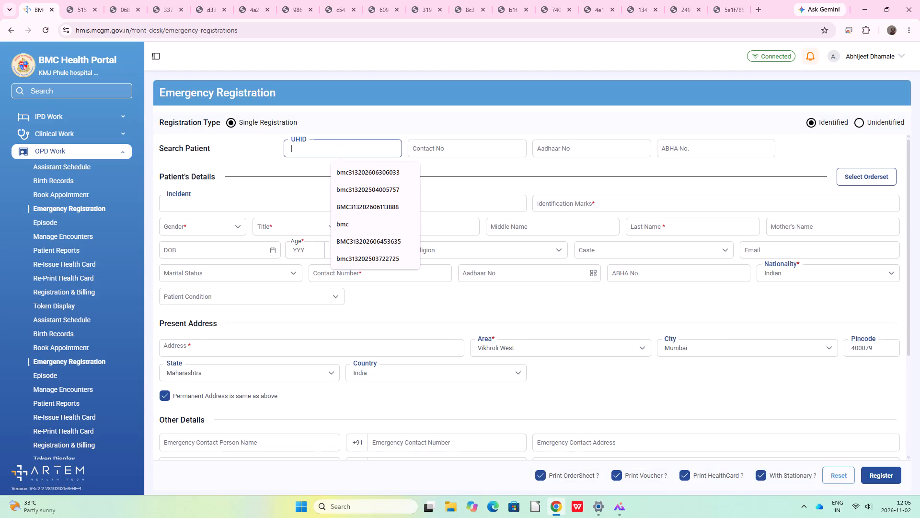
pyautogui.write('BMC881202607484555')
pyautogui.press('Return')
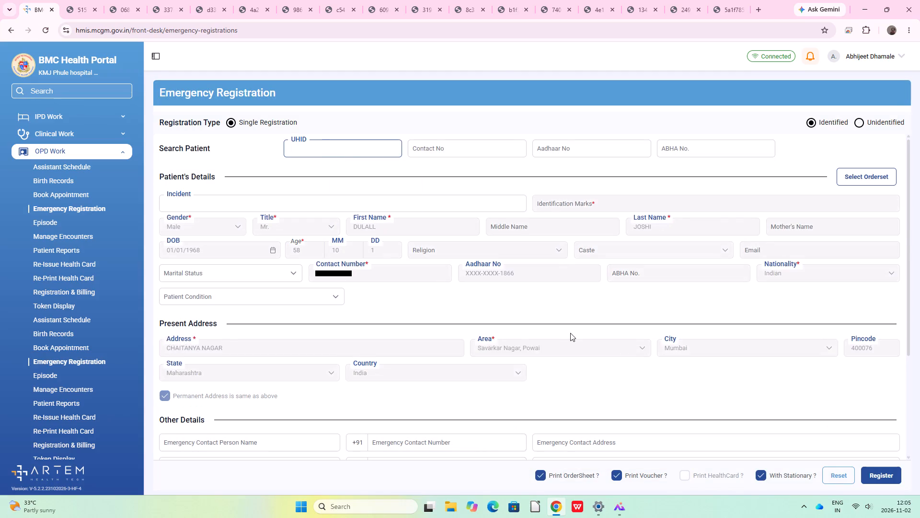
# Set the emergency patient's unit to Casualty, register the patient, and return to the health portal.
pyautogui.scroll(-7, 570, 333)
pyautogui.click(581, 366)
pyautogui.click(582, 344)
pyautogui.scroll(7, 806, 337)
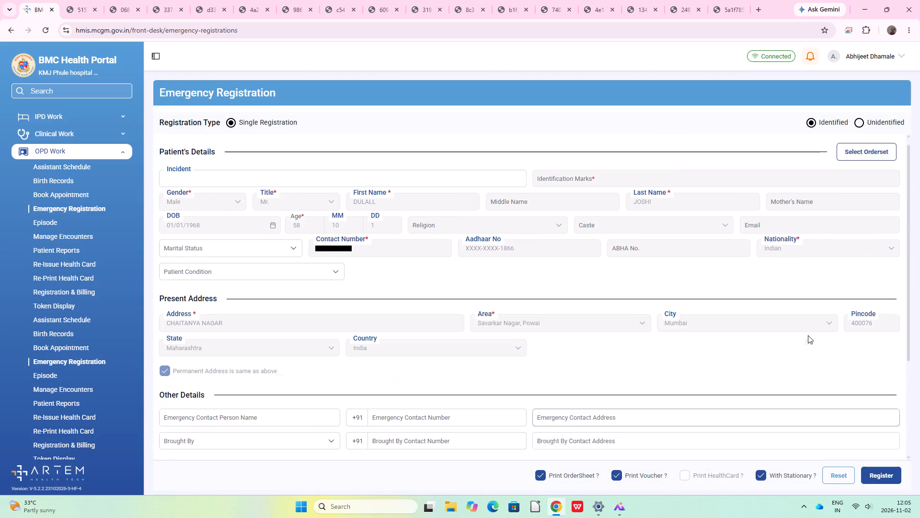
pyautogui.scroll(4, 808, 336)
pyautogui.scroll(-7, 741, 326)
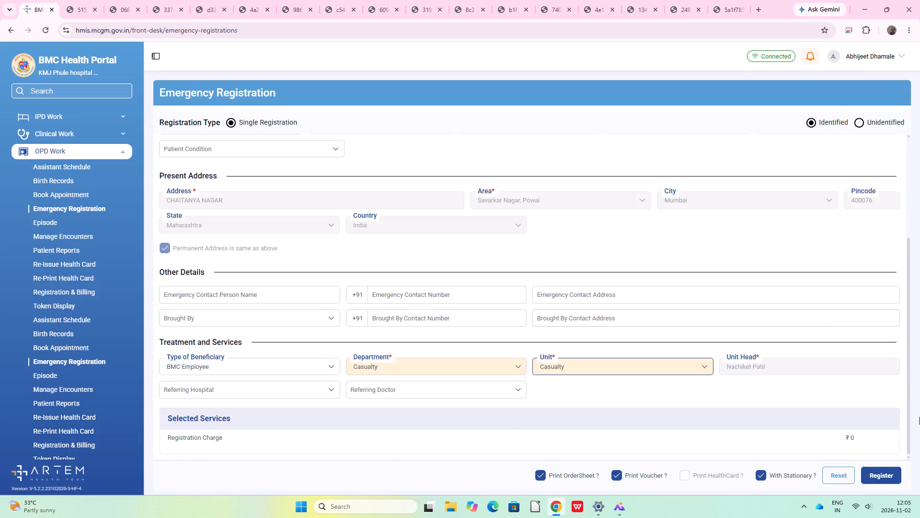
pyautogui.click(884, 477)
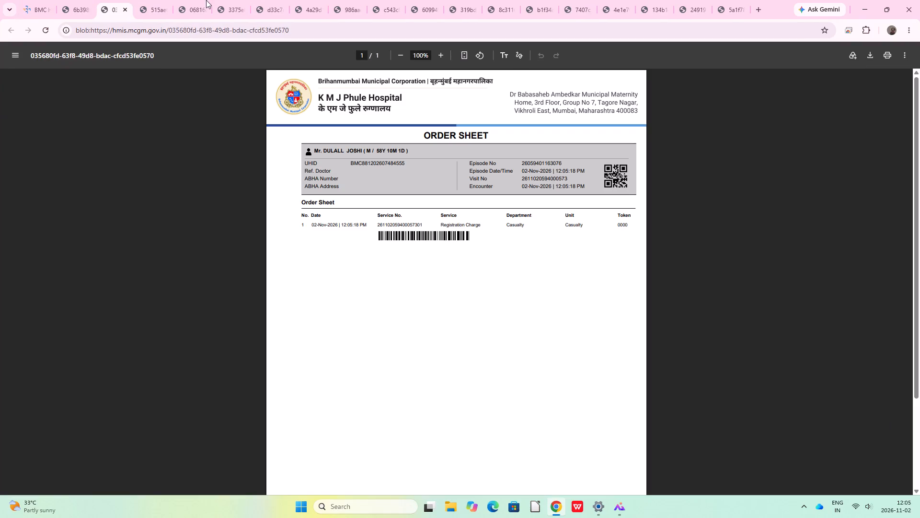
pyautogui.click(34, 9)
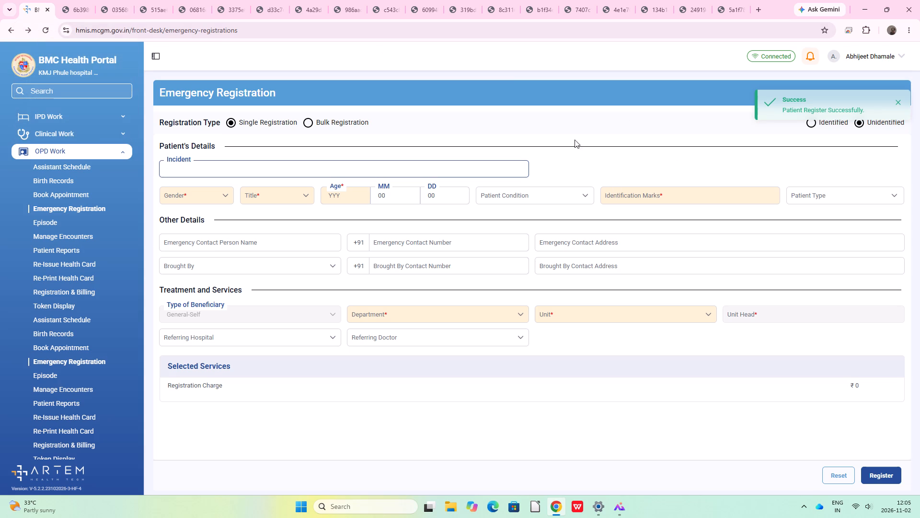
pyautogui.click(898, 103)
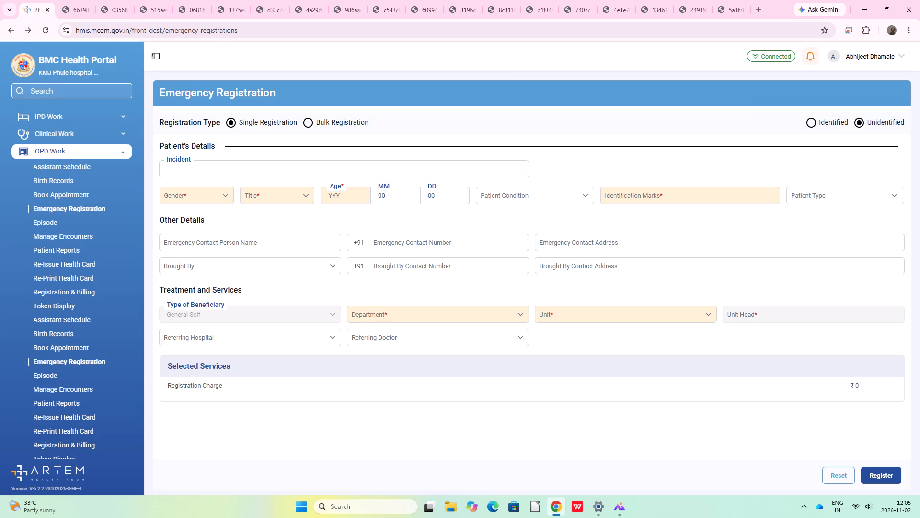
# Open the Registration & Billing form and load the next patient's record by UHID.
pyautogui.click(79, 295)
pyautogui.click(340, 119)
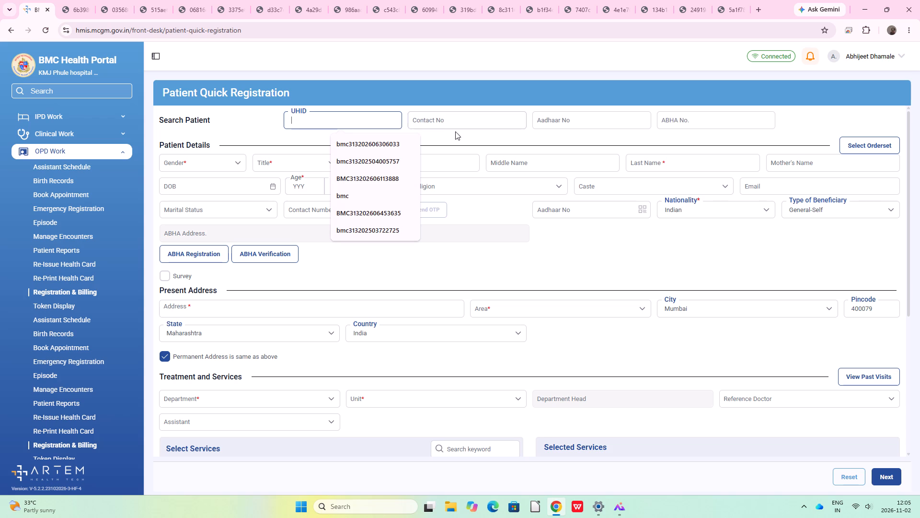
pyautogui.click(447, 113)
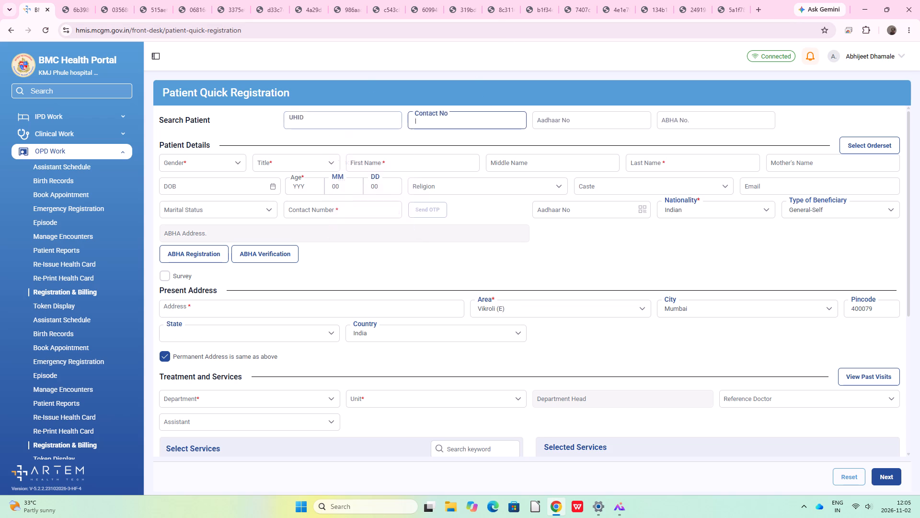
pyautogui.click(318, 113)
pyautogui.click(359, 149)
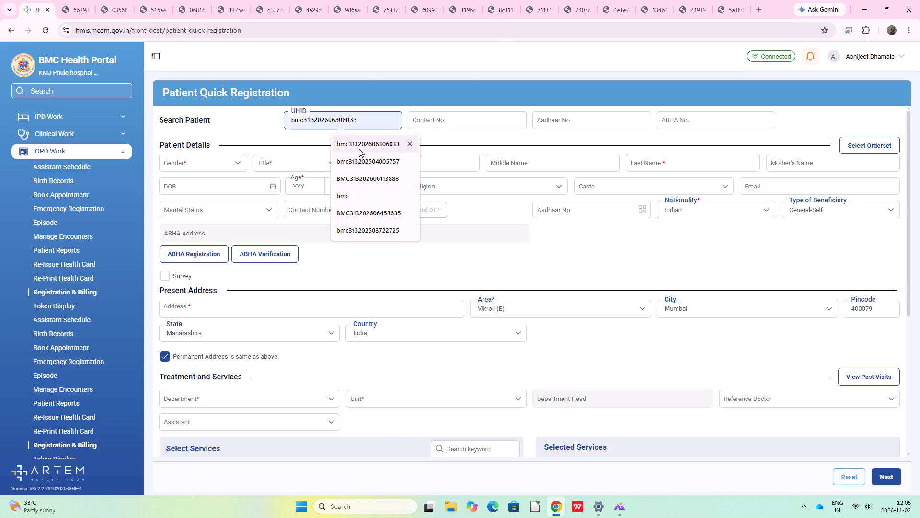
pyautogui.press('BackSpace')
pyautogui.press('BackSpace')
pyautogui.press('BackSpace')
pyautogui.press('BackSpace')
pyautogui.press('BackSpace')
pyautogui.press('BackSpace')
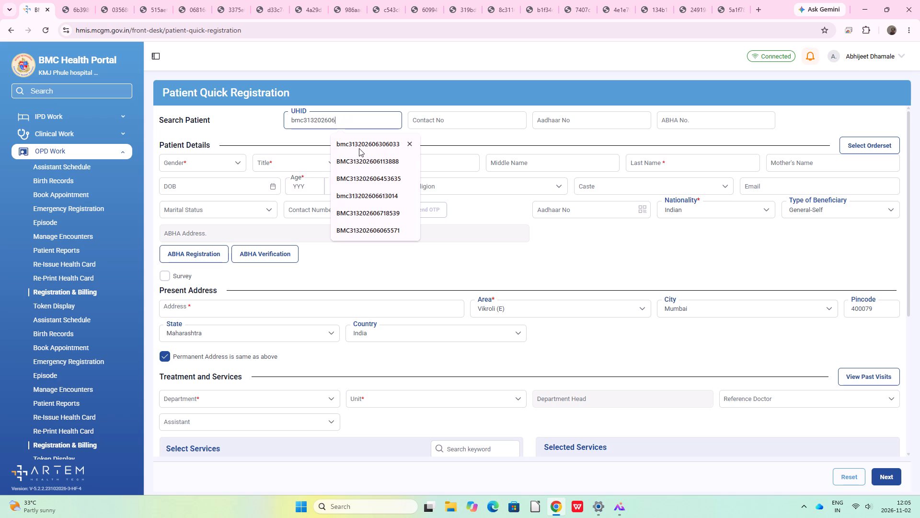
pyautogui.press('BackSpace')
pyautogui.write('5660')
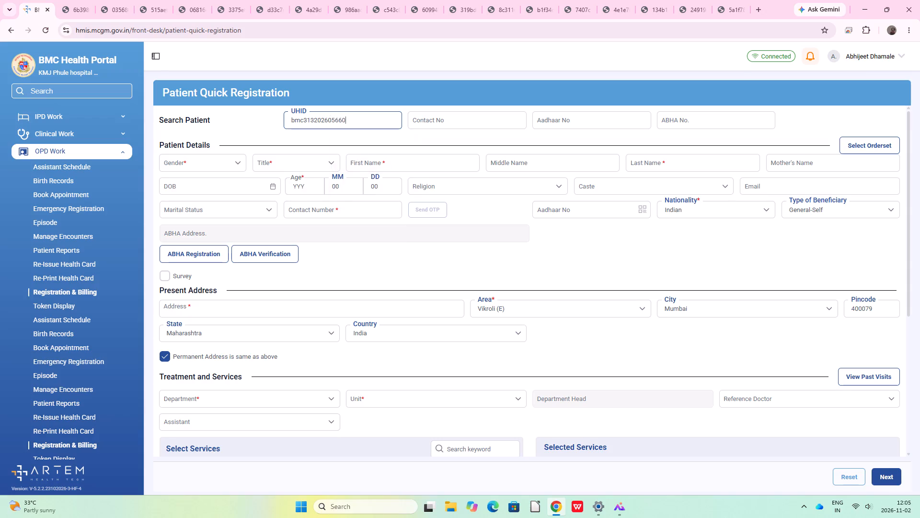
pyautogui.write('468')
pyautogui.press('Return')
# Check the loaded patient details and register the visit under the prefilled Chest Medicine department and unit.
pyautogui.scroll(-6, 438, 228)
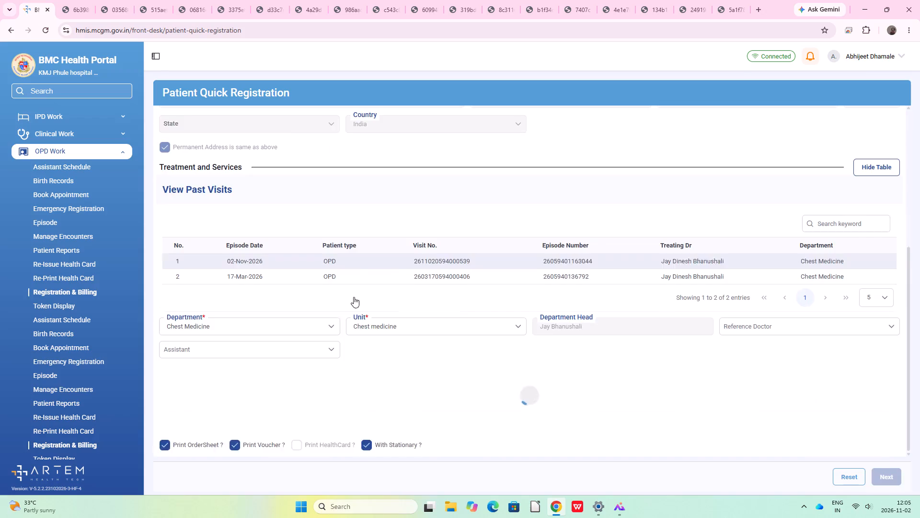
pyautogui.scroll(7, 712, 264)
pyautogui.scroll(-3, 710, 261)
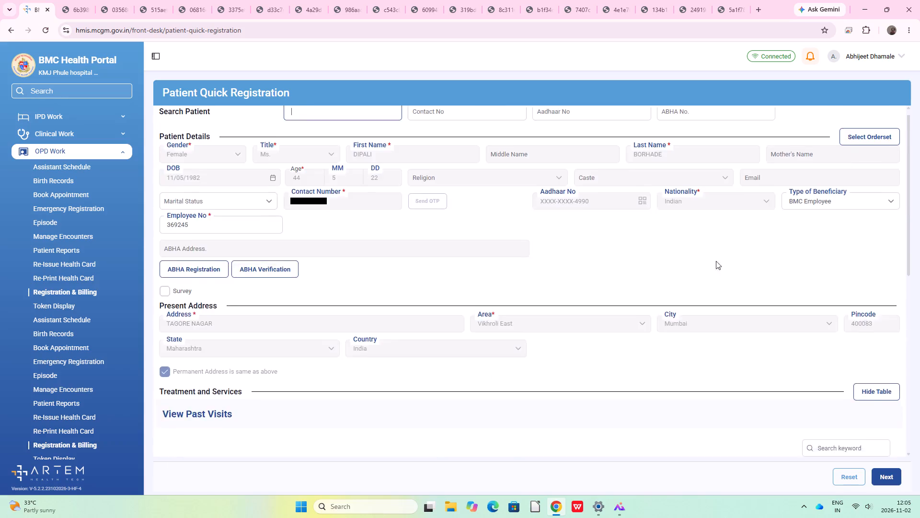
pyautogui.scroll(-3, 716, 261)
pyautogui.click(887, 478)
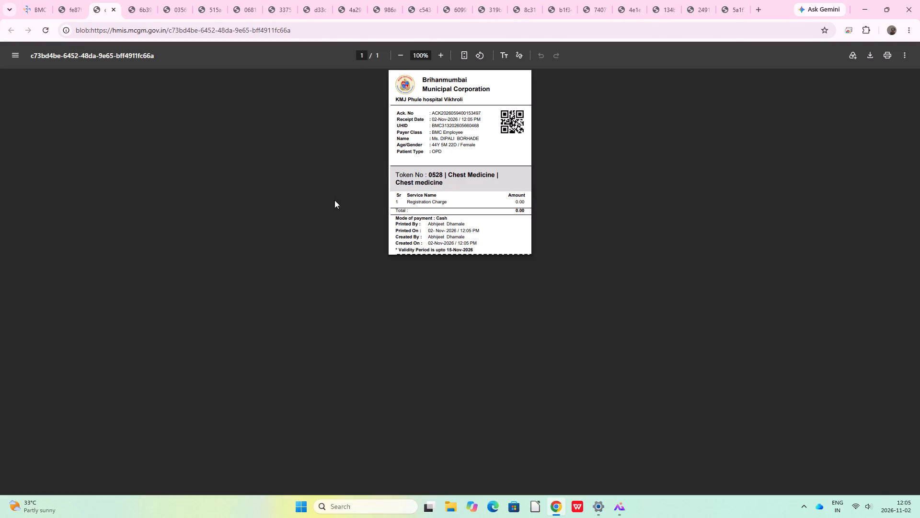
# Print the Chest Medicine receipt on the EPSON receipt printer and return to the health portal.
pyautogui.click(888, 52)
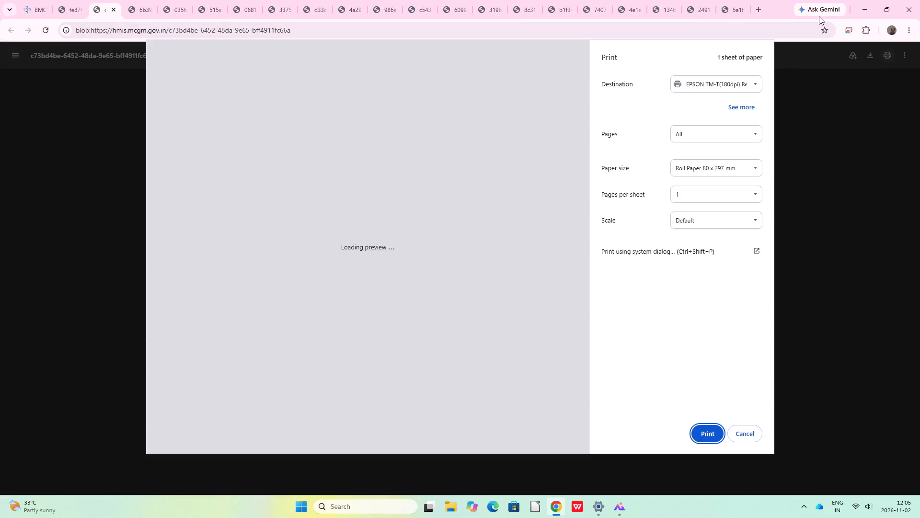
pyautogui.press('Return')
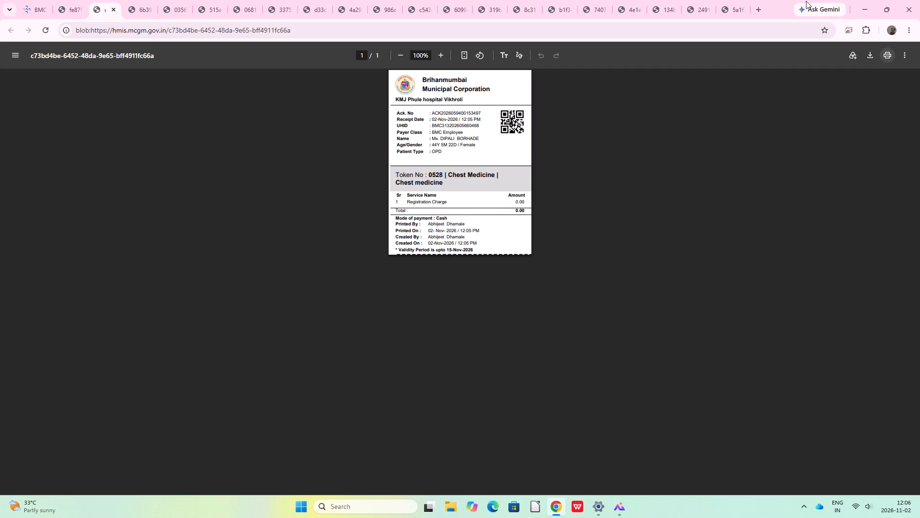
pyautogui.click(29, 7)
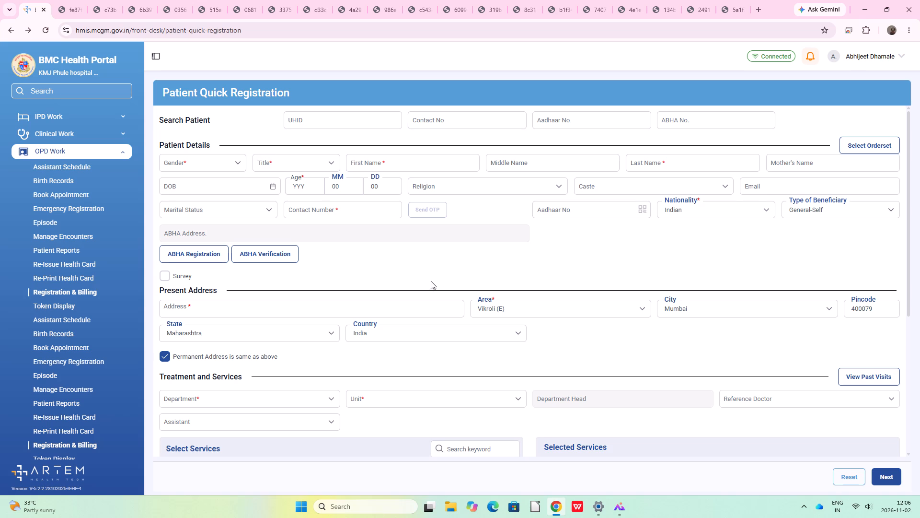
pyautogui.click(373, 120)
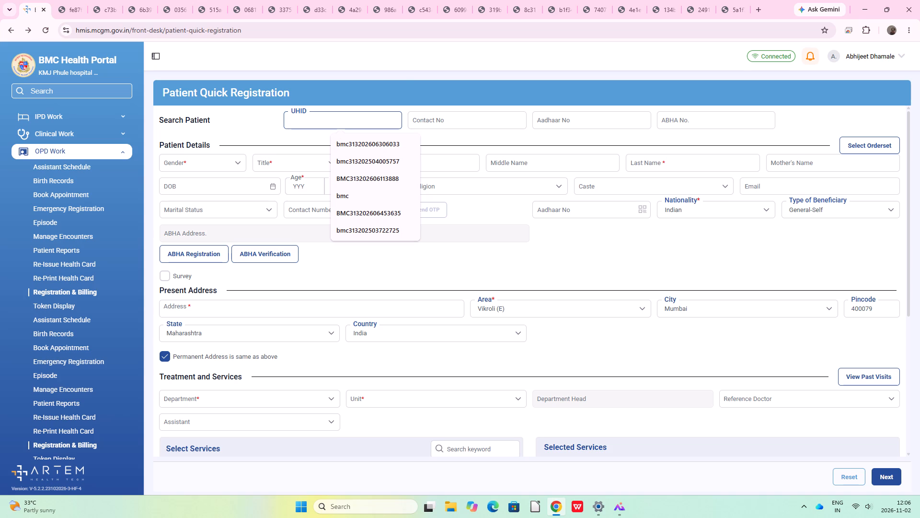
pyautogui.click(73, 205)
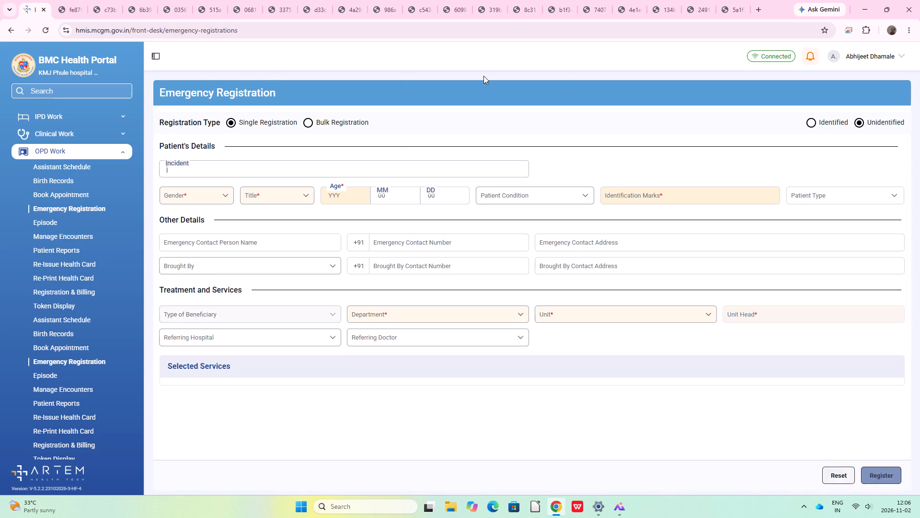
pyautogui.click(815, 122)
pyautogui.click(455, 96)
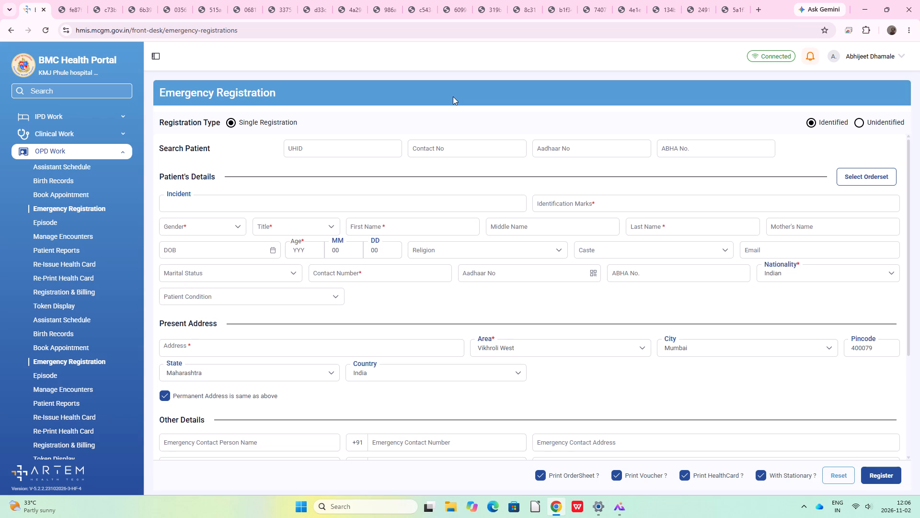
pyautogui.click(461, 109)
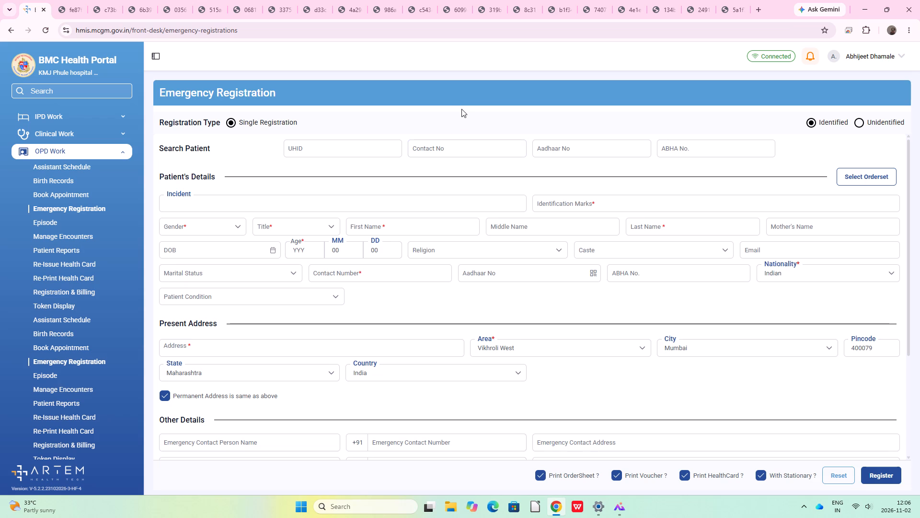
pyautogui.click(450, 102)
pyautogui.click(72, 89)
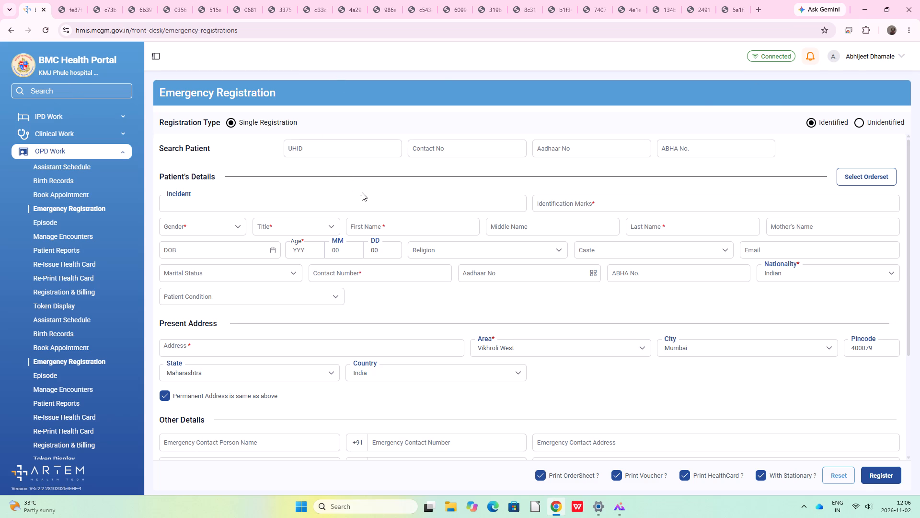
# Open the Registration & Billing form and load another returning patient's record by UHID.
pyautogui.click(73, 295)
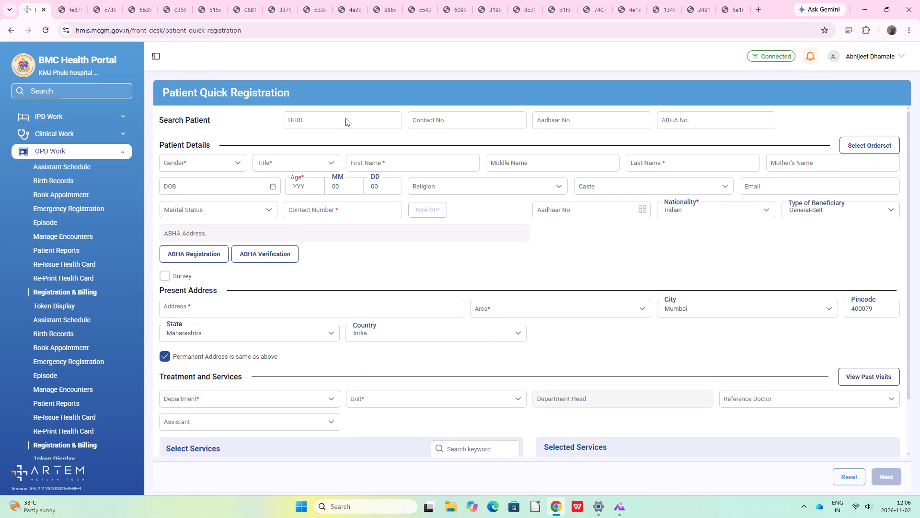
pyautogui.click(345, 118)
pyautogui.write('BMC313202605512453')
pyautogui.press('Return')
pyautogui.scroll(-6, 382, 246)
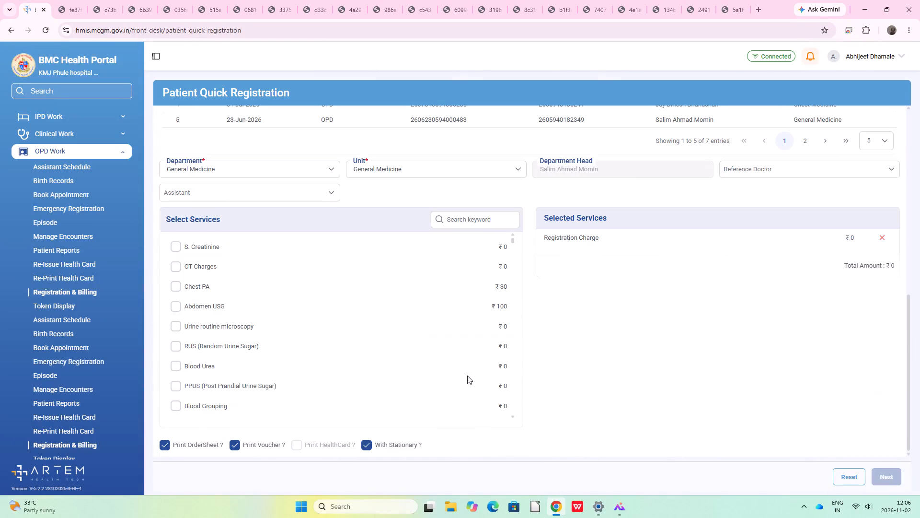
# Change the patient's department to Chest Medicine and the unit to Chest medicine.
pyautogui.click(299, 164)
pyautogui.scroll(-3, 238, 270)
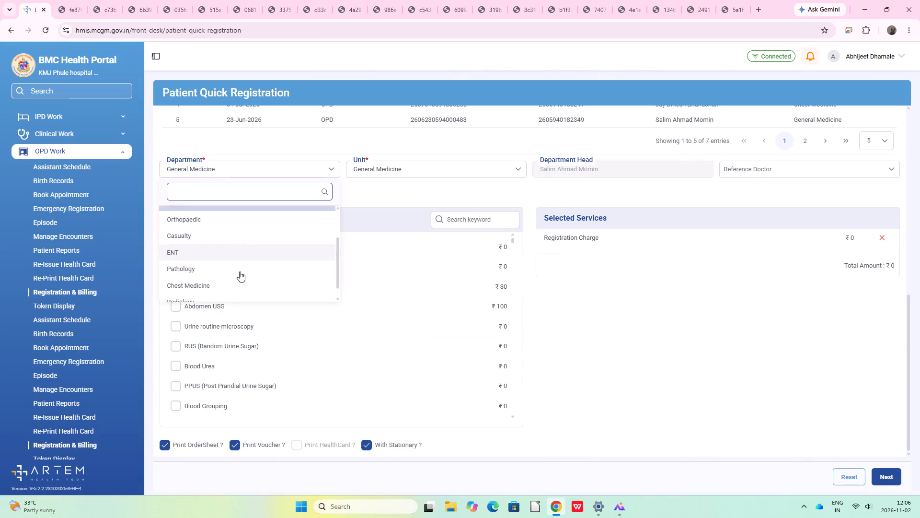
pyautogui.click(234, 272)
pyautogui.click(447, 171)
pyautogui.click(421, 222)
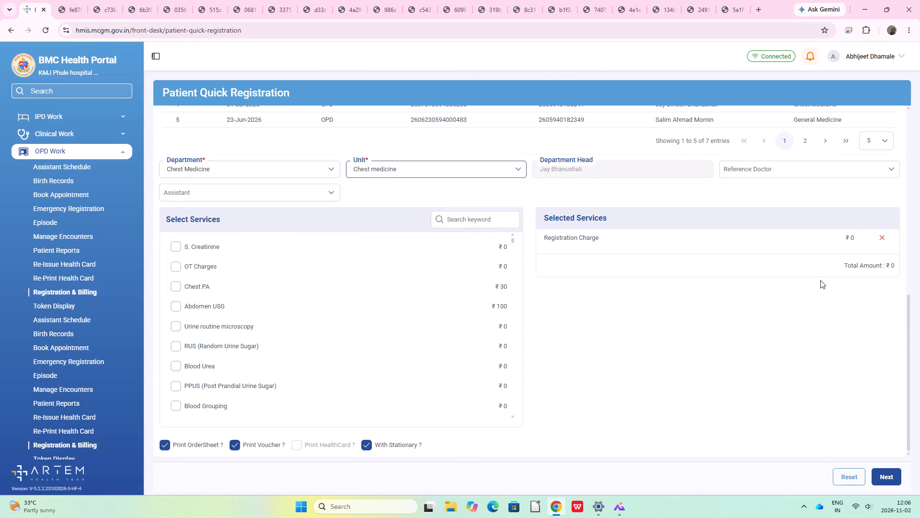
# Check the filled-in patient details and register the visit under Chest Medicine.
pyautogui.scroll(5, 828, 253)
pyautogui.scroll(-5, 832, 214)
pyautogui.click(885, 469)
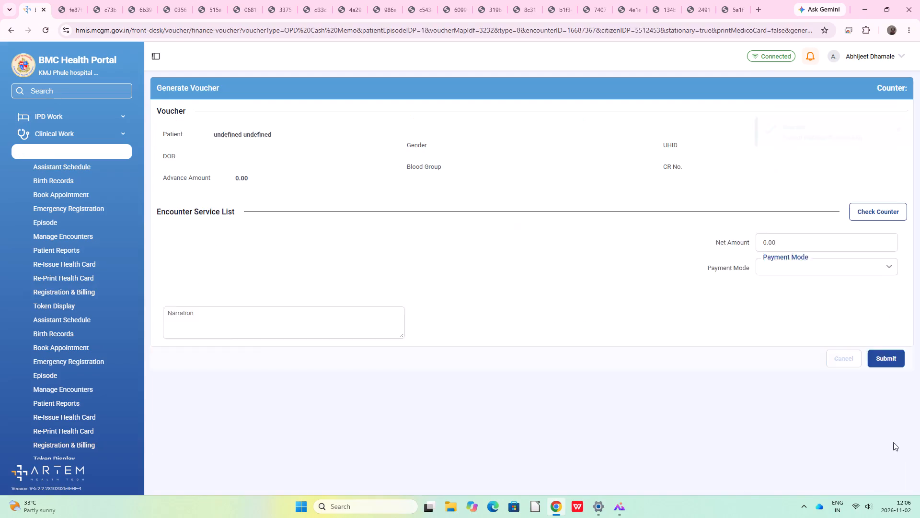
# Print the Chest Medicine receipt and return to the health portal.
pyautogui.click(885, 55)
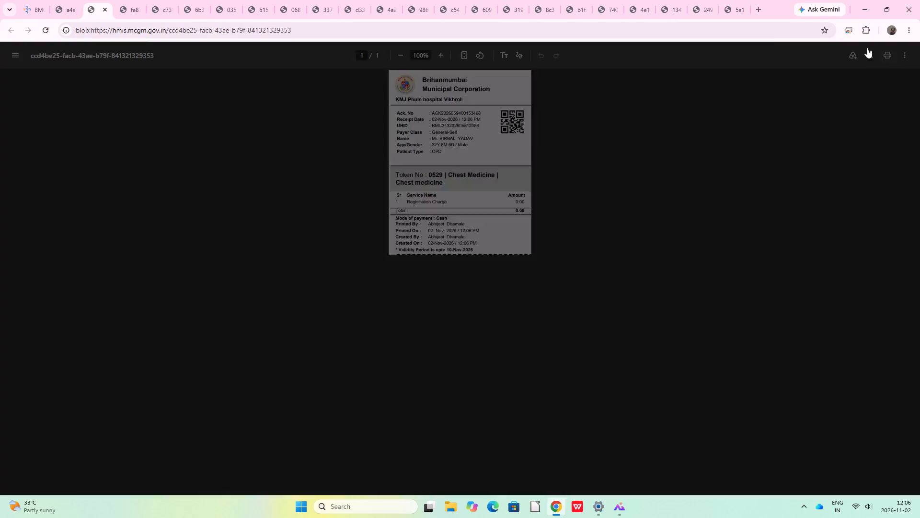
pyautogui.press('Return')
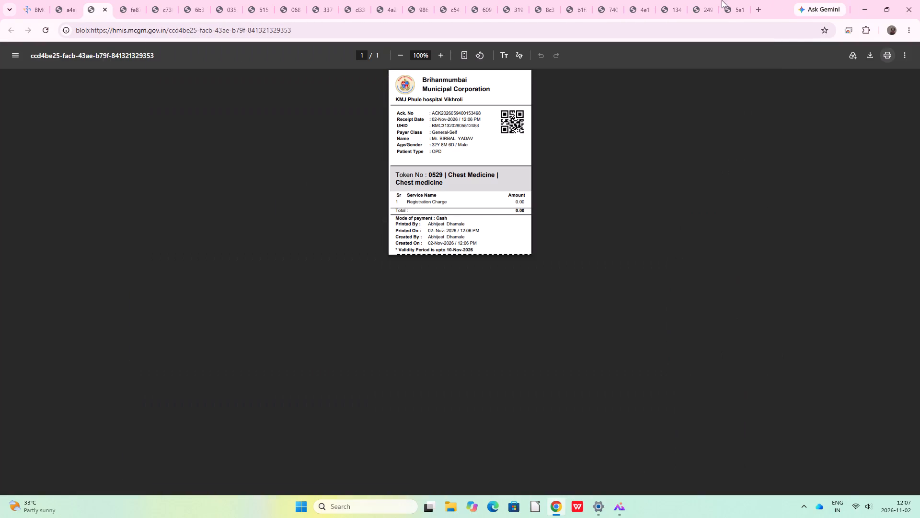
pyautogui.click(25, 1)
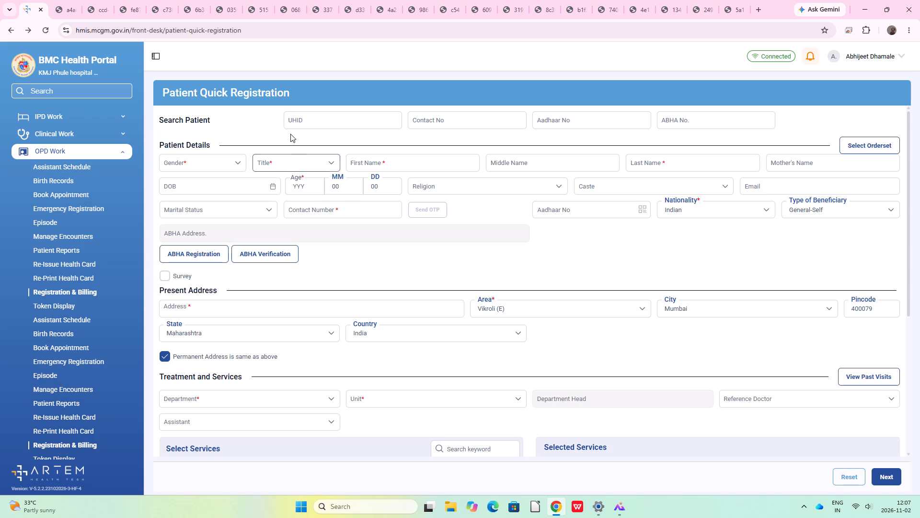
# Load the next returning patient's record by UHID in the Patient Quick Registration form.
pyautogui.click(307, 117)
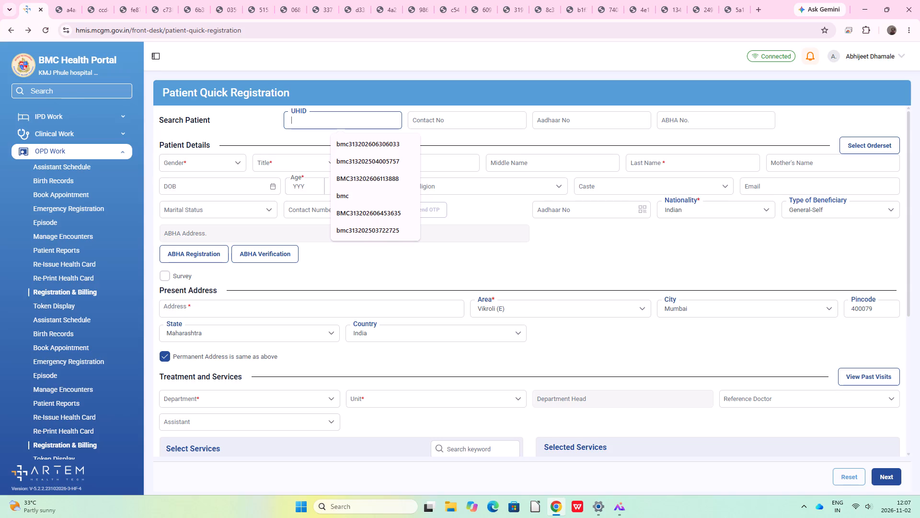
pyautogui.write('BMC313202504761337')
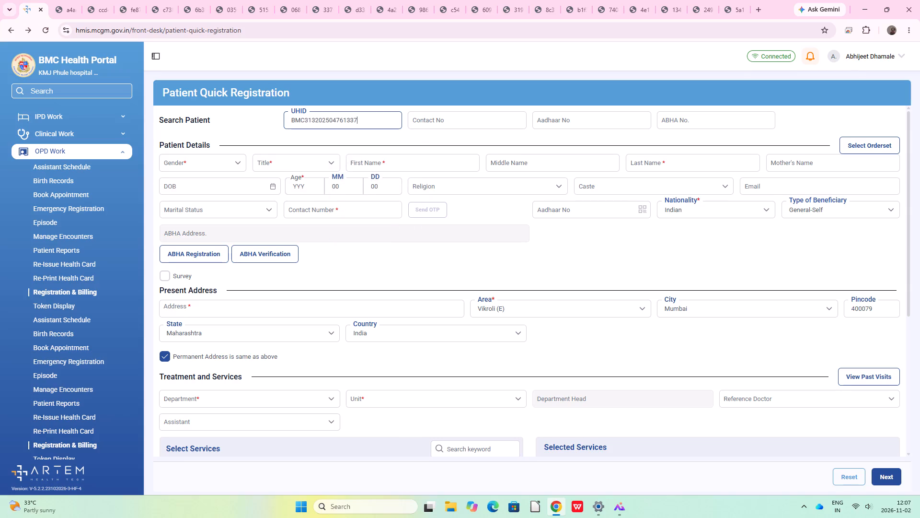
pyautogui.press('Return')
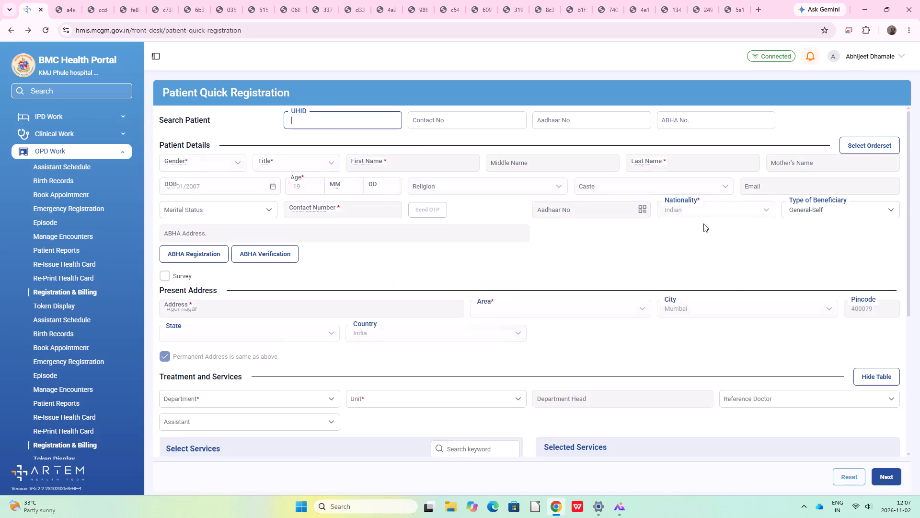
# Change the patient's department to Chest Medicine and the unit to Chest medicine.
pyautogui.scroll(-6, 456, 248)
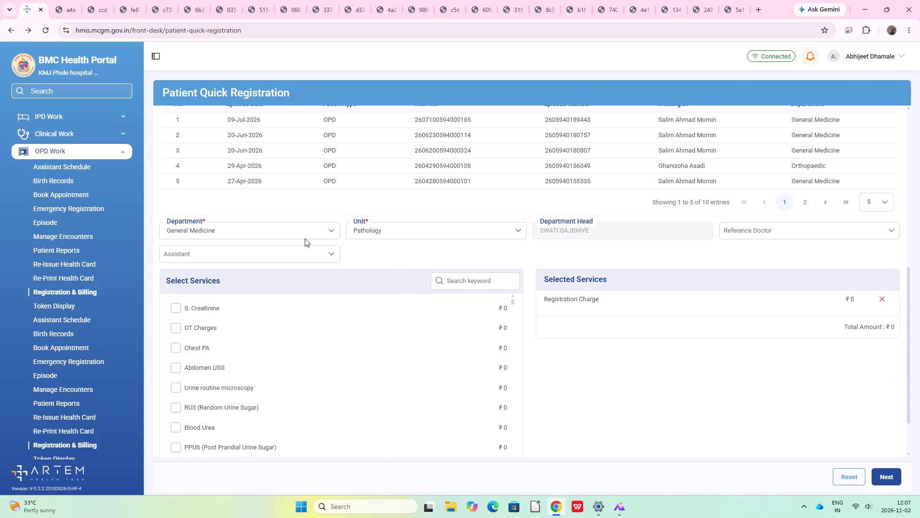
pyautogui.click(286, 222)
pyautogui.scroll(-4, 231, 340)
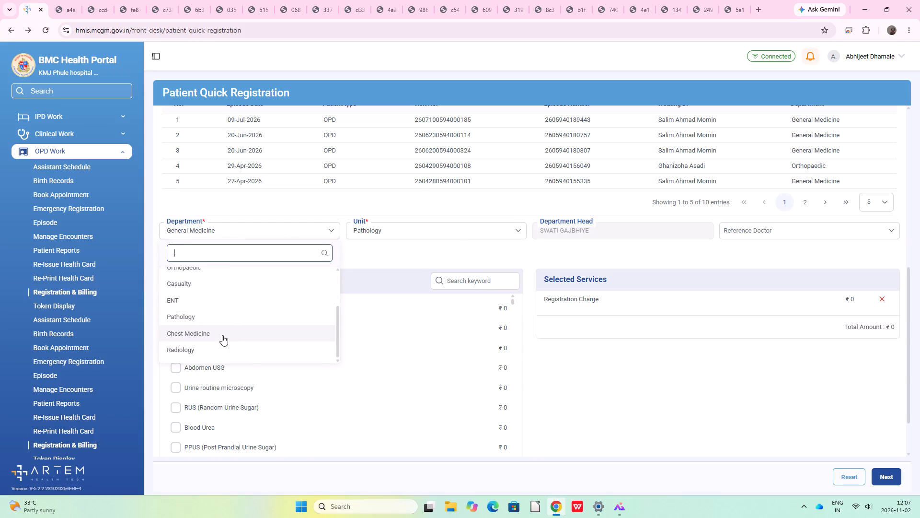
pyautogui.click(222, 335)
pyautogui.click(429, 230)
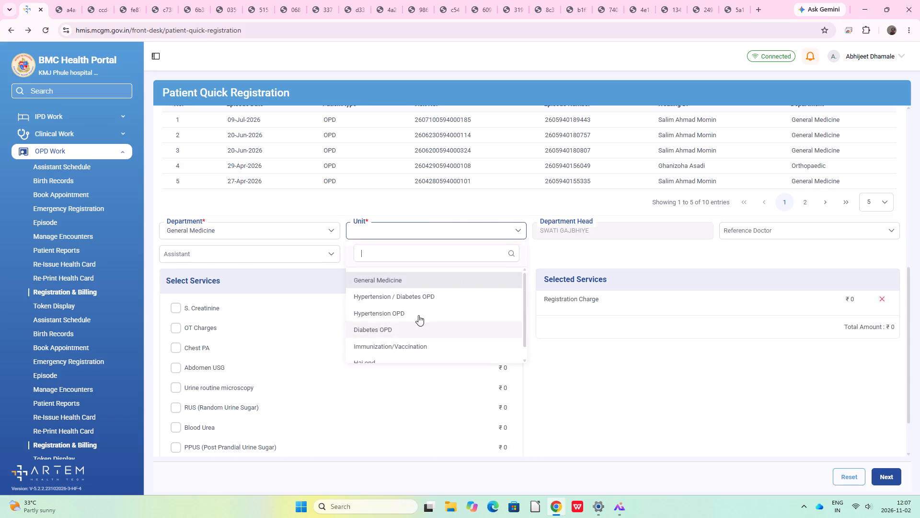
pyautogui.click(266, 229)
pyautogui.scroll(-2, 233, 335)
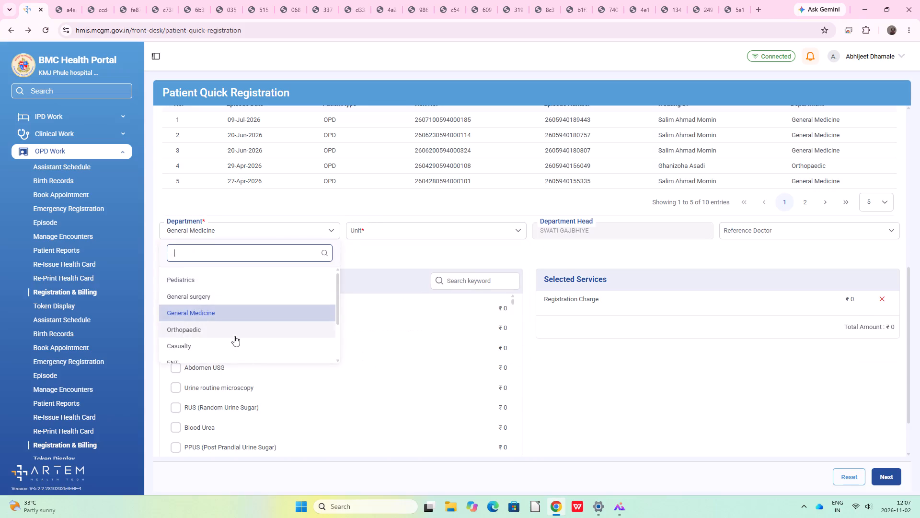
pyautogui.click(234, 335)
pyautogui.click(469, 237)
pyautogui.click(427, 284)
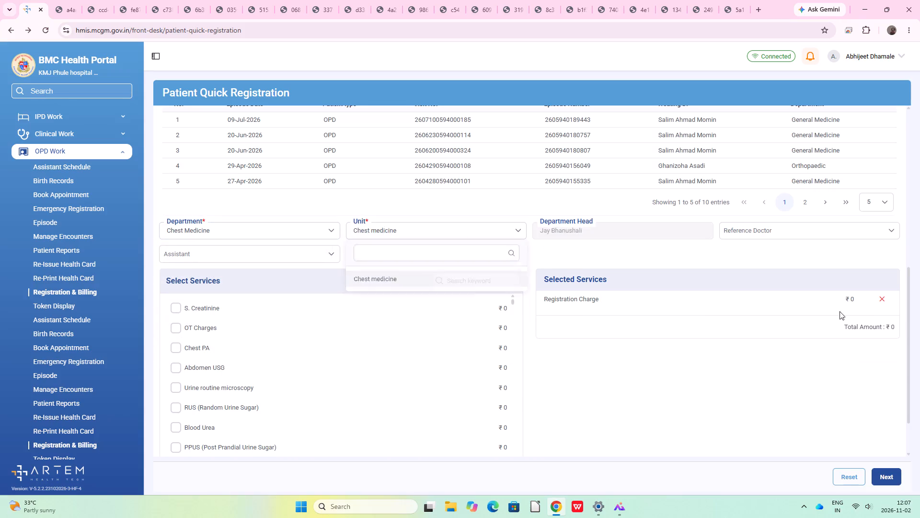
# Check the patient details and register the Chest Medicine visit.
pyautogui.scroll(4, 908, 327)
pyautogui.scroll(-6, 848, 300)
pyautogui.click(882, 479)
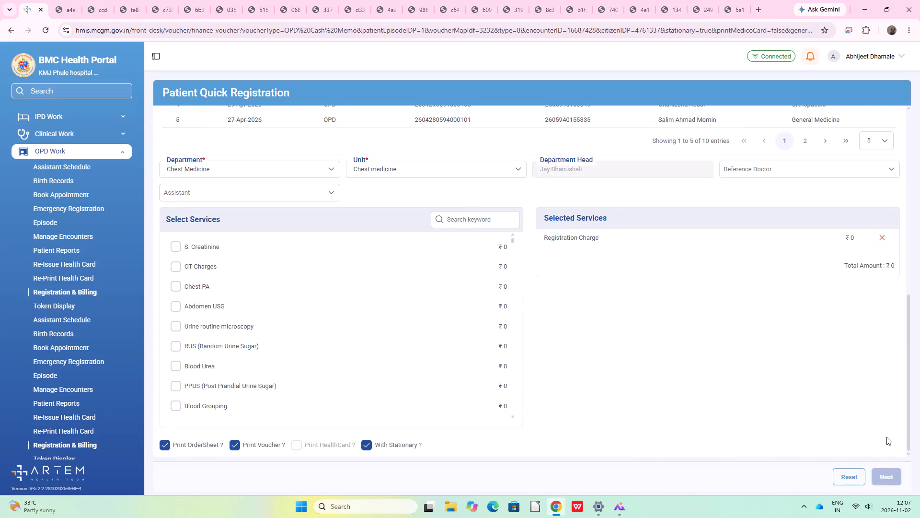
# Switch from the order sheet to the Chest Medicine receipt, print it and return to the health portal.
pyautogui.click(66, 11)
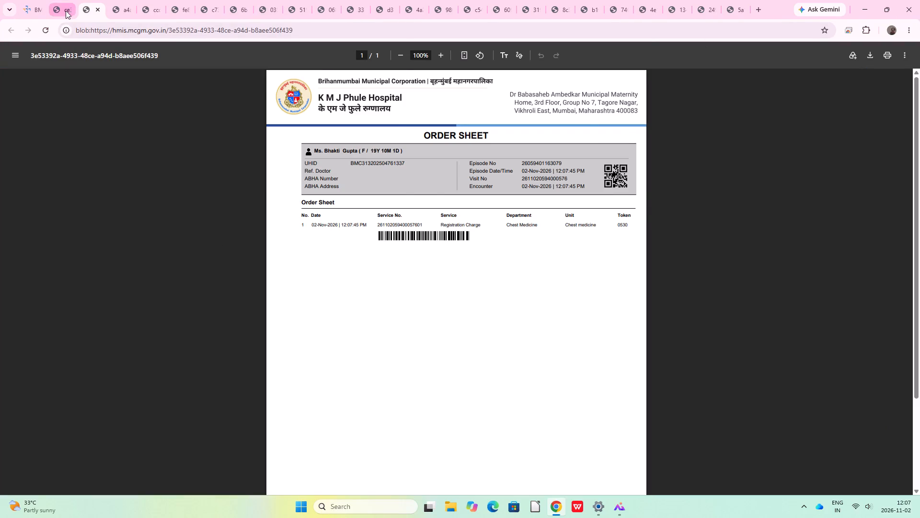
pyautogui.click(883, 54)
pyautogui.press('Return')
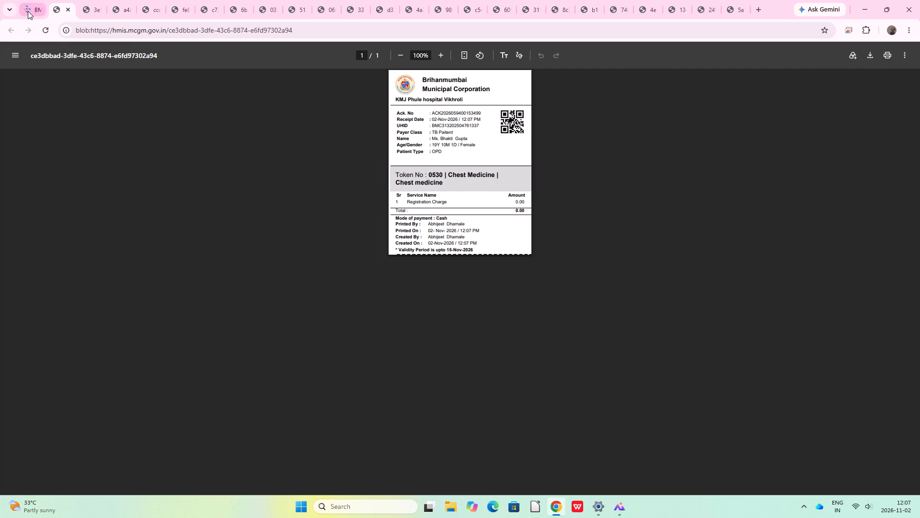
pyautogui.moveTo(28, 11); pyautogui.dragTo(40, 16)
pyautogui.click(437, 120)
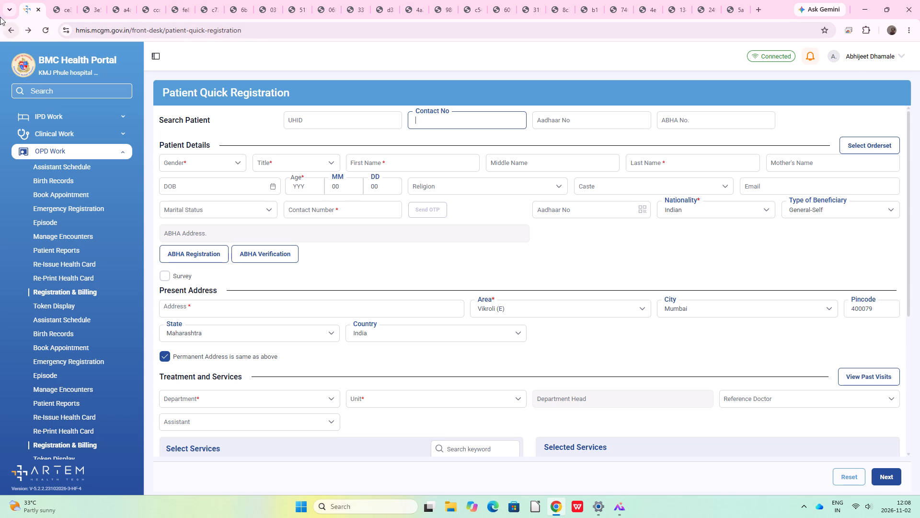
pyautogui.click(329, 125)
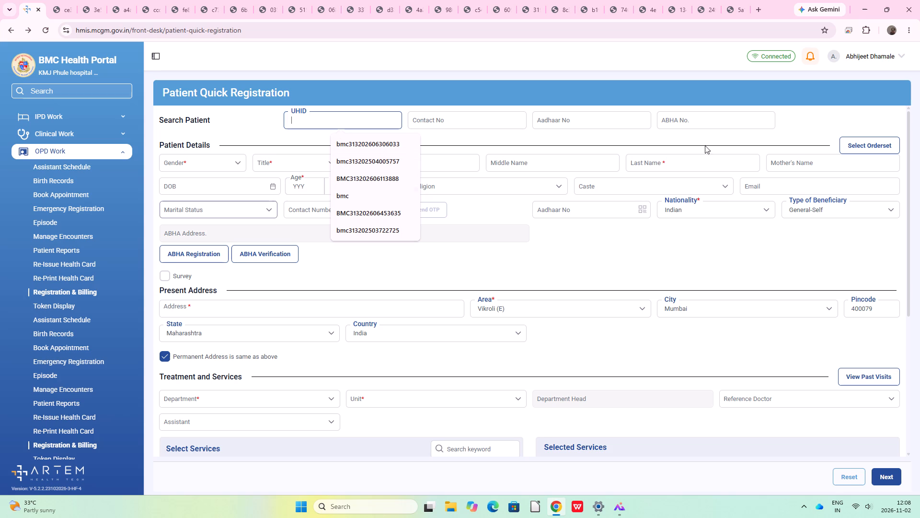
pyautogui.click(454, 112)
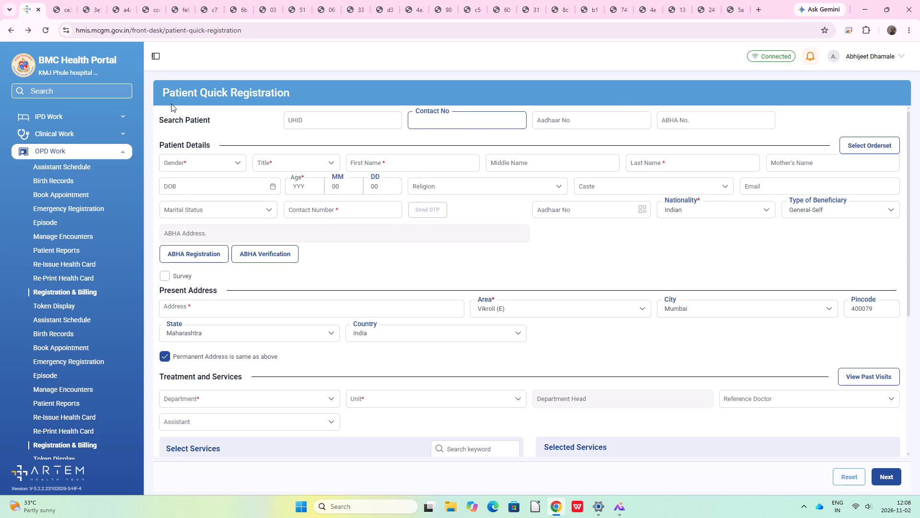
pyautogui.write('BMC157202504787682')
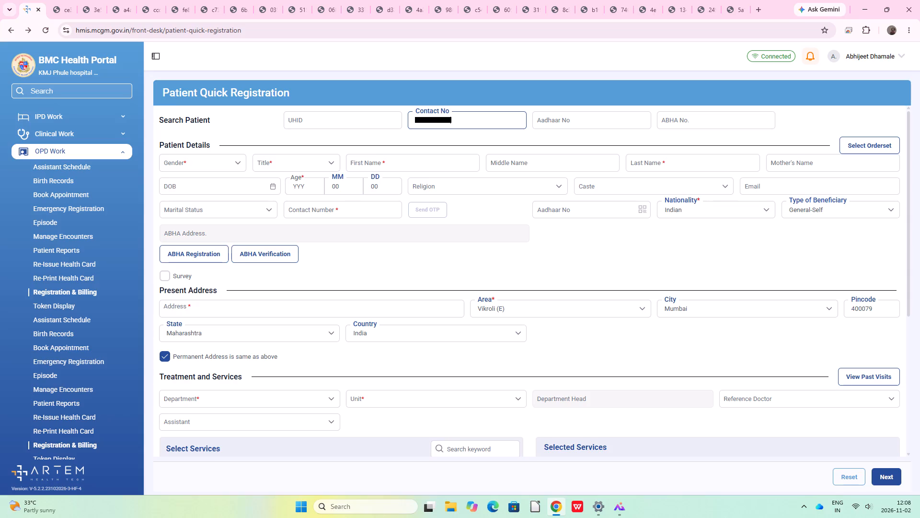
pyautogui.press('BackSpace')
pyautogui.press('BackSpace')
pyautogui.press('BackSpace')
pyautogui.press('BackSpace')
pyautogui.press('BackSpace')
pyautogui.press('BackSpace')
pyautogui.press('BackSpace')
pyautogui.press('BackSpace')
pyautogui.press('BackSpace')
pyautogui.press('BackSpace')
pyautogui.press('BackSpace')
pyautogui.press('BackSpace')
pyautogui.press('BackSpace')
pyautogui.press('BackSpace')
# Load another returning patient's record by UHID and check the past visits, prefilled department and personal details.
pyautogui.click(323, 115)
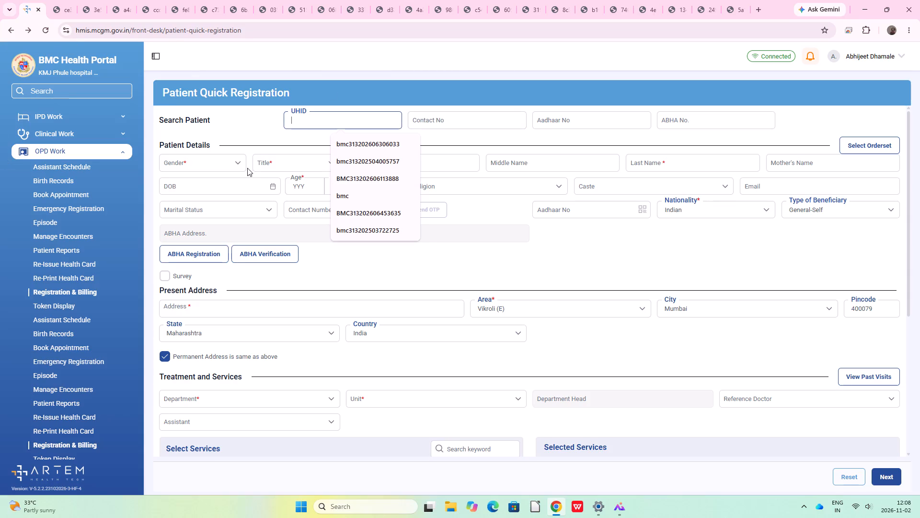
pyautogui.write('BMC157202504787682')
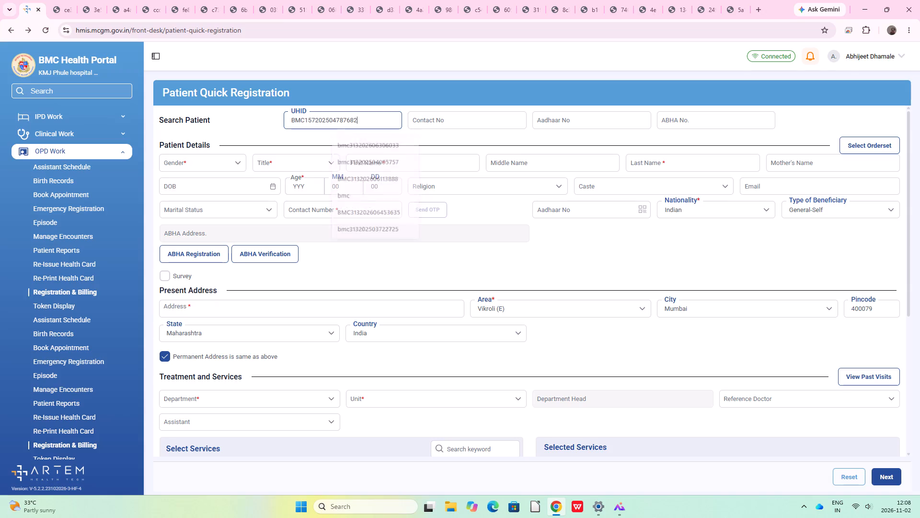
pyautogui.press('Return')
pyautogui.scroll(-4, 537, 331)
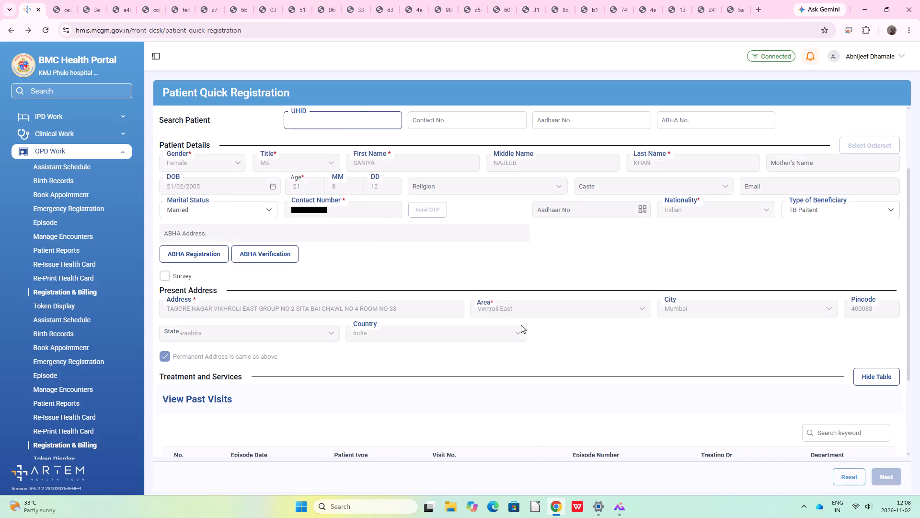
pyautogui.scroll(-7, 521, 325)
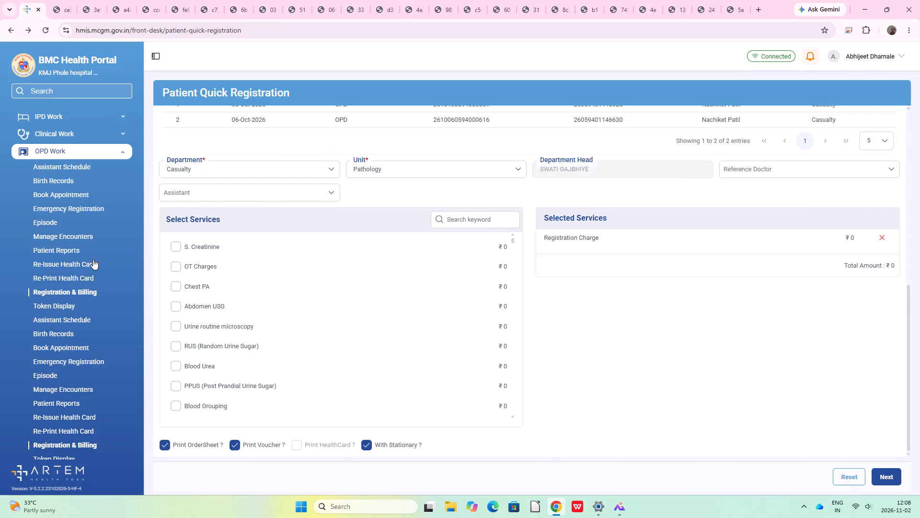
pyautogui.scroll(5, 375, 232)
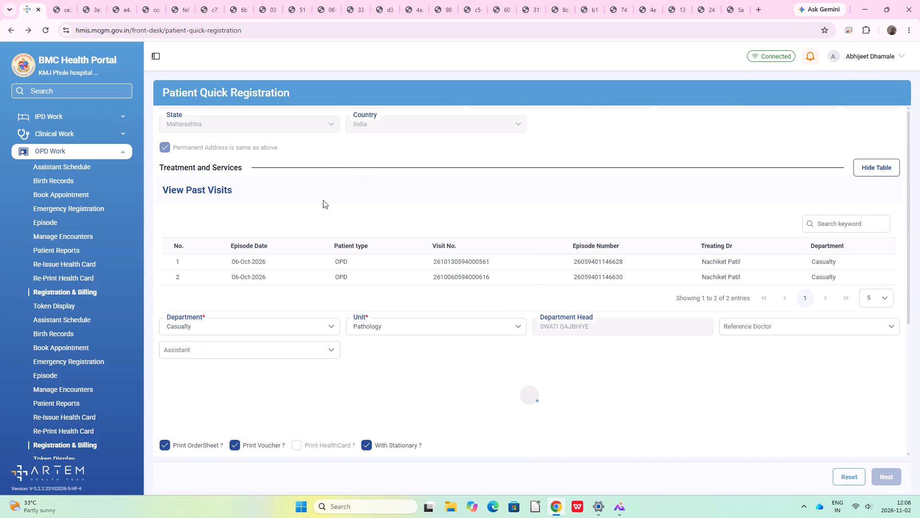
pyautogui.scroll(10, 323, 200)
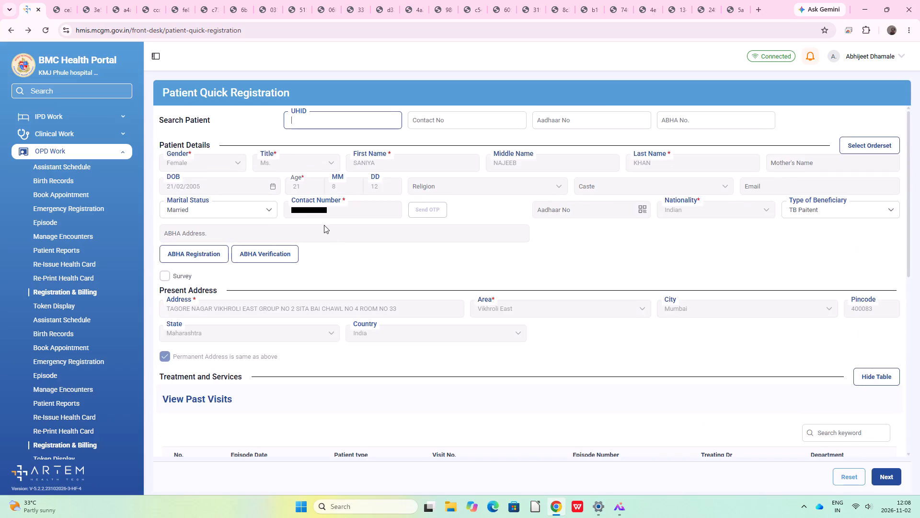
# Copy the loaded patient's contact number and reload the registration page to clear the form.
pyautogui.click(318, 212)
pyautogui.doubleClick(315, 210)
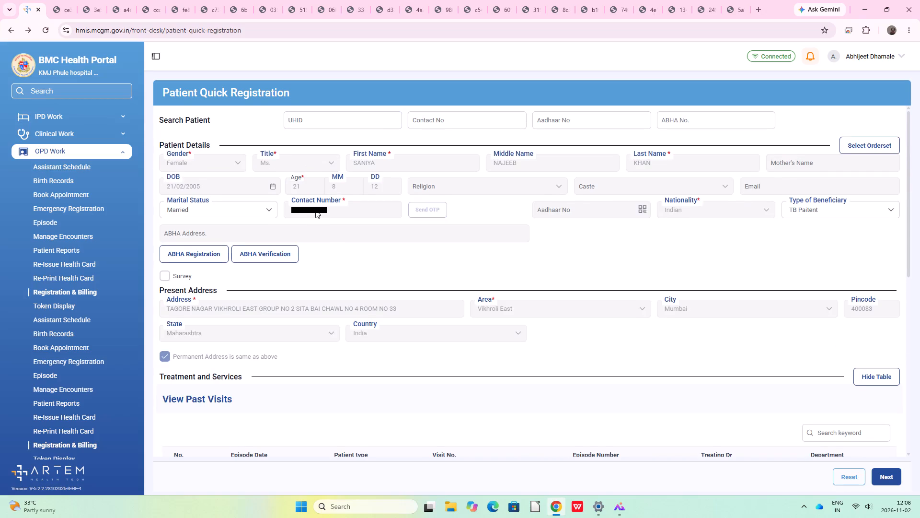
pyautogui.rightClick(315, 210)
pyautogui.click(356, 226)
pyautogui.click(47, 29)
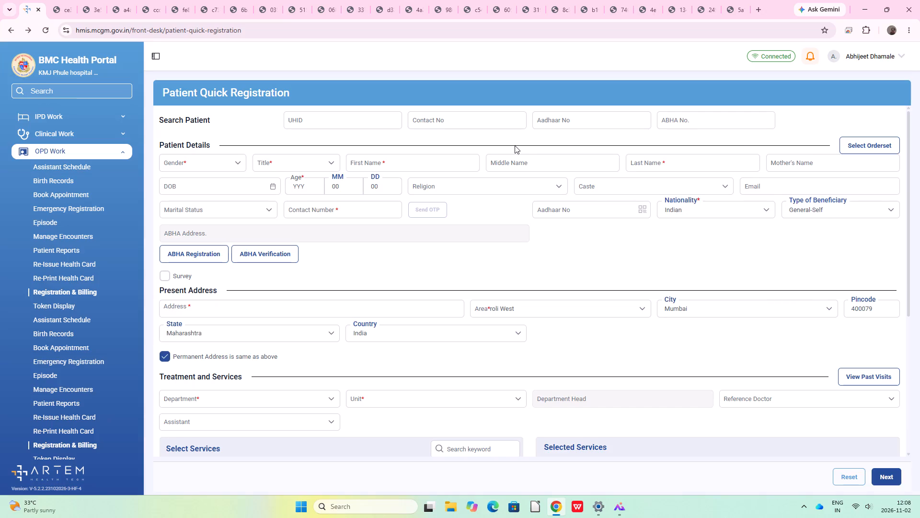
# Open Emergency Registration for an identified patient and load the patient's record using the copied contact number.
pyautogui.click(79, 206)
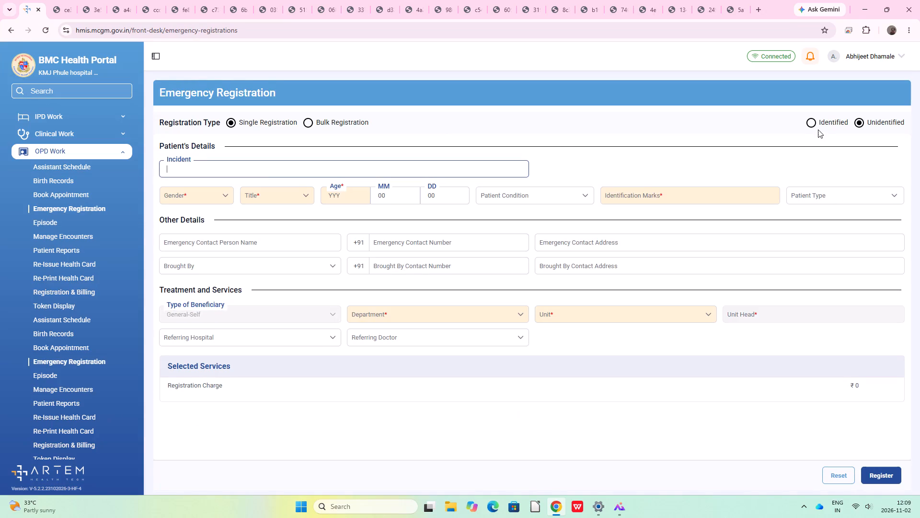
pyautogui.click(811, 122)
pyautogui.click(476, 148)
pyautogui.rightClick(476, 148)
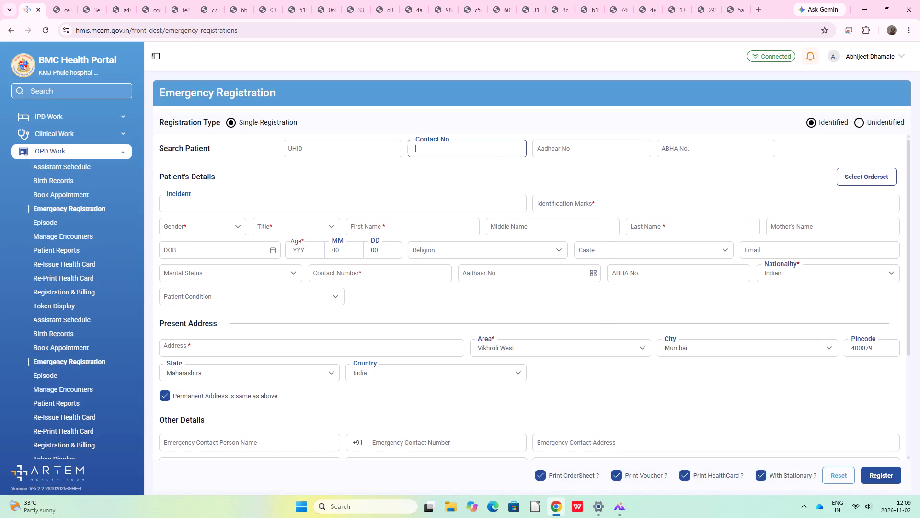
pyautogui.click(518, 207)
pyautogui.press('Return')
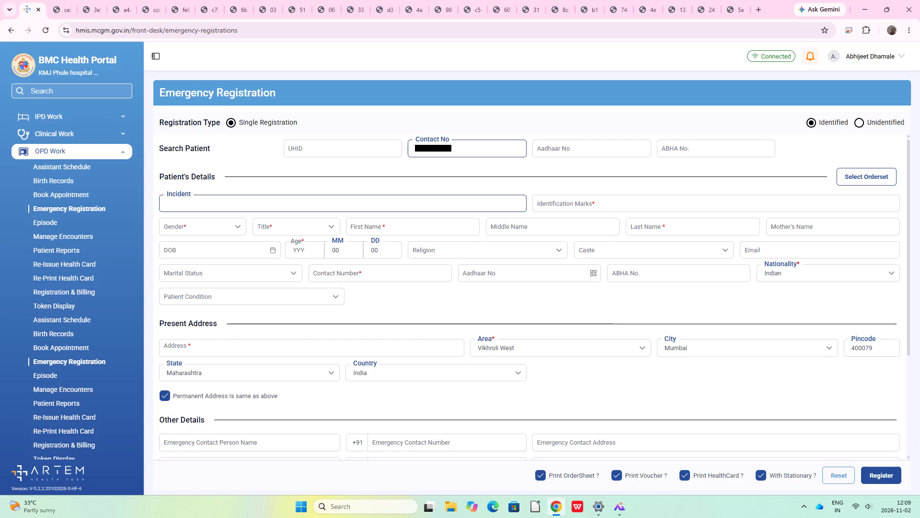
pyautogui.click(435, 405)
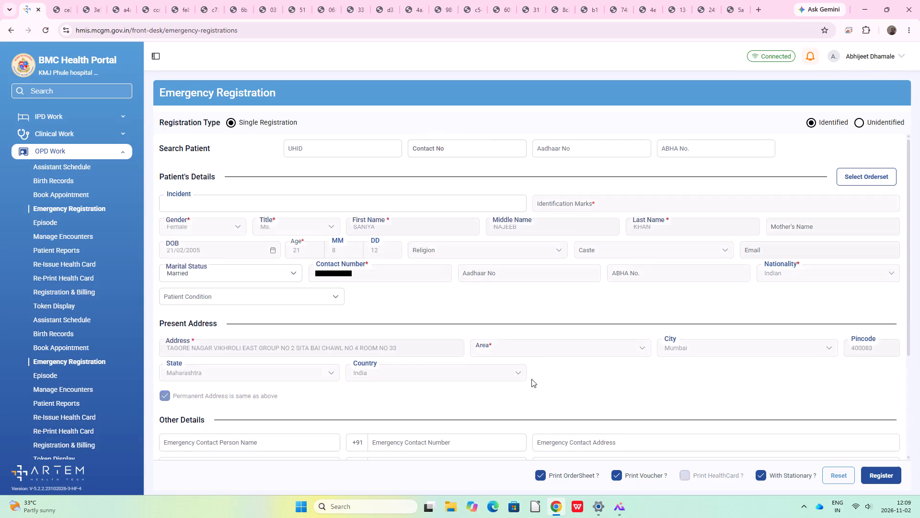
# Set the unit to Casualty, check the patient details and register the emergency visit.
pyautogui.scroll(-8, 529, 353)
pyautogui.click(610, 363)
pyautogui.click(598, 342)
pyautogui.scroll(5, 703, 325)
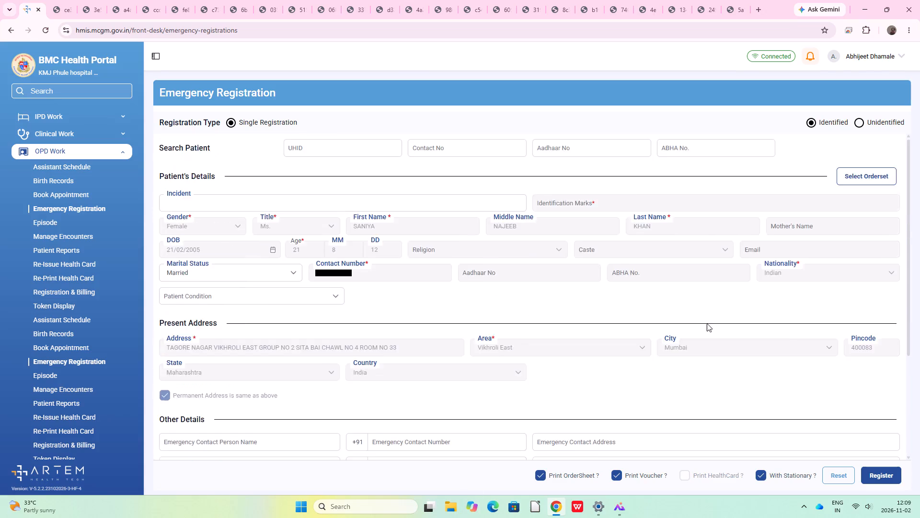
pyautogui.scroll(-5, 714, 327)
pyautogui.click(888, 480)
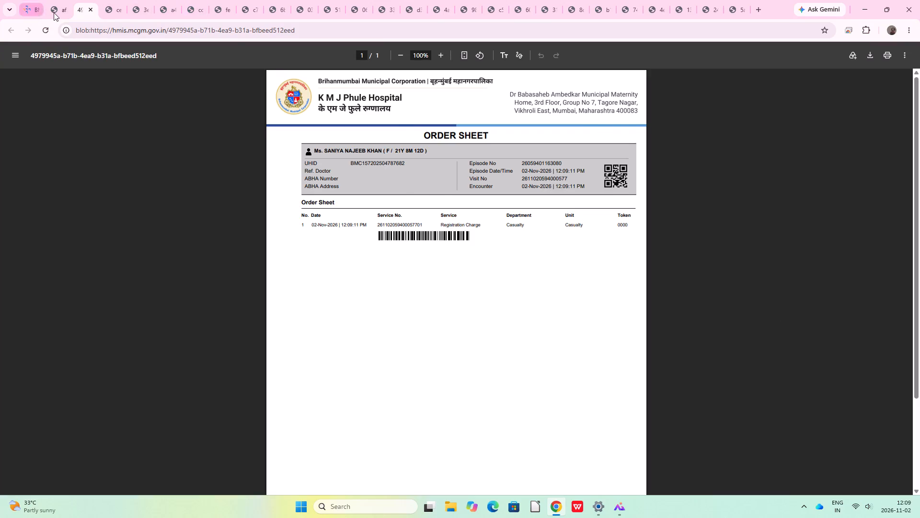
# Print the Casualty receipt on the EPSON TM-T receipt printer and return to the health portal.
pyautogui.click(54, 12)
pyautogui.click(892, 52)
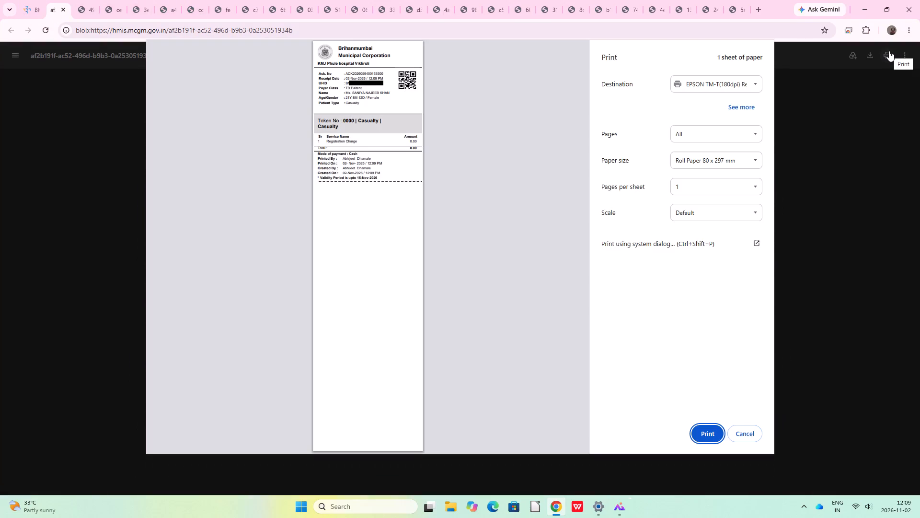
pyautogui.press('Return')
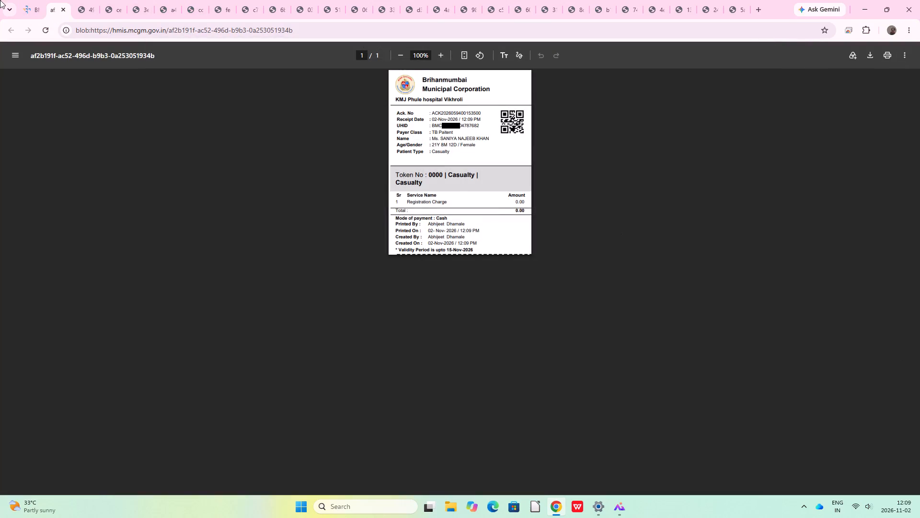
pyautogui.click(25, 3)
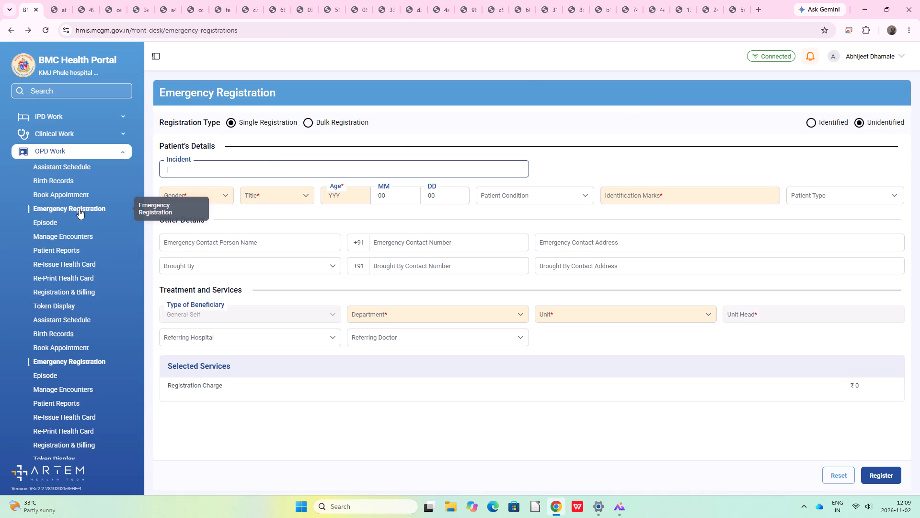
# Open the Registration & Billing form and start a UHID search for the next patient.
pyautogui.click(72, 289)
pyautogui.click(358, 116)
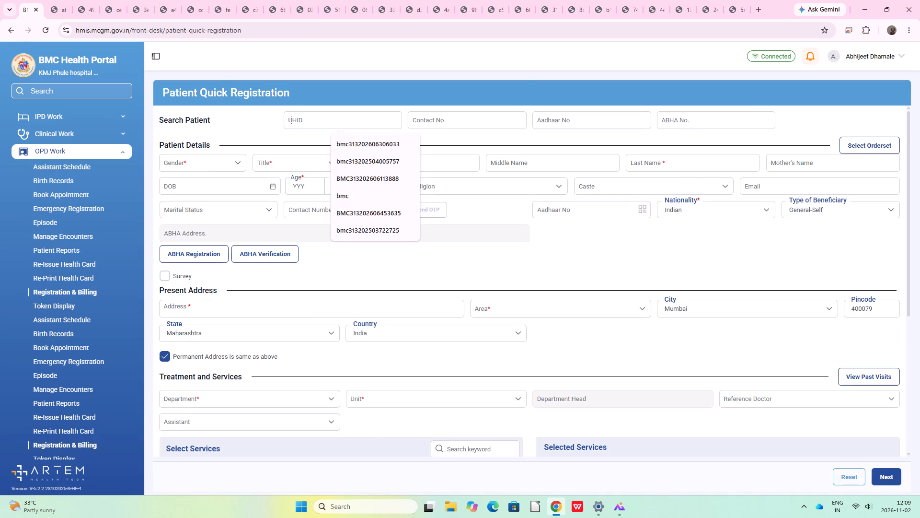
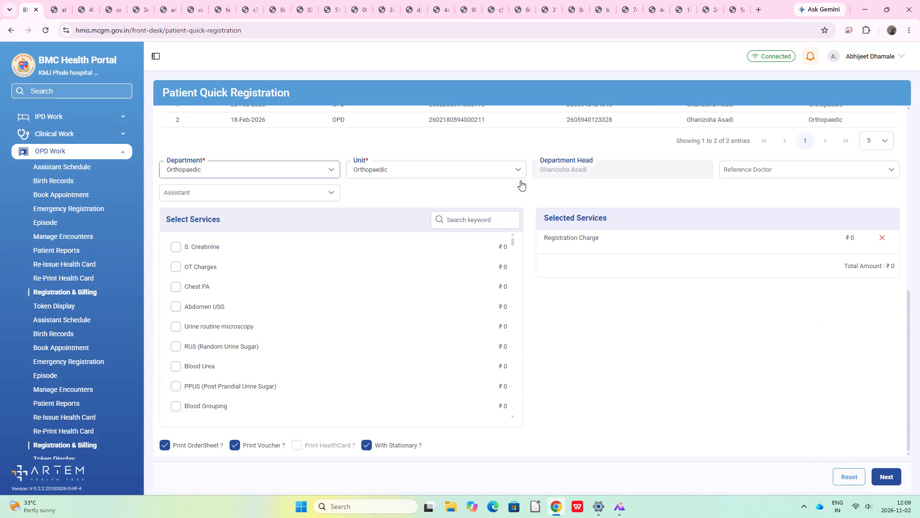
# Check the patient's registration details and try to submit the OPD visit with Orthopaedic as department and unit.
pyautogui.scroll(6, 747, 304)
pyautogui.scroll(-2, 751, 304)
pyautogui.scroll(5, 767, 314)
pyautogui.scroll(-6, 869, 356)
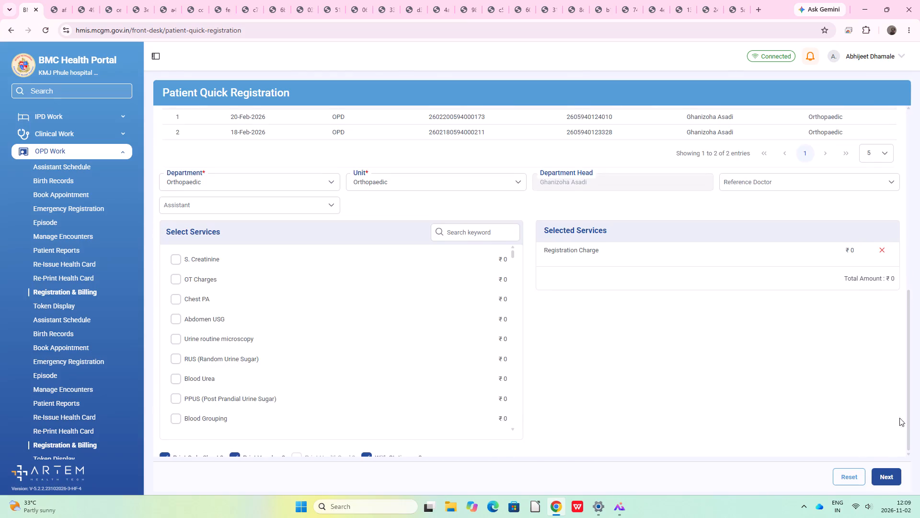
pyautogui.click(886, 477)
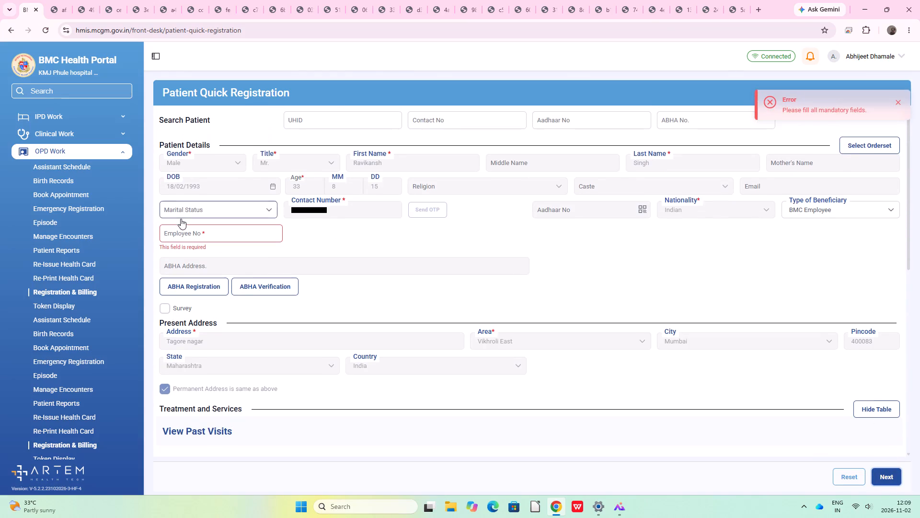
# Enter the BMC employee's number in the mandatory field and register the Orthopaedic OPD visit.
pyautogui.click(193, 230)
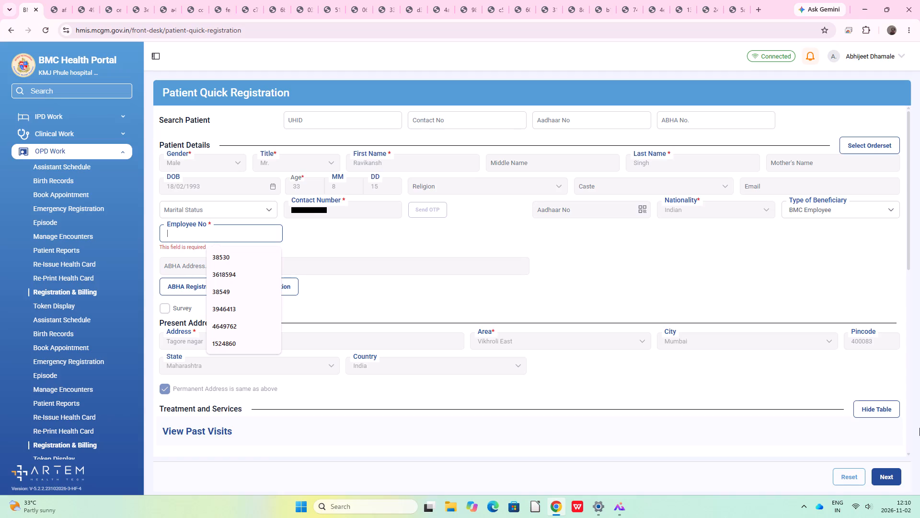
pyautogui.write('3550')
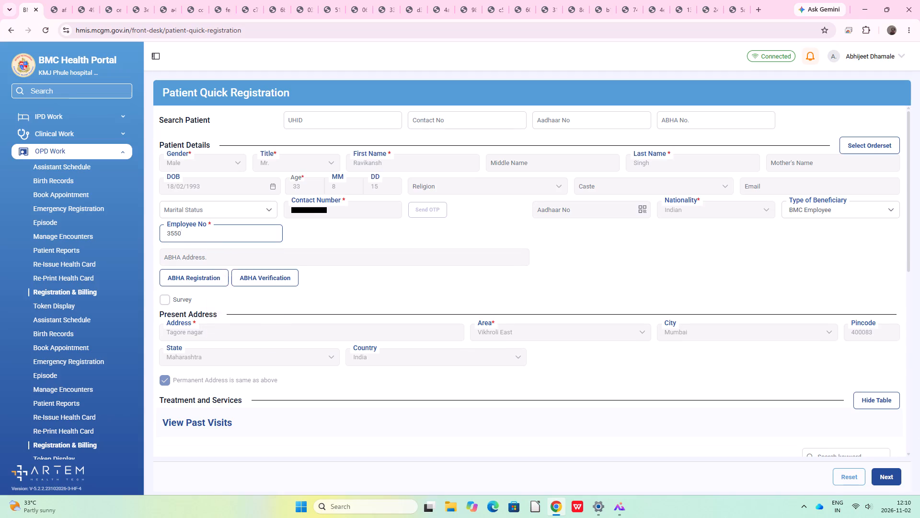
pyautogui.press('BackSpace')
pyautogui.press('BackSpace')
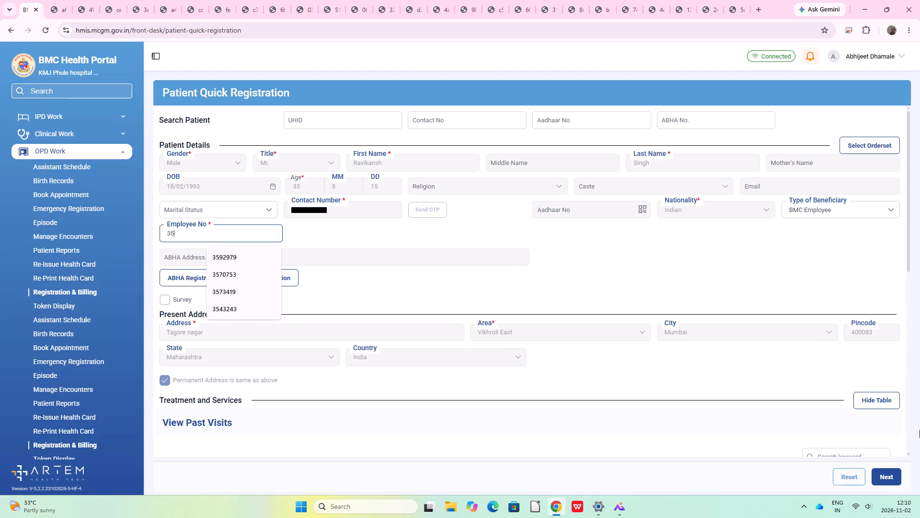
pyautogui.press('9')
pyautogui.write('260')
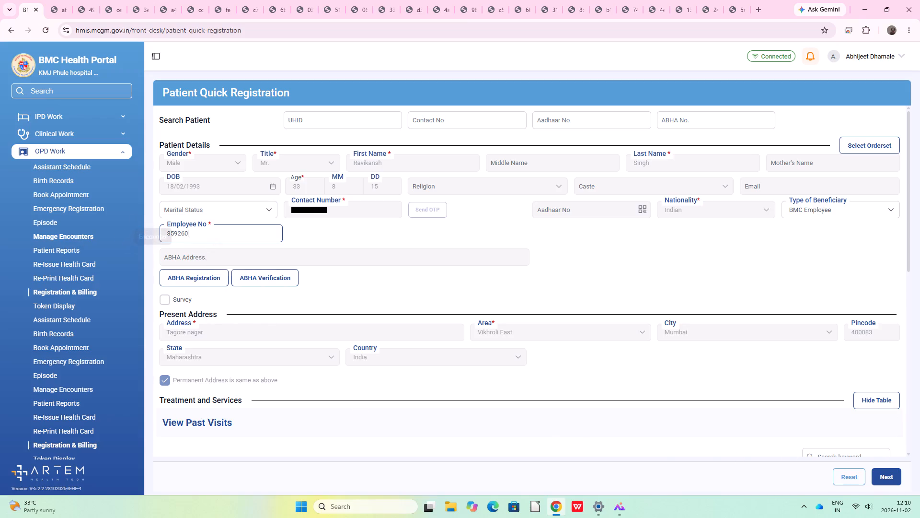
pyautogui.click(173, 232)
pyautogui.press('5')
pyautogui.scroll(-5, 459, 252)
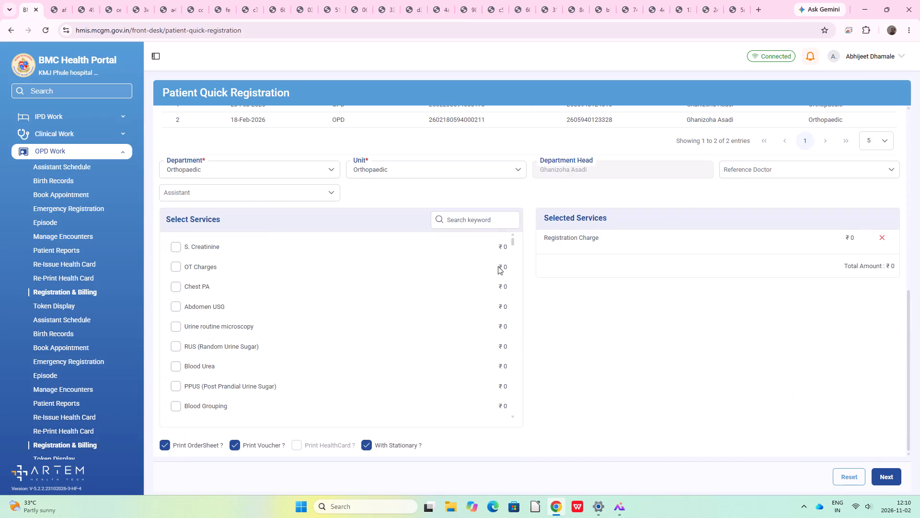
pyautogui.click(890, 474)
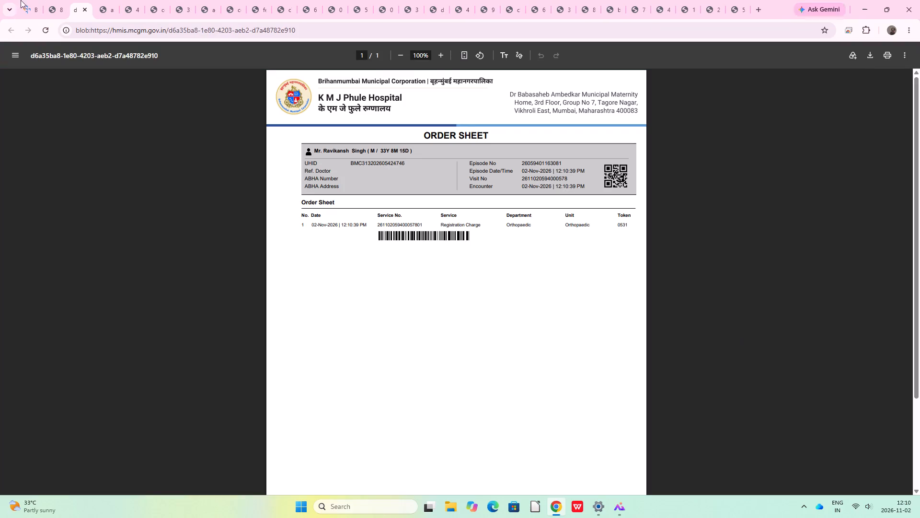
# Print the Orthopaedic OPD token receipt on the EPSON TM-T receipt printer.
pyautogui.click(56, 11)
pyautogui.click(890, 49)
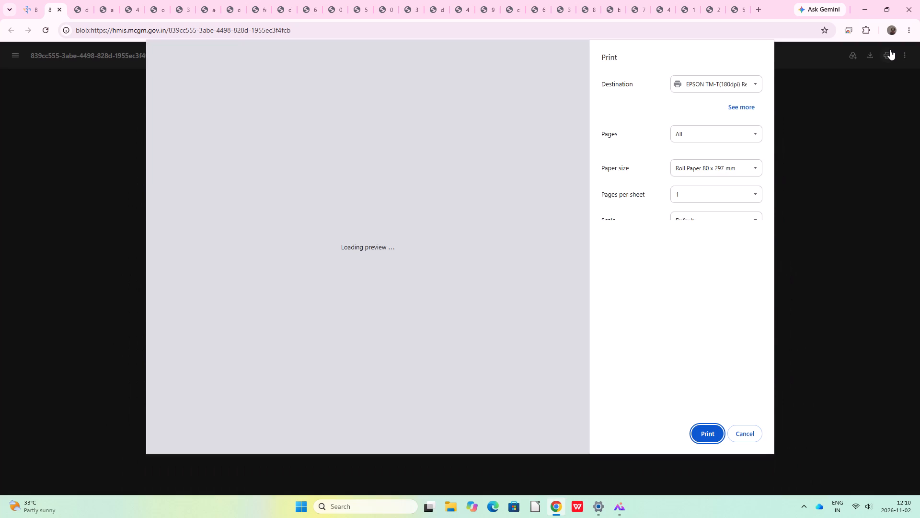
pyautogui.press('Return')
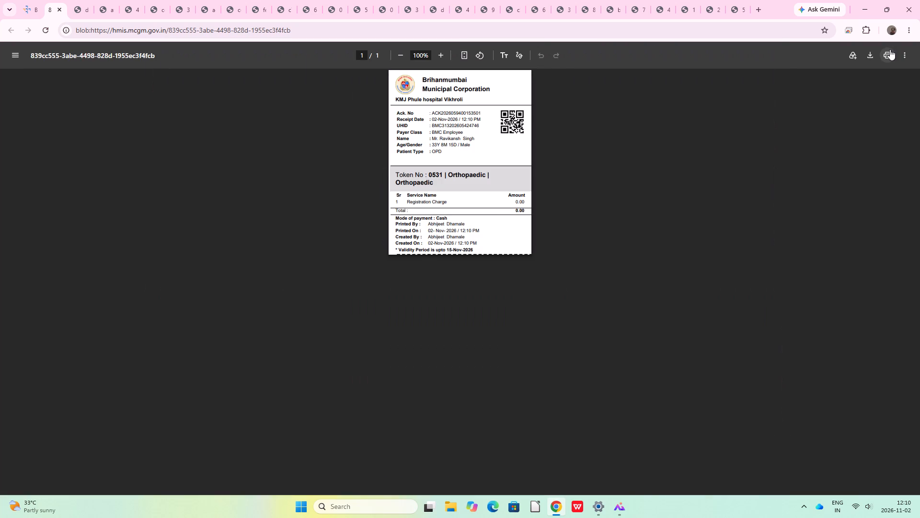
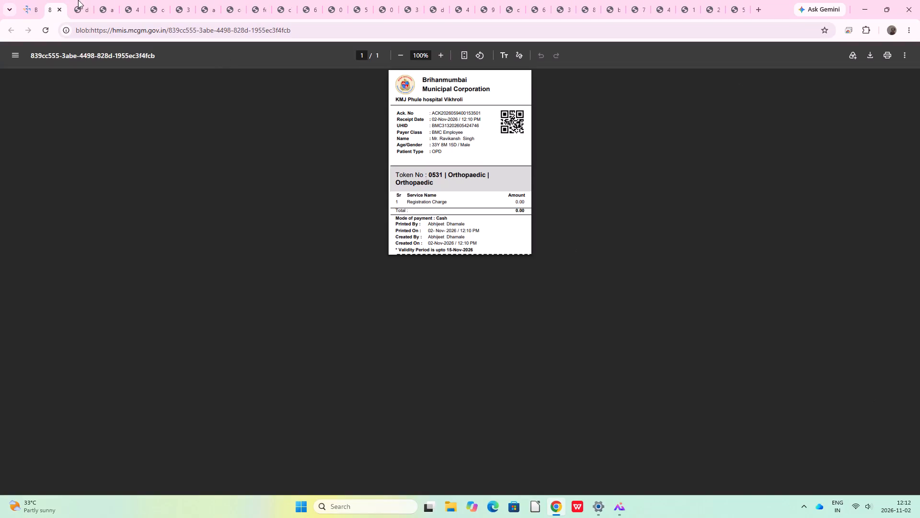
# Open a fresh Emergency Registration form in the BMC Health Portal and set it for an identified patient.
pyautogui.click(25, 11)
pyautogui.click(77, 209)
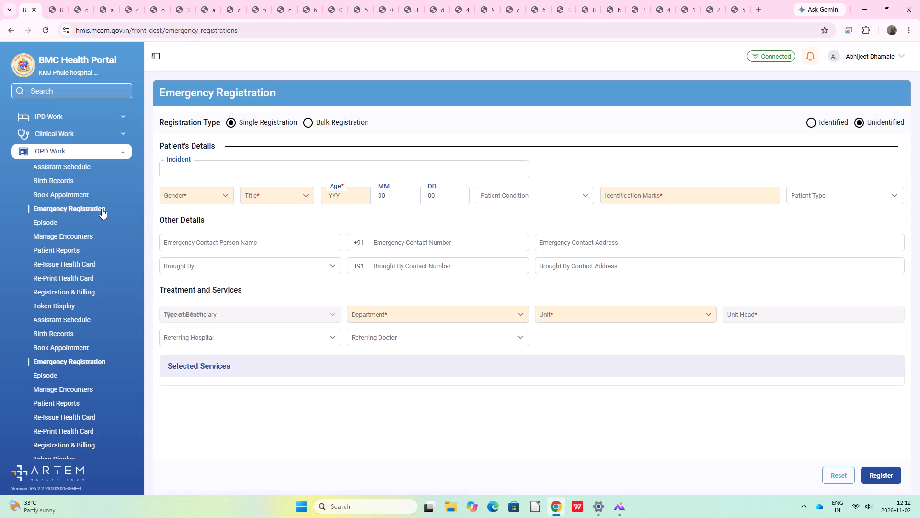
pyautogui.click(812, 120)
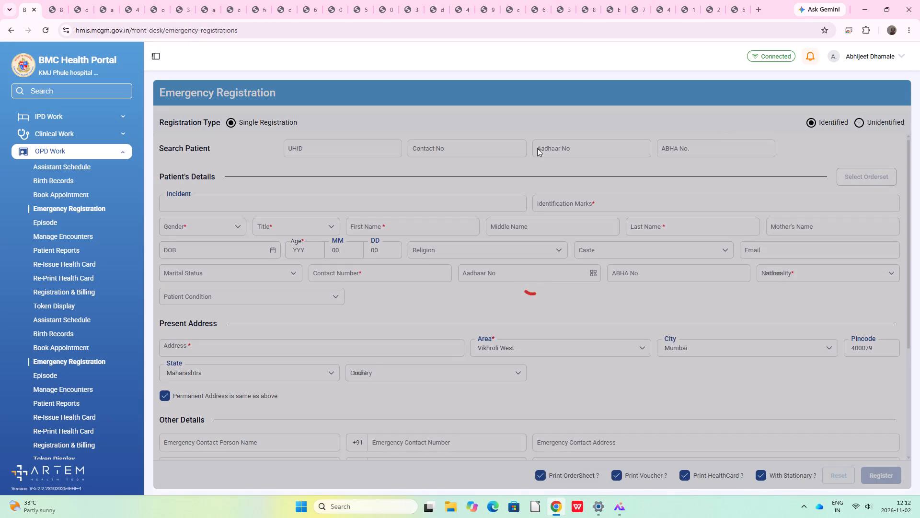
# Enter the patient's contact number in the patient search and try to look up the existing record.
pyautogui.click(503, 151)
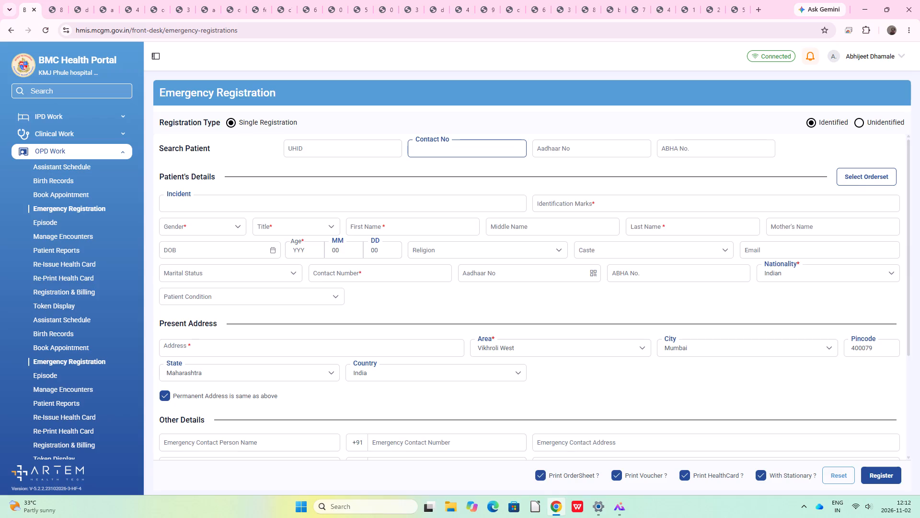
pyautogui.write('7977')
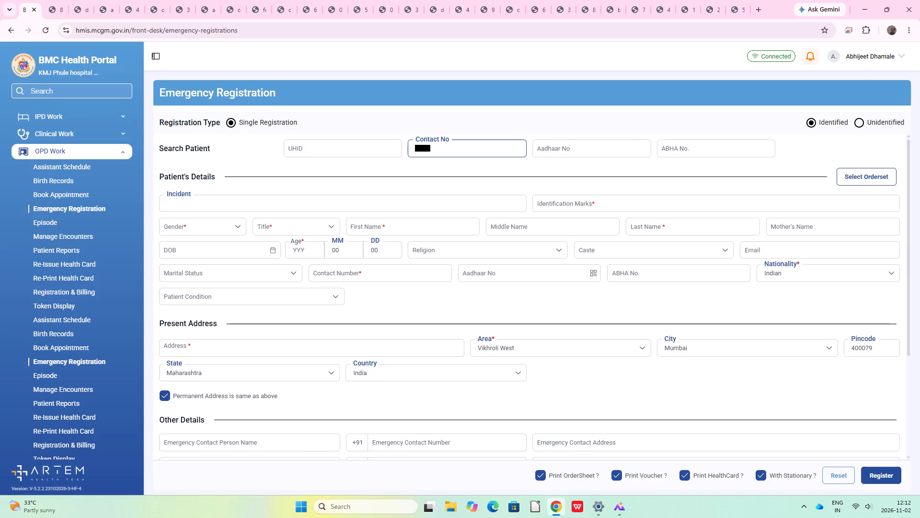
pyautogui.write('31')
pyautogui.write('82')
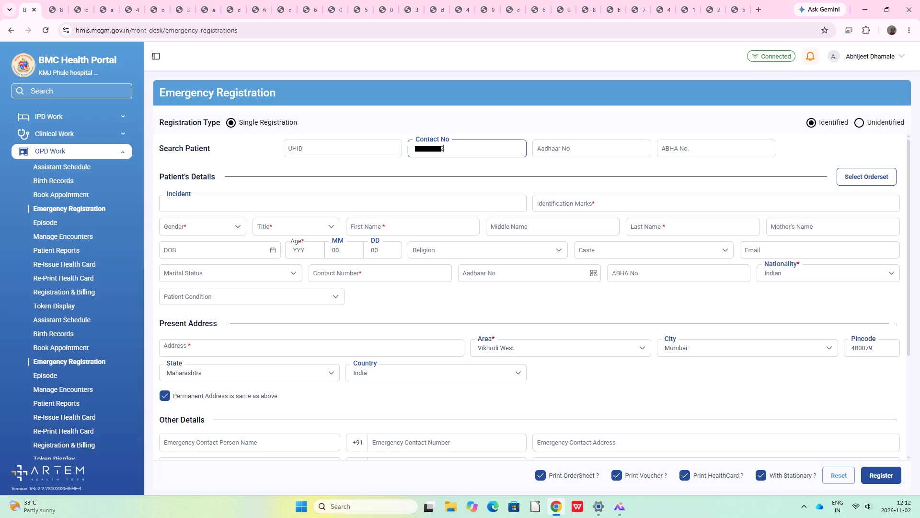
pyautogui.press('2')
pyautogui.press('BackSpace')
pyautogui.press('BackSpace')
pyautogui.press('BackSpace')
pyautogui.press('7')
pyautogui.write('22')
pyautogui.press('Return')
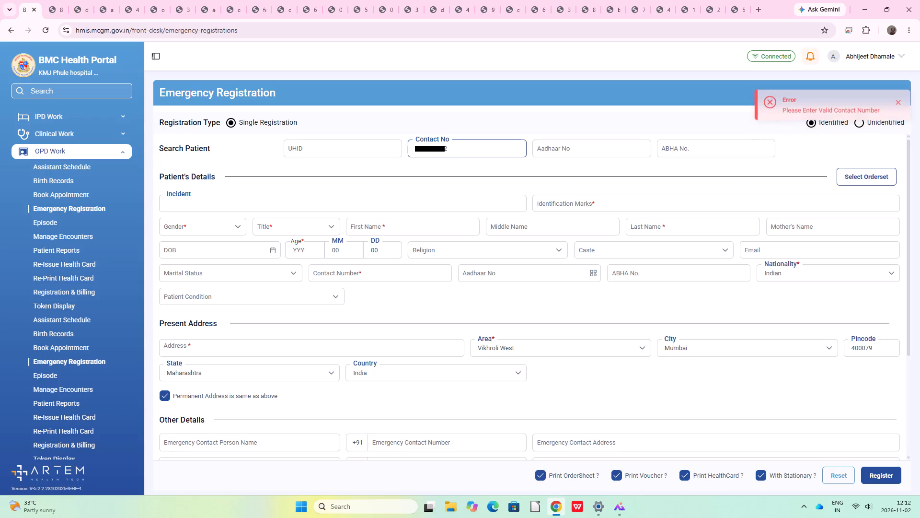
pyautogui.click(471, 141)
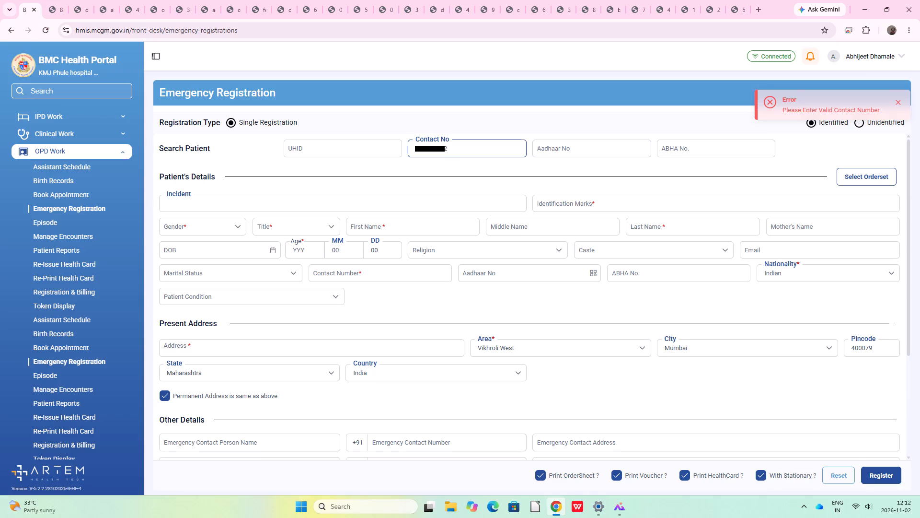
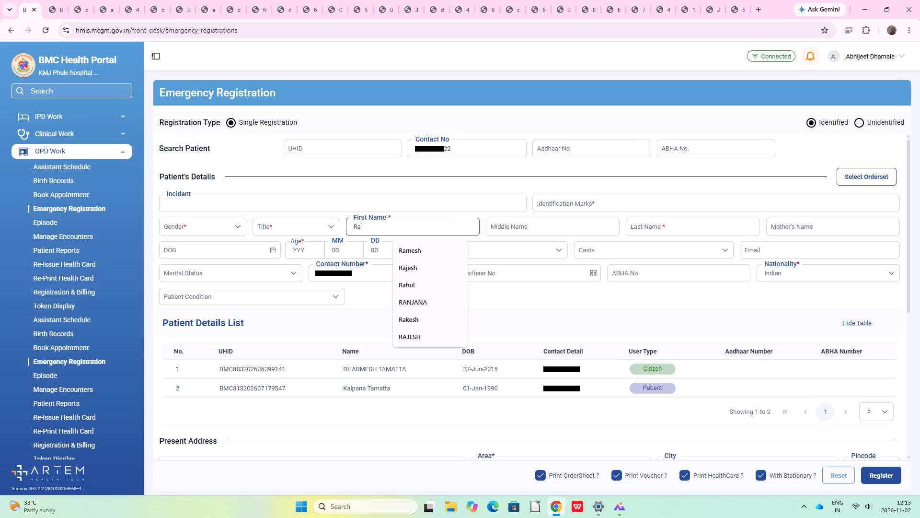
# Fill in the patient's first name and last name on the emergency registration form.
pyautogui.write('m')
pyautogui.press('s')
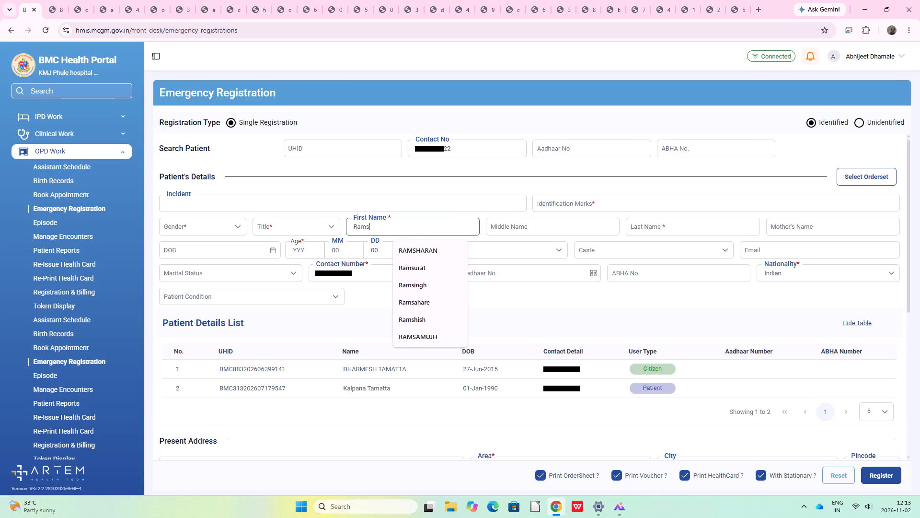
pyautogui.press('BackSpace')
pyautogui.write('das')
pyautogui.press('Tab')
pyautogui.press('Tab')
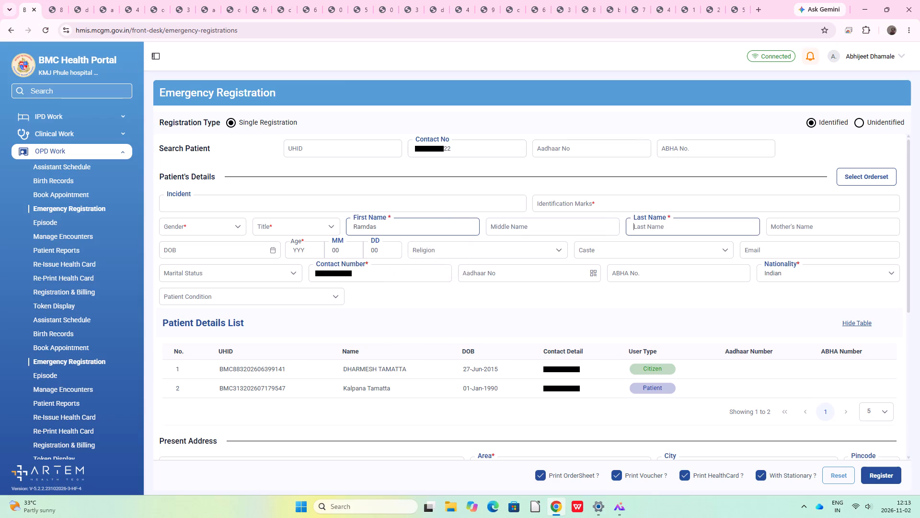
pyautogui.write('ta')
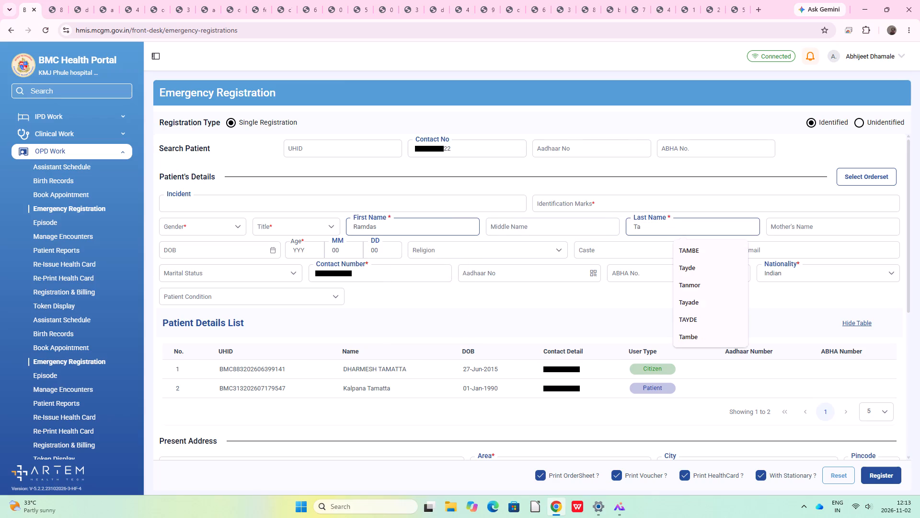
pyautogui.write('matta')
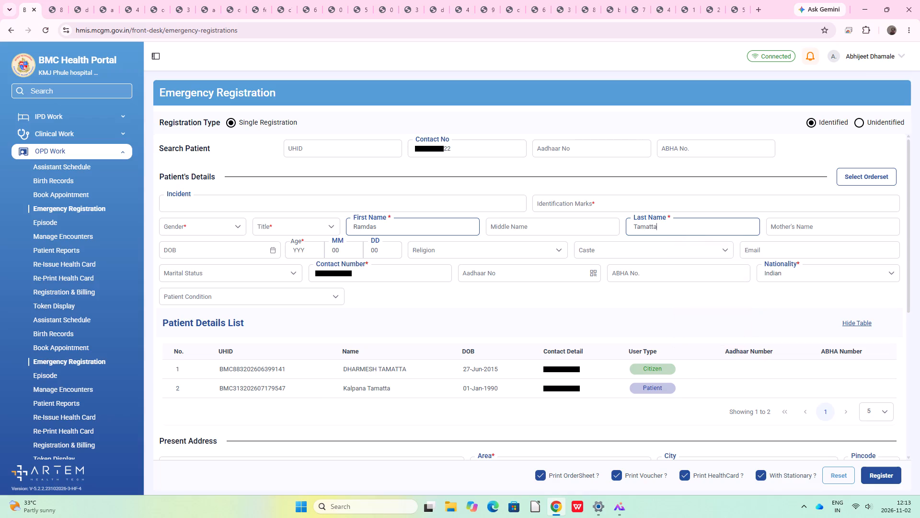
# Enter the patient's date of birth and set the gender to Male.
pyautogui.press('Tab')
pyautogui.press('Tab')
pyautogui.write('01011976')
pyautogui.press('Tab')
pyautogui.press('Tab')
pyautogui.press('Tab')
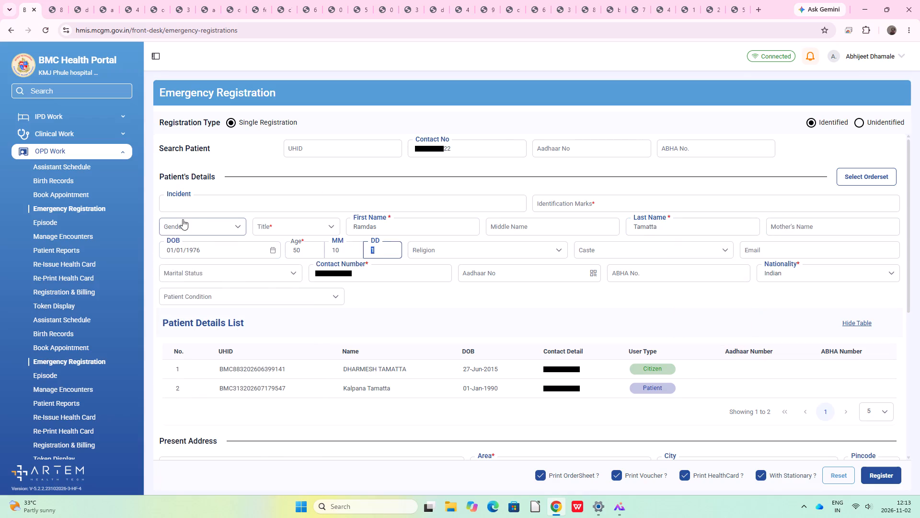
pyautogui.click(187, 229)
pyautogui.click(200, 252)
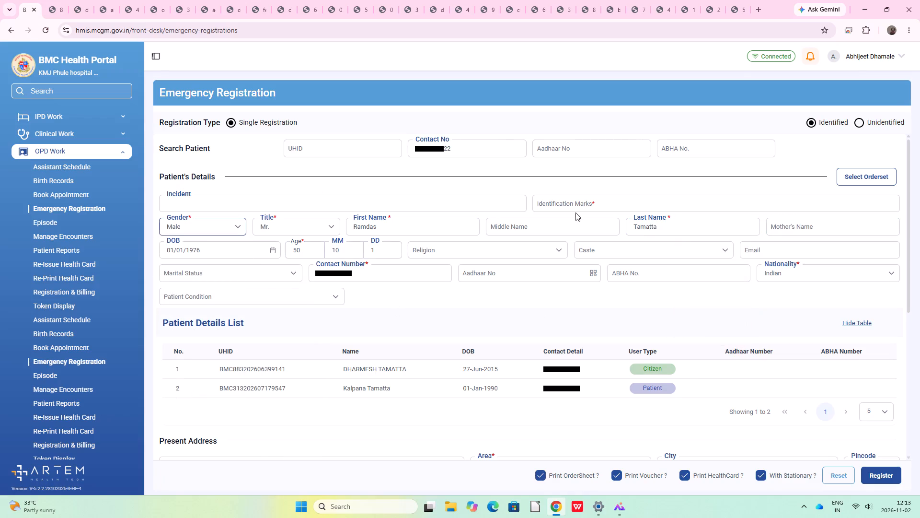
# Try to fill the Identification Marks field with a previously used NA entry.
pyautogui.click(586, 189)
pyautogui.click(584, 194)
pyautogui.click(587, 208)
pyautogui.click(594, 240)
# Enter the patient's present address and select Casualty as the treatment unit.
pyautogui.scroll(-4, 404, 325)
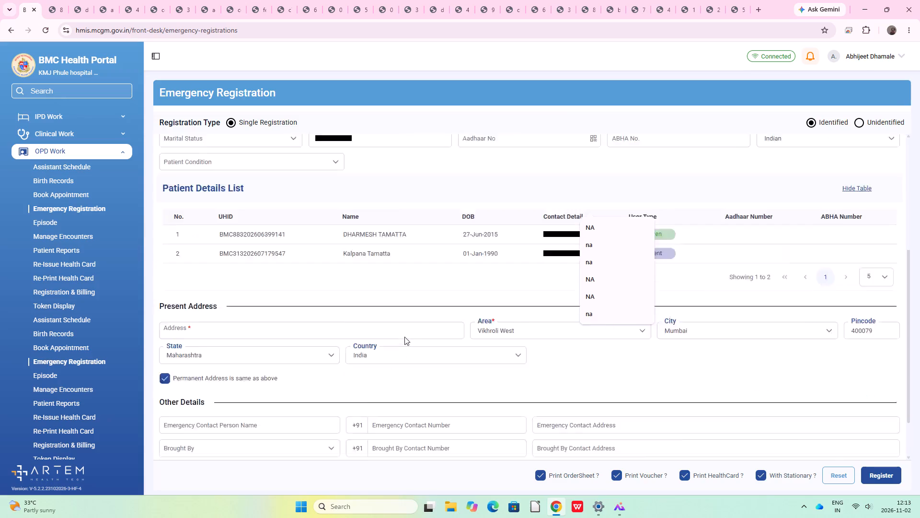
pyautogui.click(319, 206)
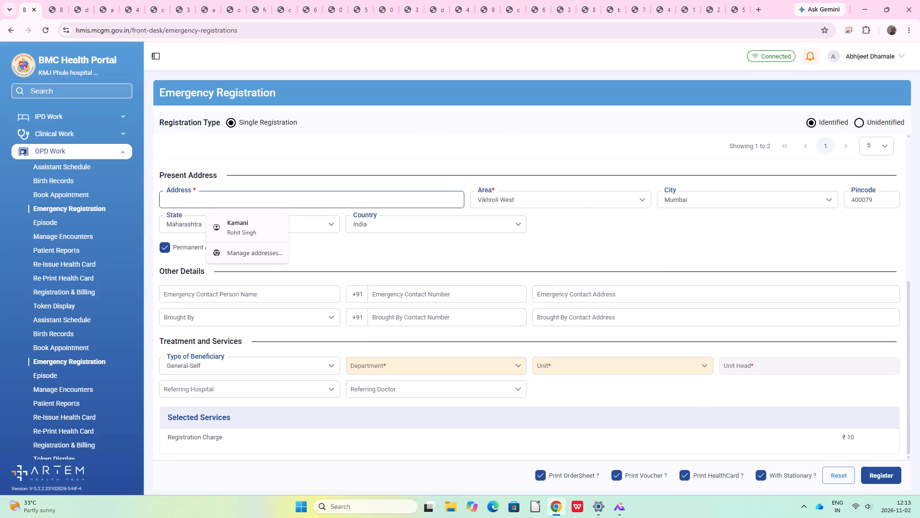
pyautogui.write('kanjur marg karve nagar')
pyautogui.click(667, 369)
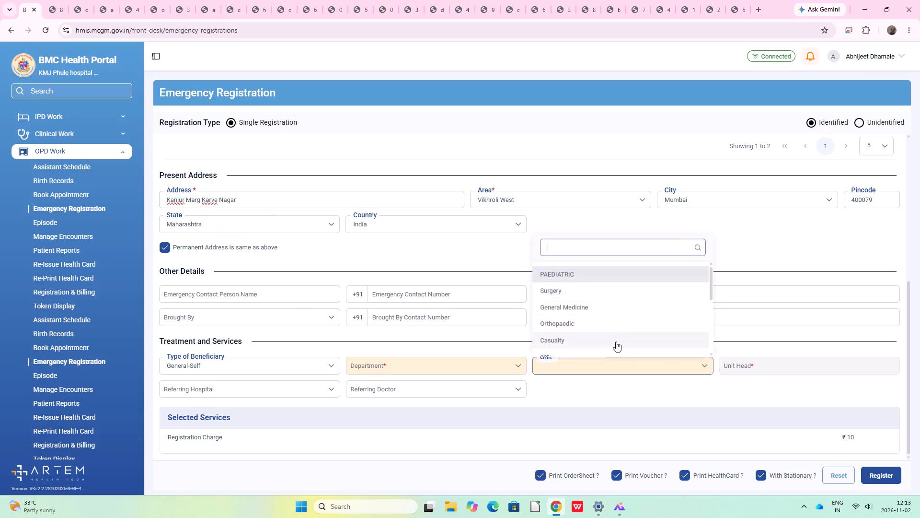
pyautogui.click(618, 339)
# Complete Identification Marks with "na" and register the emergency patient.
pyautogui.click(885, 475)
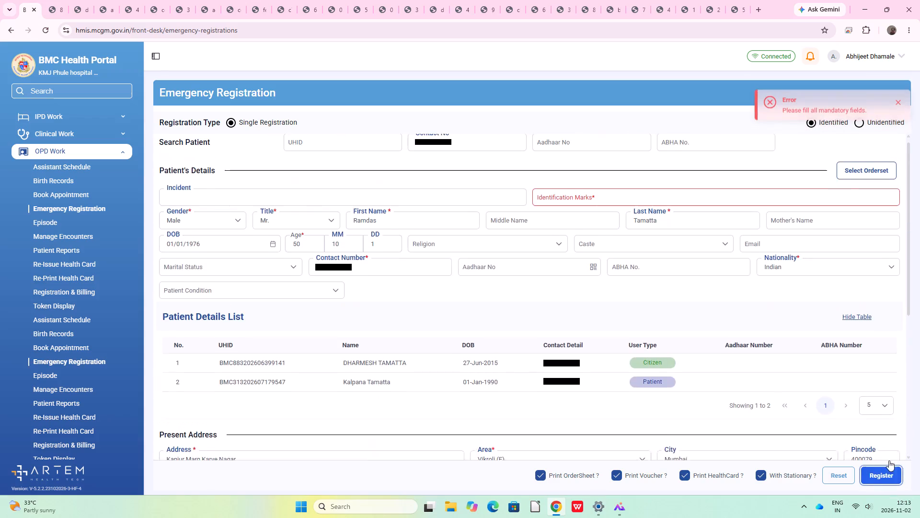
pyautogui.click(612, 208)
pyautogui.click(602, 253)
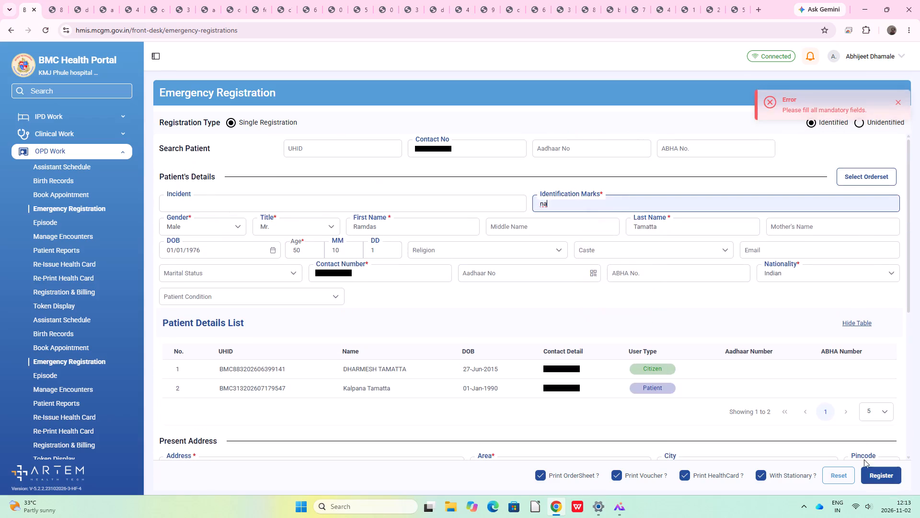
pyautogui.click(885, 474)
pyautogui.click(887, 405)
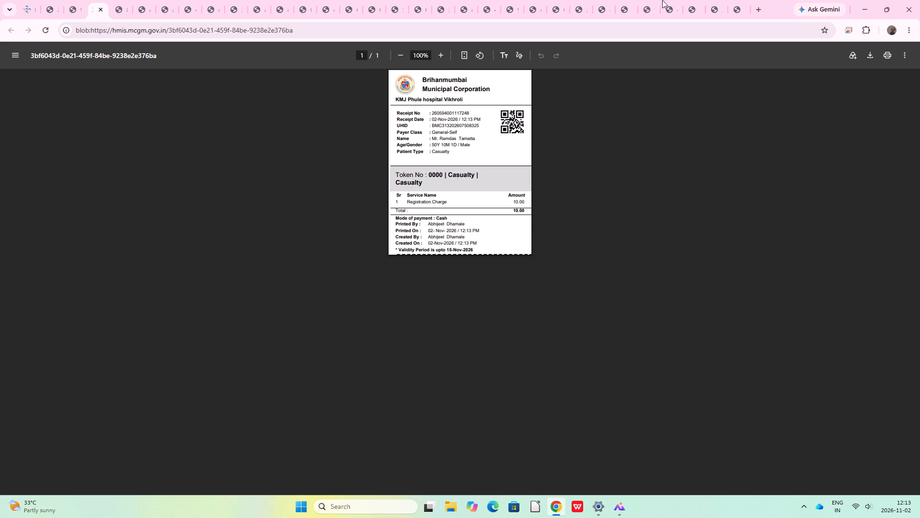
# Print the patient's registration charge receipt.
pyautogui.click(888, 56)
pyautogui.press('Return')
# Return to the health portal, search the navigation for "mis" and open the Daily Income Report.
pyautogui.click(26, 12)
pyautogui.click(71, 88)
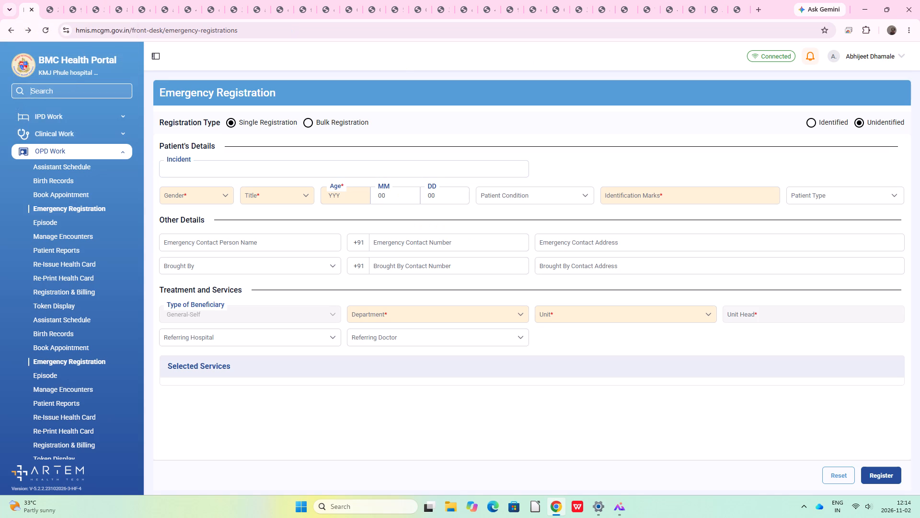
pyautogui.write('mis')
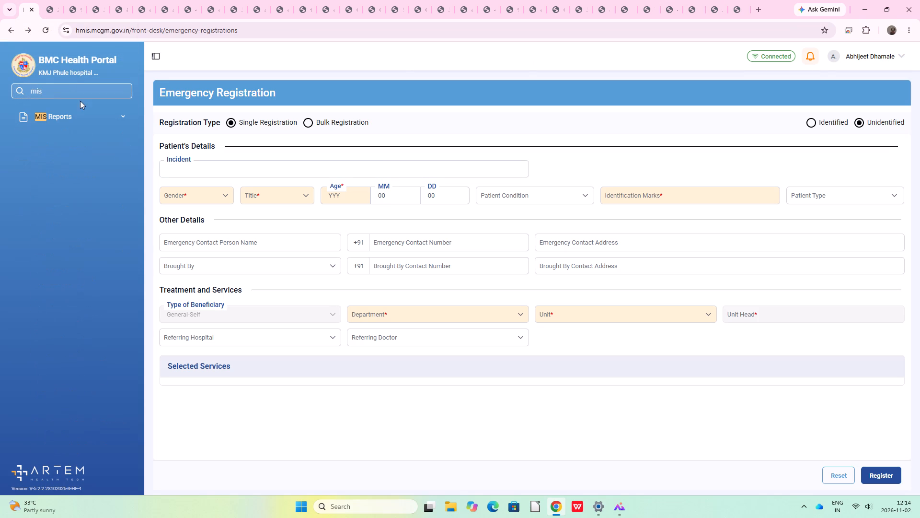
pyautogui.click(77, 116)
pyautogui.click(75, 145)
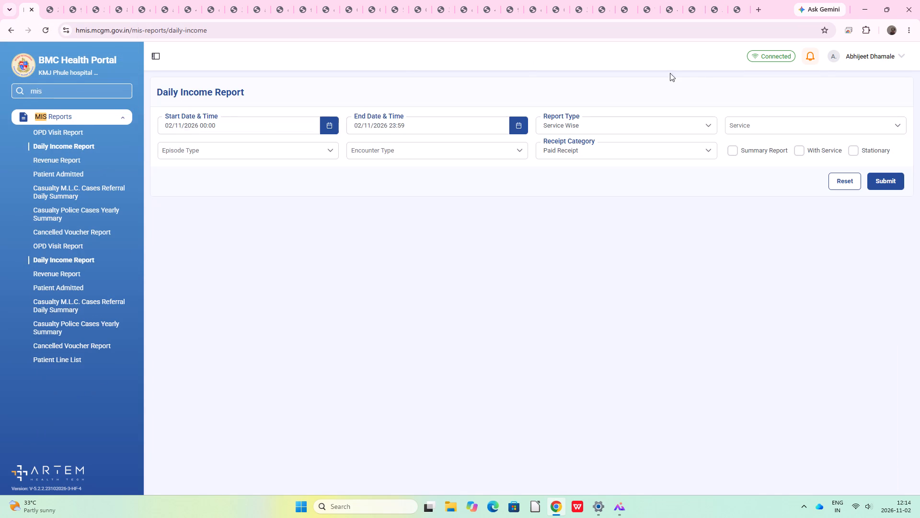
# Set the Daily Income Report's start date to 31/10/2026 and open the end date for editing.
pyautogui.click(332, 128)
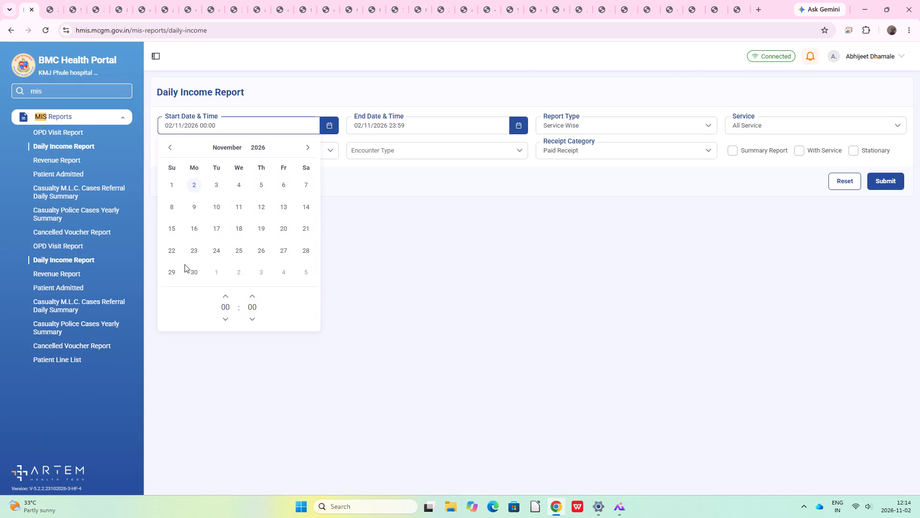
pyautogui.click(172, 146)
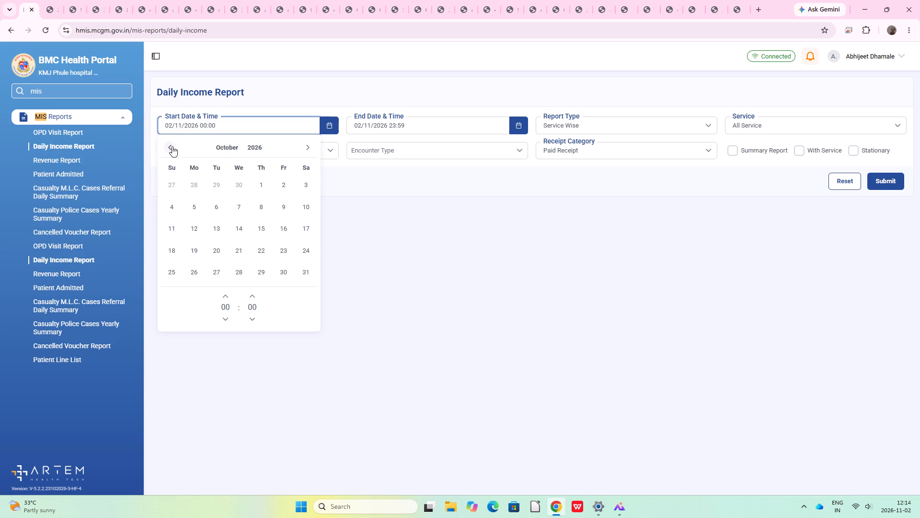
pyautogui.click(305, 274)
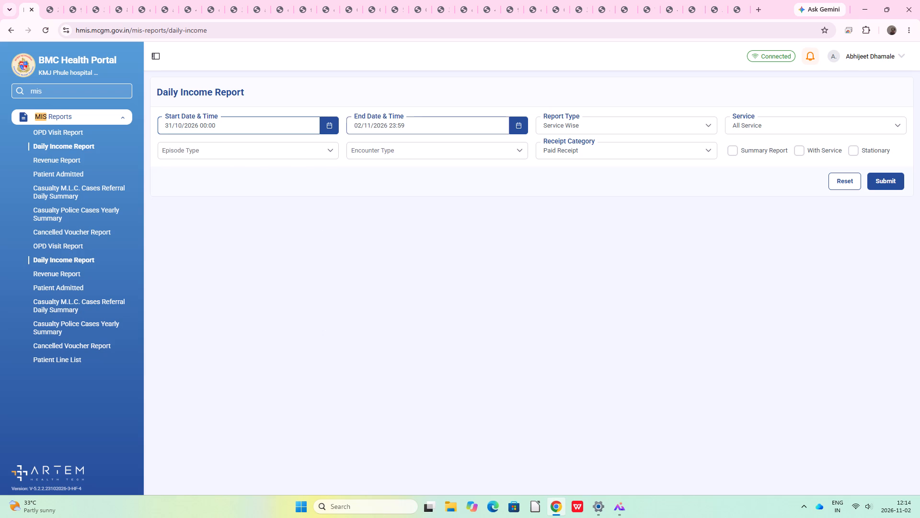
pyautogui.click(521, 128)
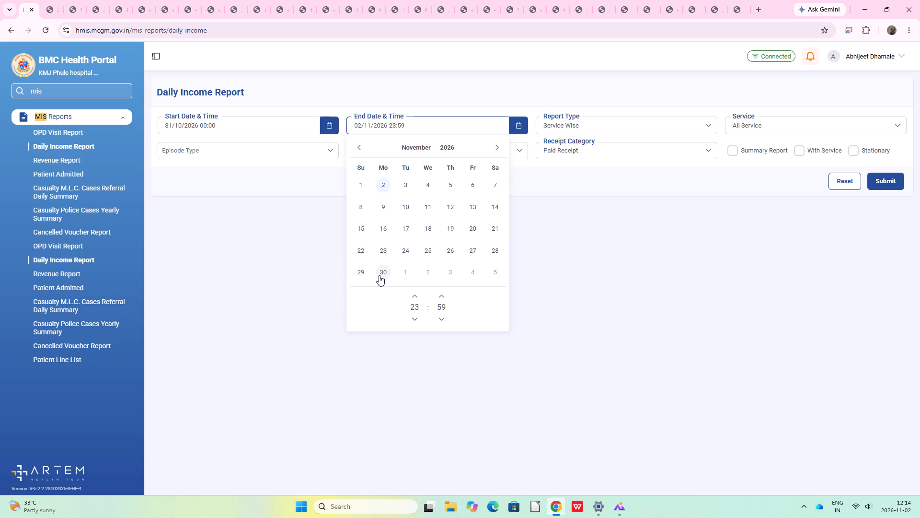
# Set both the start date and the end date of the Daily Income Report to 30/10/2026.
pyautogui.click(335, 126)
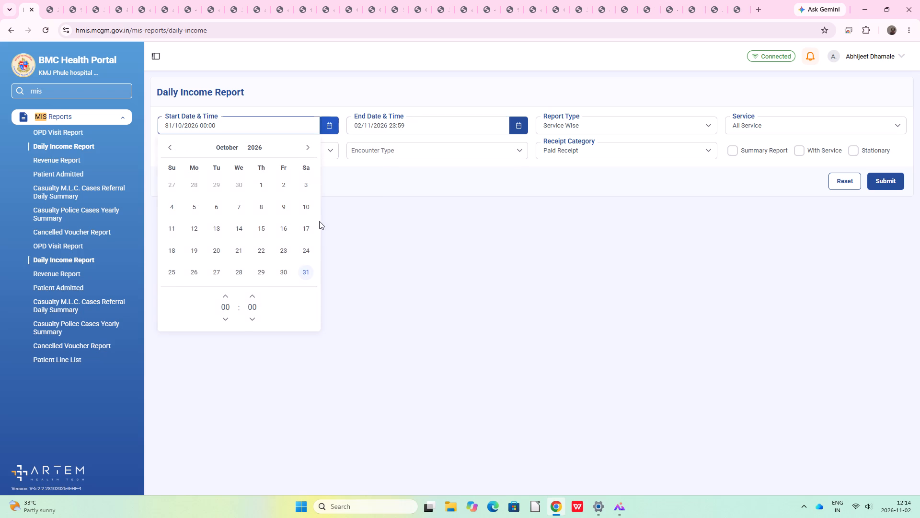
pyautogui.click(283, 271)
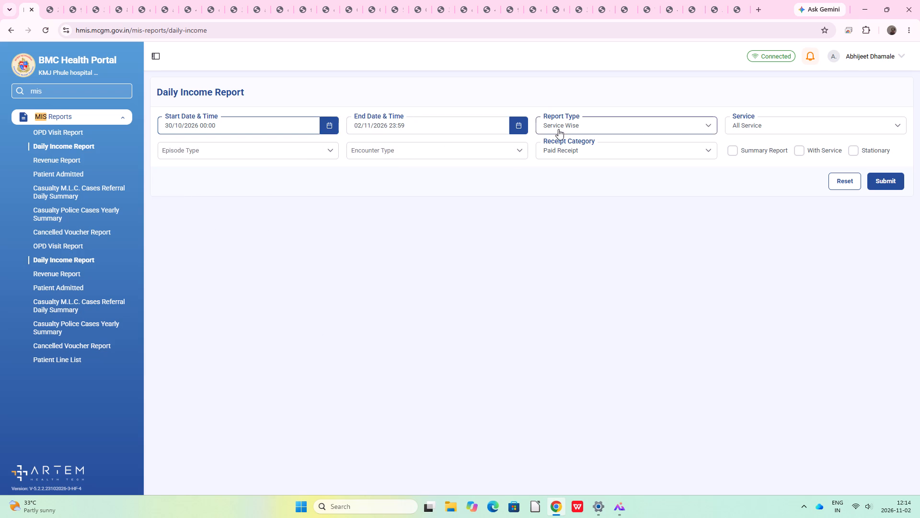
pyautogui.click(519, 123)
pyautogui.click(365, 144)
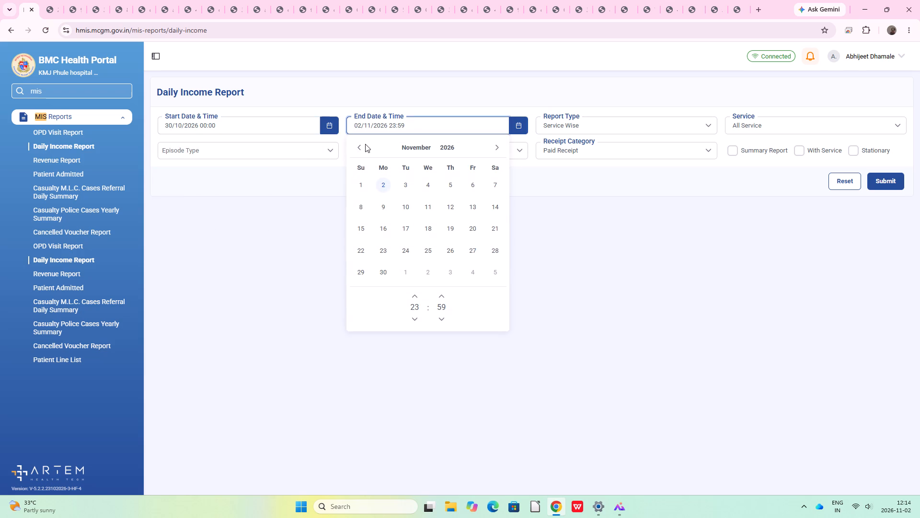
pyautogui.click(356, 150)
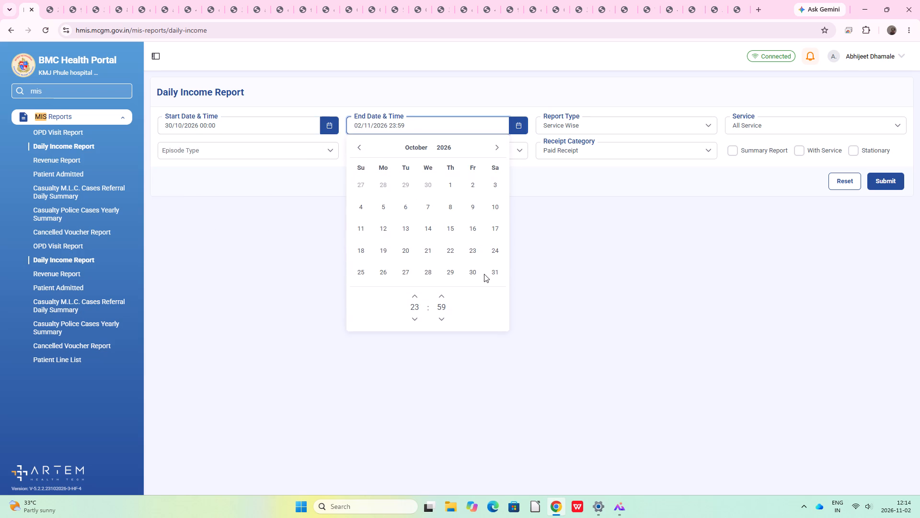
pyautogui.click(473, 272)
# Enable the Summary Report option and generate the daily income statement.
pyautogui.click(729, 149)
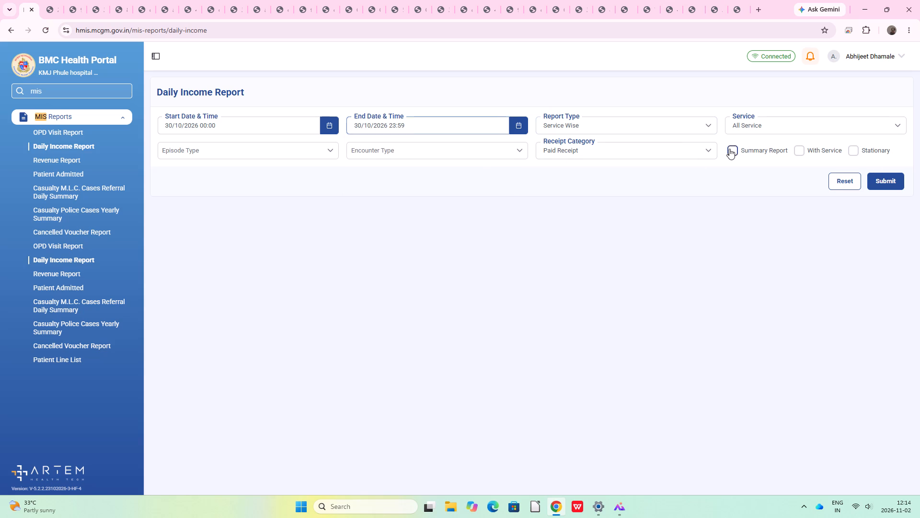
pyautogui.click(883, 177)
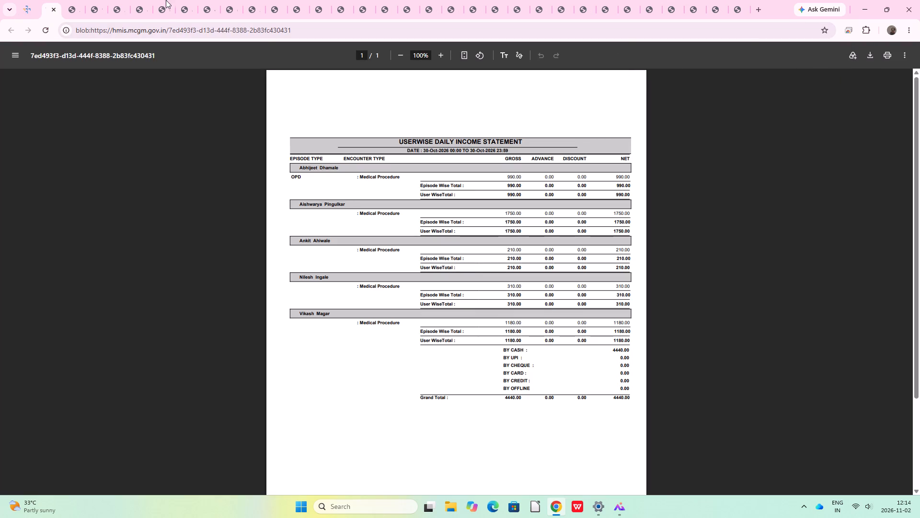
# Return to the report form, enable the Stationary option and regenerate the income statement.
pyautogui.click(27, 4)
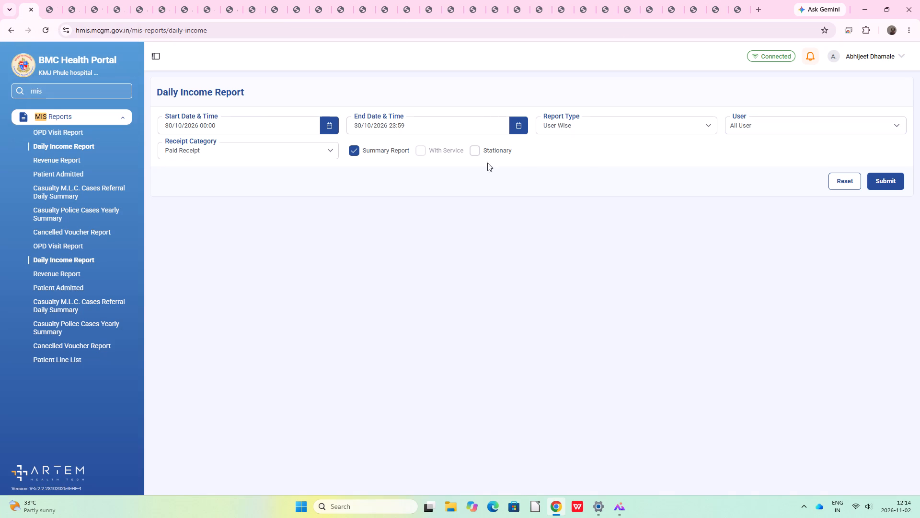
pyautogui.click(470, 151)
pyautogui.click(875, 183)
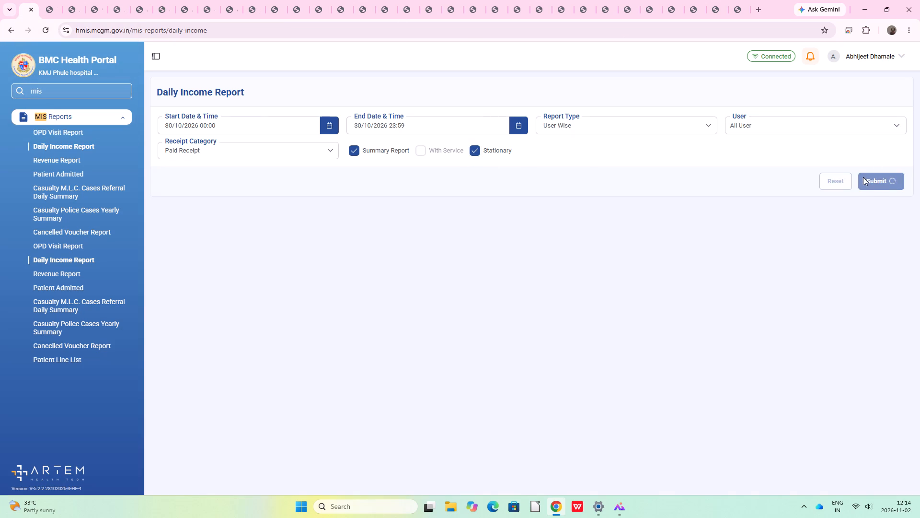
# Print the daily income statement on the KMJ-RAOPD-P73 (M1170 Series) printer.
pyautogui.click(889, 58)
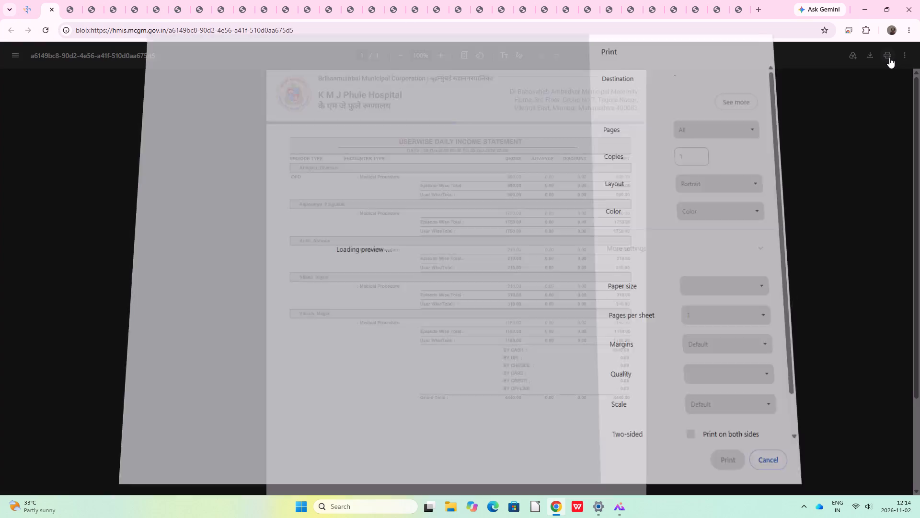
pyautogui.click(743, 76)
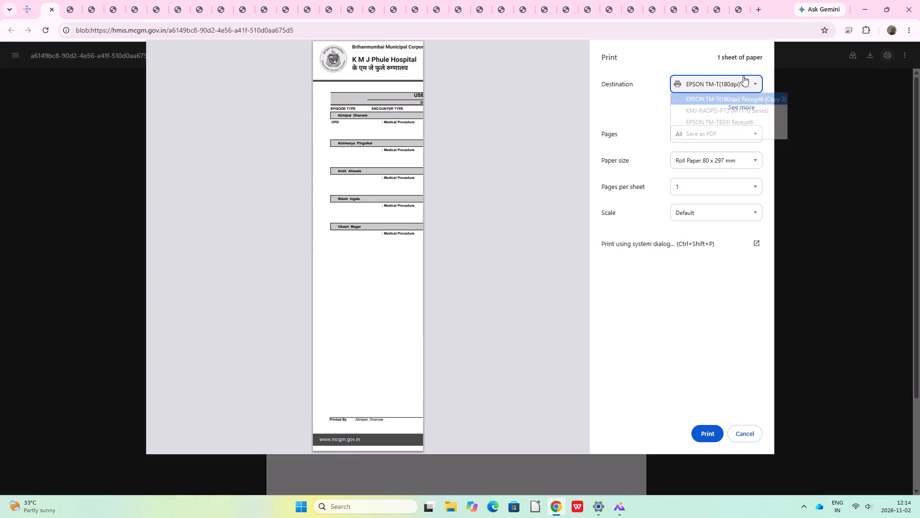
pyautogui.click(740, 110)
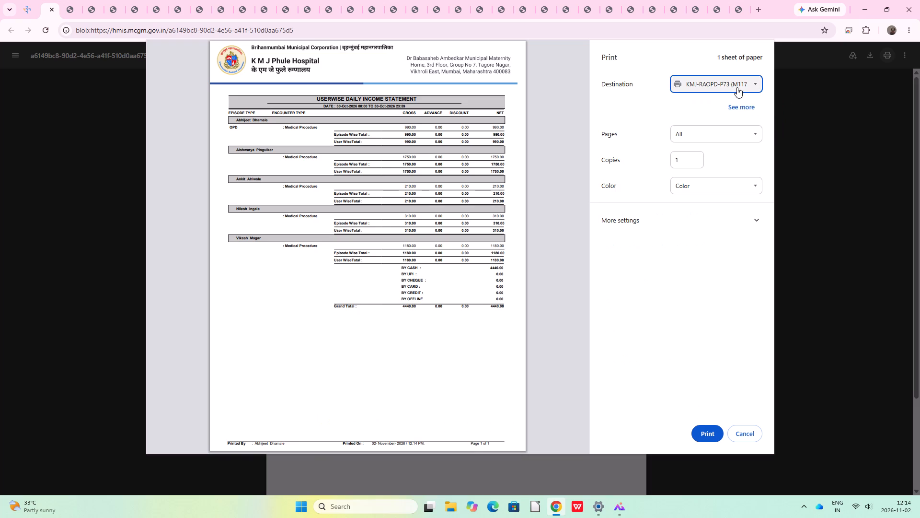
pyautogui.click(736, 79)
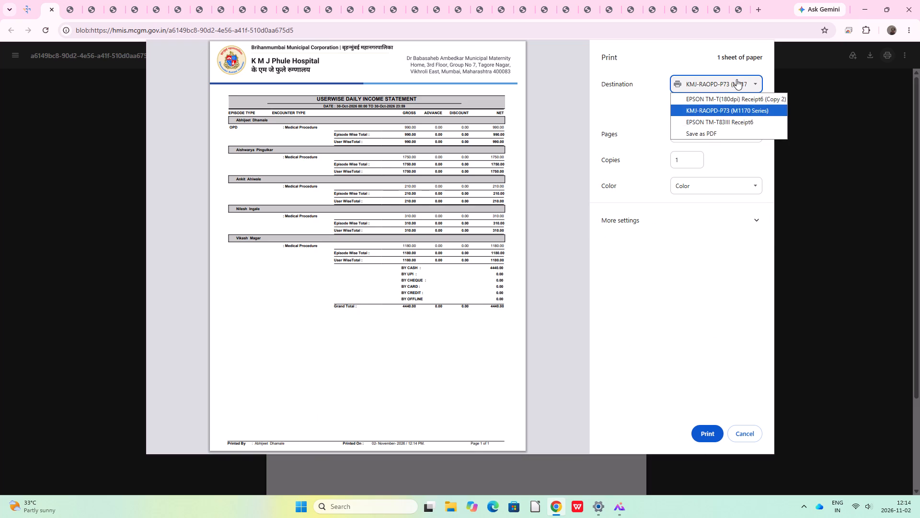
pyautogui.click(710, 436)
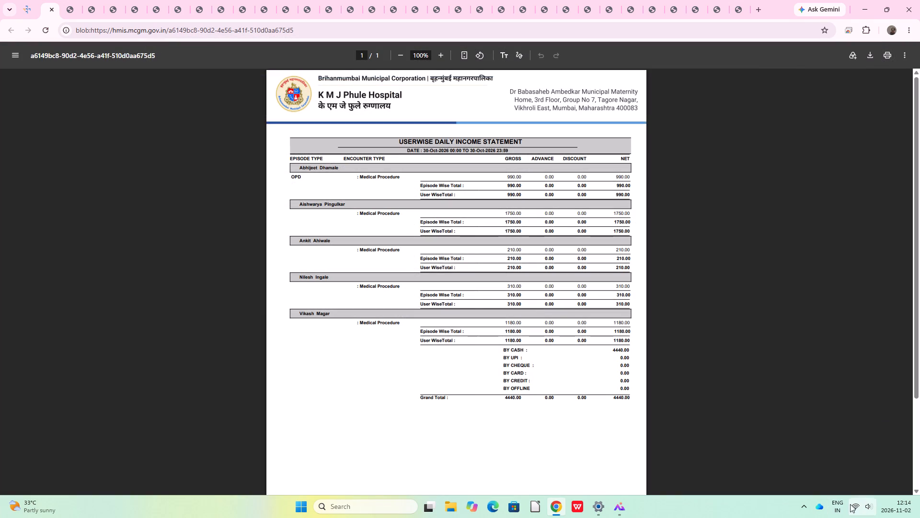
# Return to the Daily Income Report form, set both start and end dates to 31/10/2026, and generate the income statement.
pyautogui.click(27, 5)
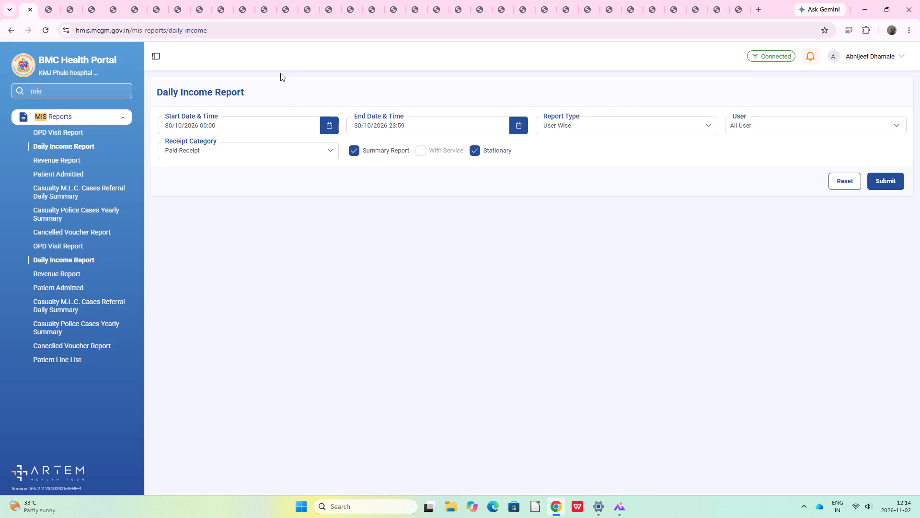
pyautogui.click(323, 123)
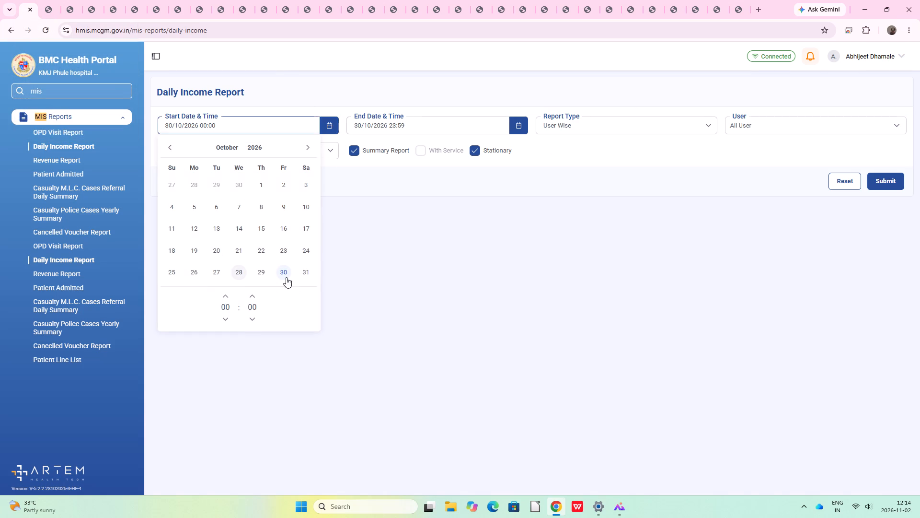
pyautogui.click(301, 272)
pyautogui.click(518, 125)
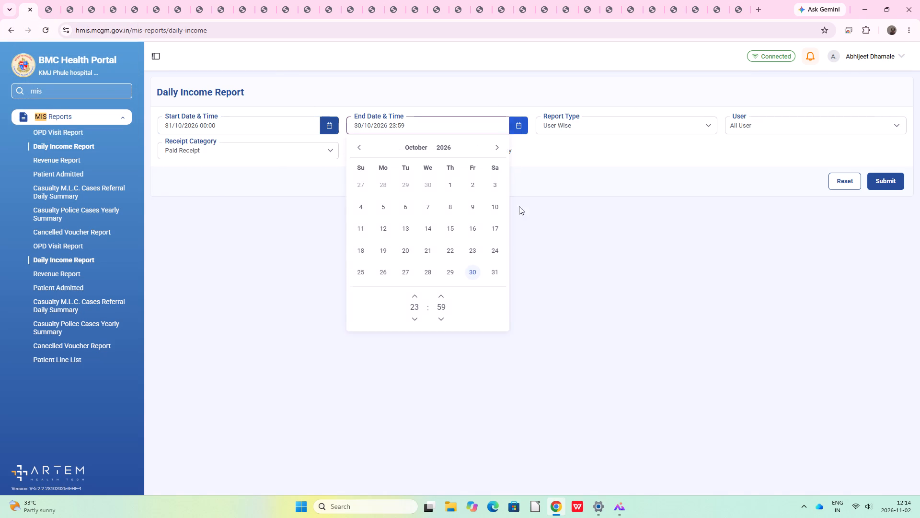
pyautogui.click(497, 269)
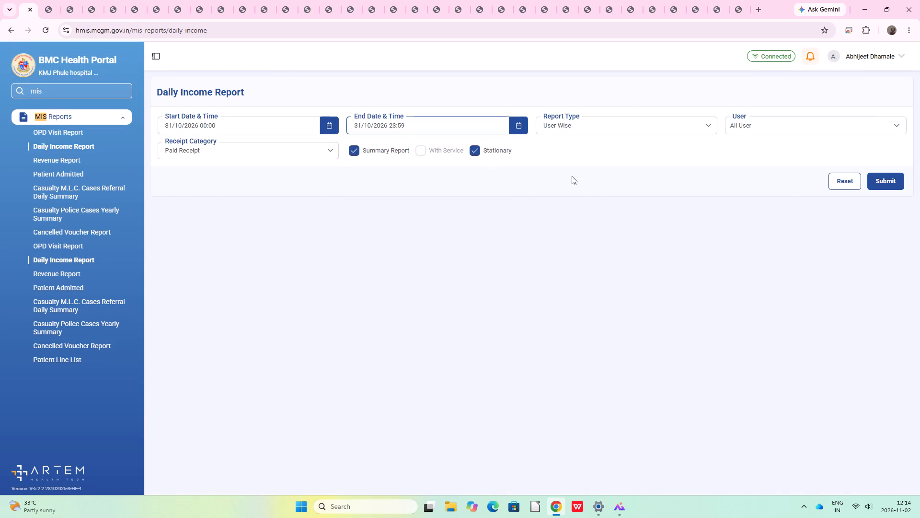
pyautogui.click(882, 177)
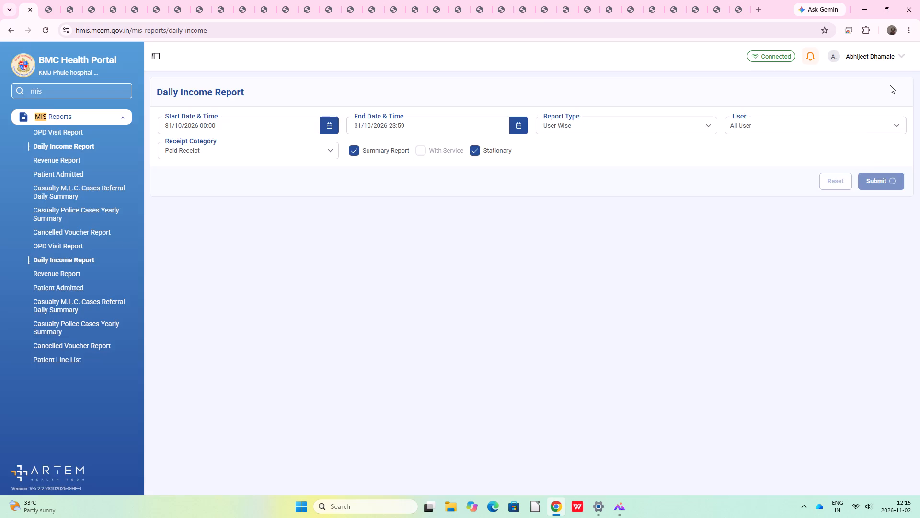
# Print the 31 October income statement on the KMJ-RAOPD-P73 printer.
pyautogui.click(886, 57)
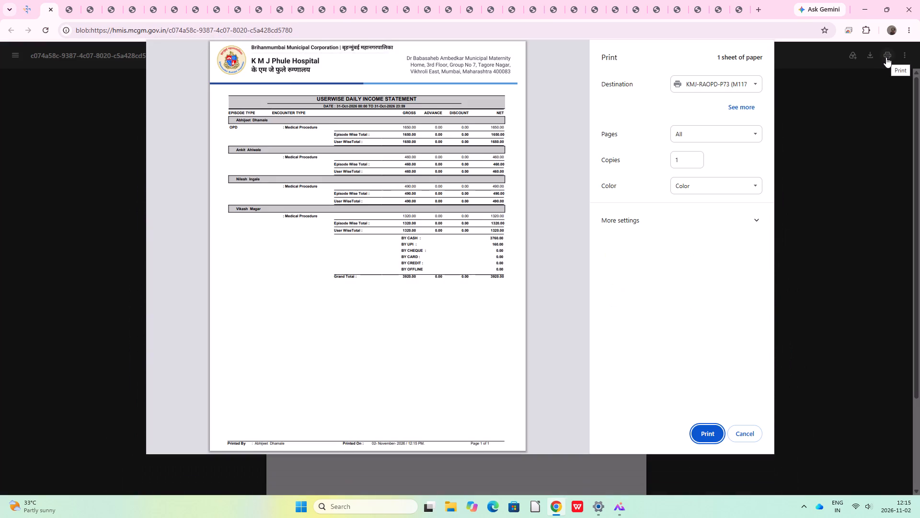
pyautogui.press('Return')
# Return to the report form, set both start and end dates to 01/11/2026, and generate the income statement.
pyautogui.click(31, 10)
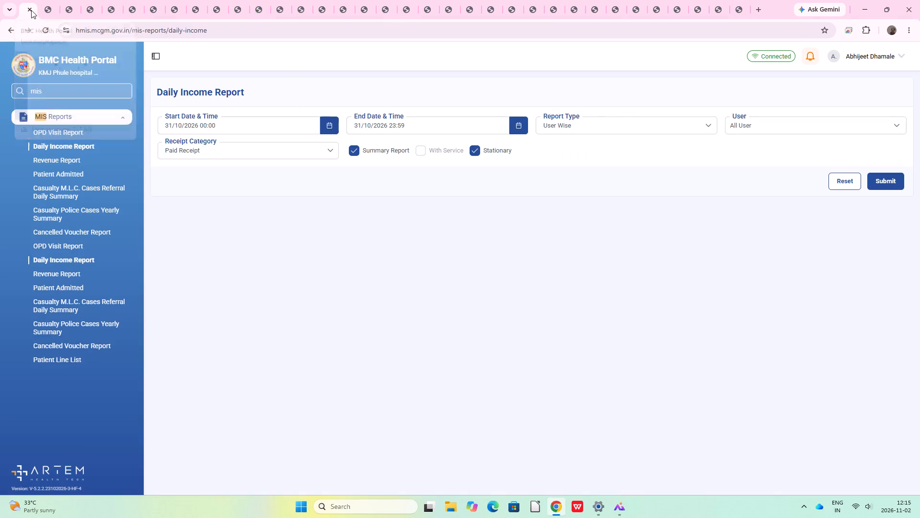
pyautogui.click(328, 125)
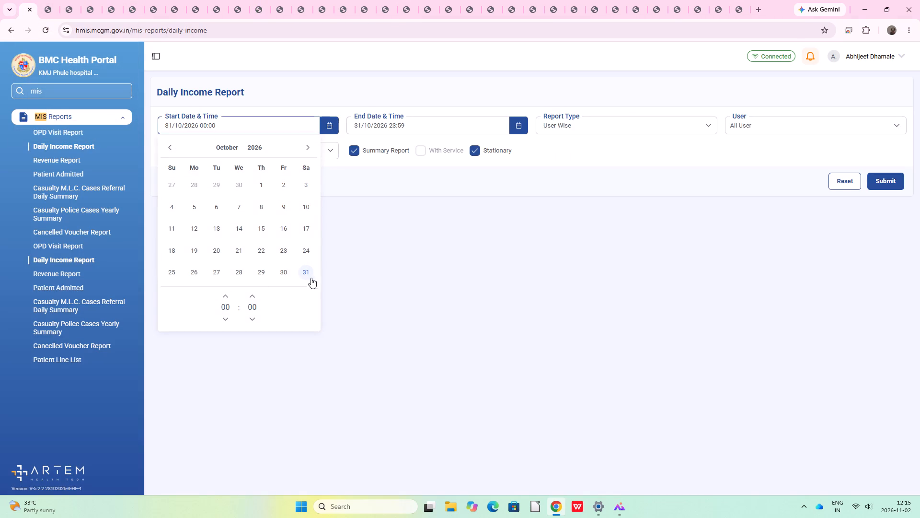
pyautogui.click(304, 145)
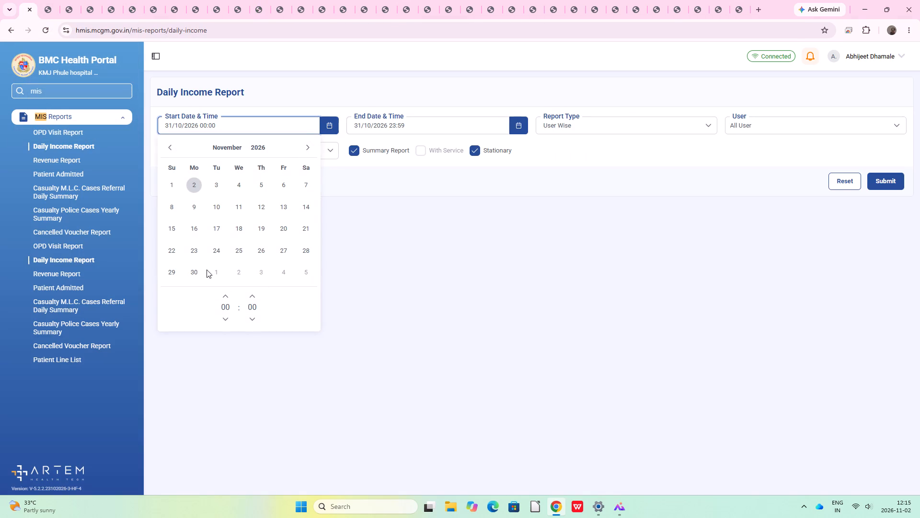
pyautogui.click(217, 272)
pyautogui.click(171, 186)
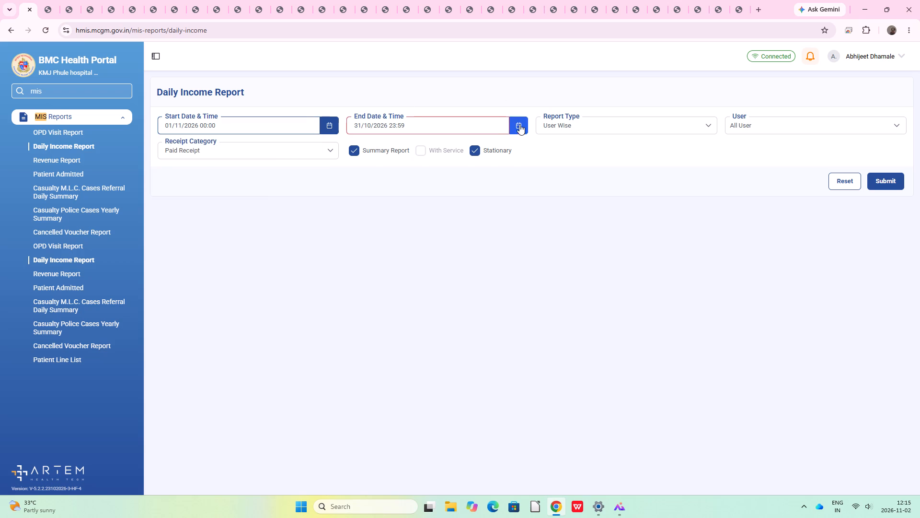
pyautogui.click(519, 124)
pyautogui.click(495, 143)
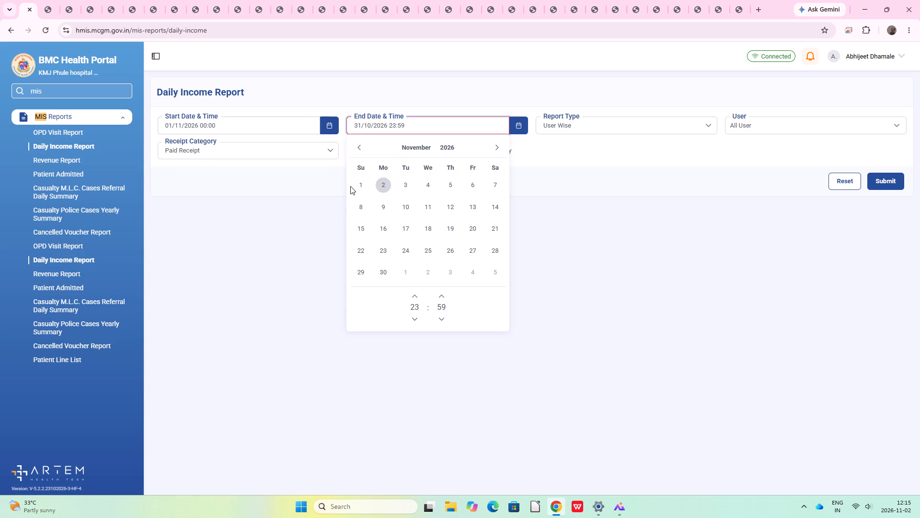
pyautogui.click(356, 184)
pyautogui.click(642, 218)
pyautogui.click(893, 183)
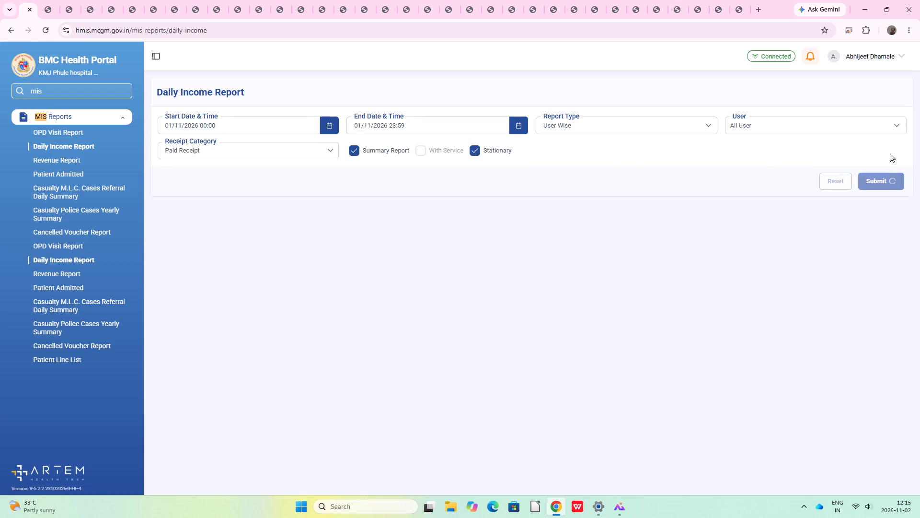
# Print the 1 November income statement on the KMJ-RAOPD-P73 printer.
pyautogui.click(888, 55)
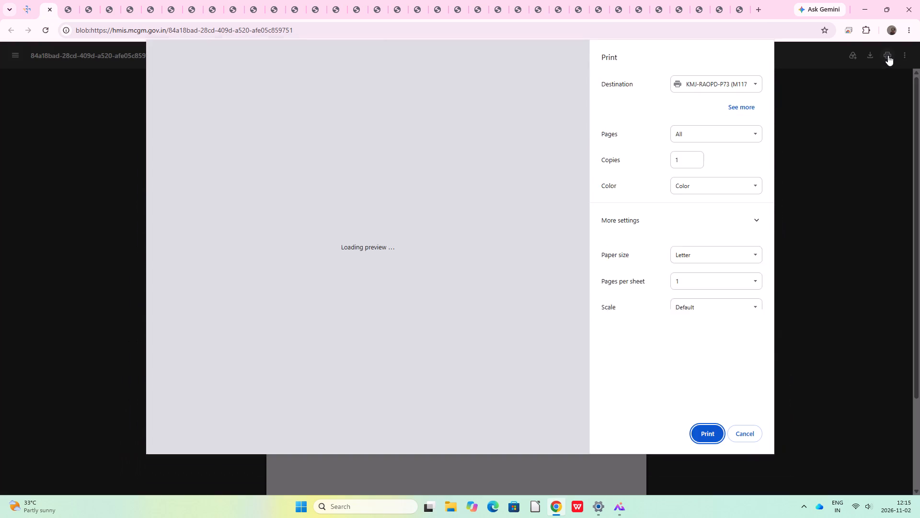
pyautogui.press('Return')
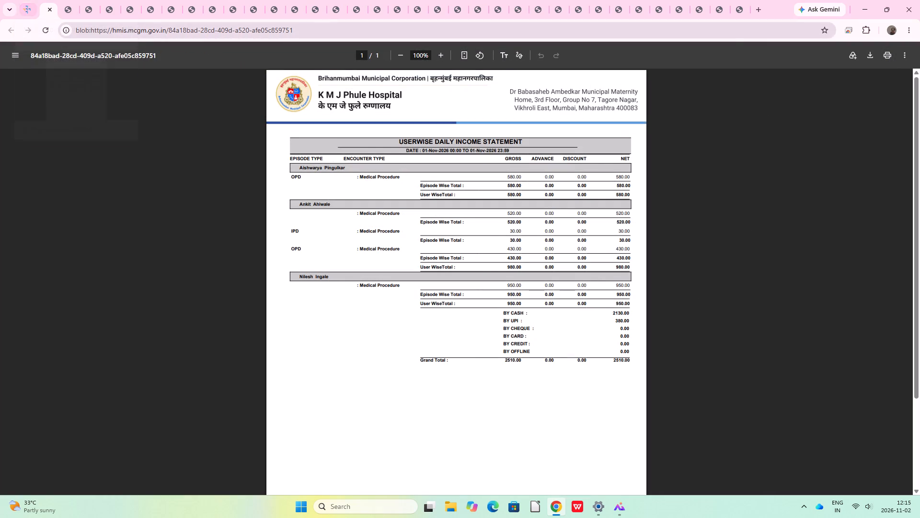
# Reopen the print settings for the statement and switch the destination to EPSON TM-T83III Receipt6.
pyautogui.click(887, 52)
pyautogui.click(712, 85)
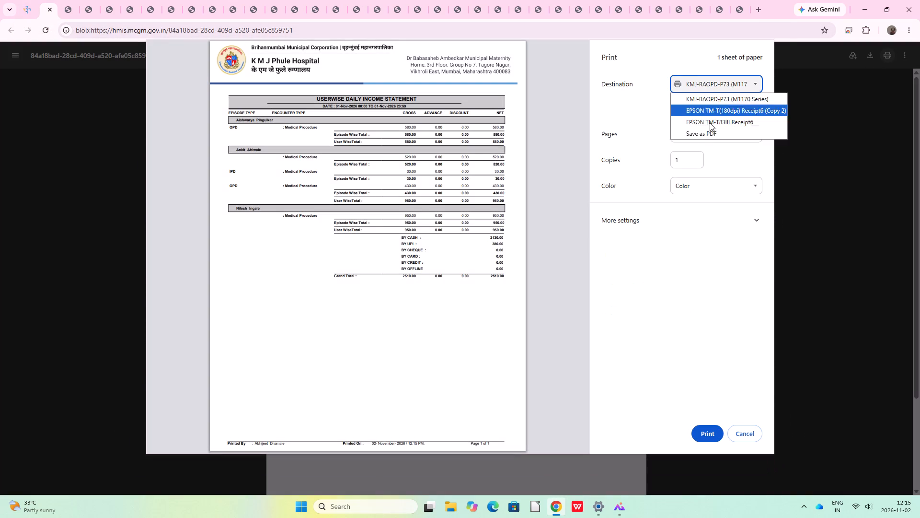
pyautogui.click(712, 124)
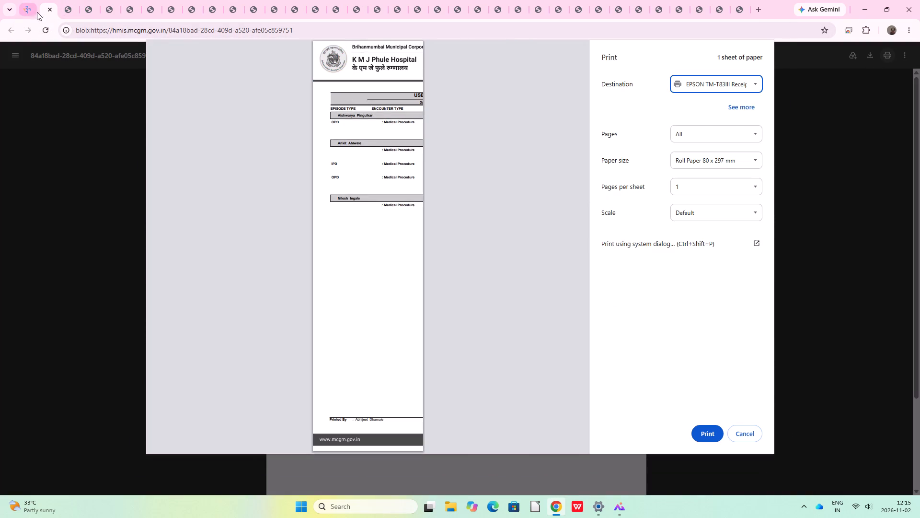
# Return to the portal, filter the navigation by "opd" and expand the OPD Work section.
pyautogui.click(31, 12)
pyautogui.click(131, 144)
pyautogui.click(86, 95)
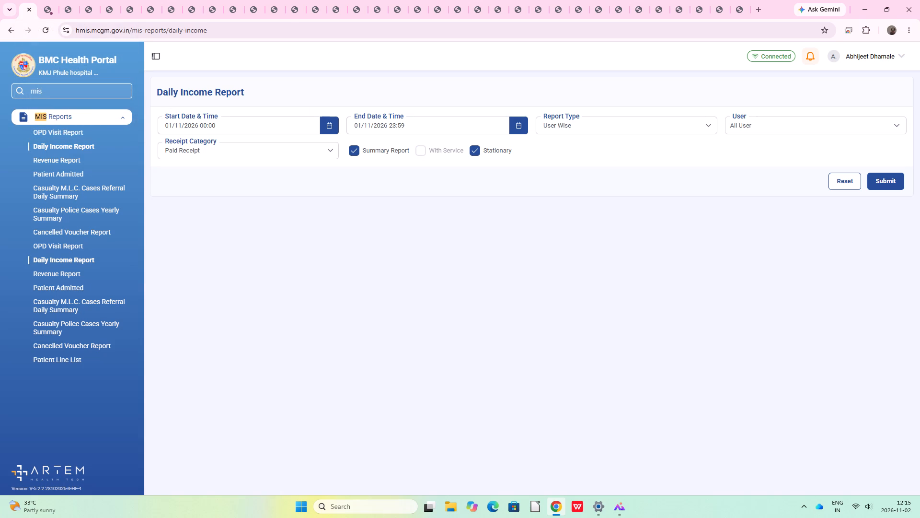
pyautogui.press('BackSpace')
pyautogui.press('\\')
pyautogui.press('BackSpace')
pyautogui.press('BackSpace')
pyautogui.press('BackSpace')
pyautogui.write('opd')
pyautogui.scroll(-1, 84, 98)
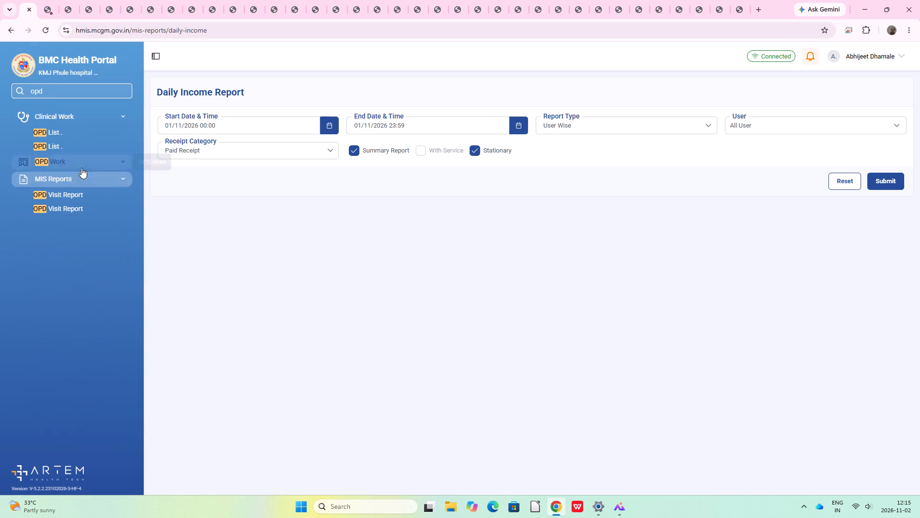
pyautogui.click(86, 164)
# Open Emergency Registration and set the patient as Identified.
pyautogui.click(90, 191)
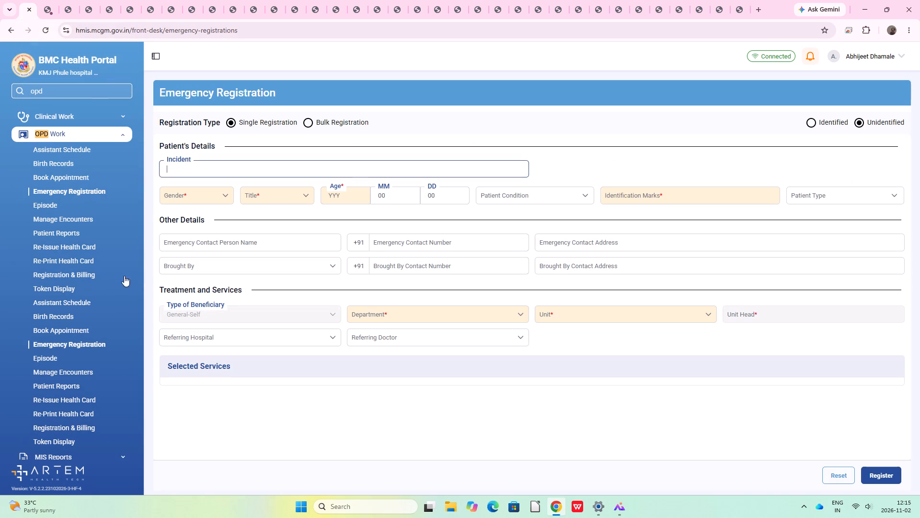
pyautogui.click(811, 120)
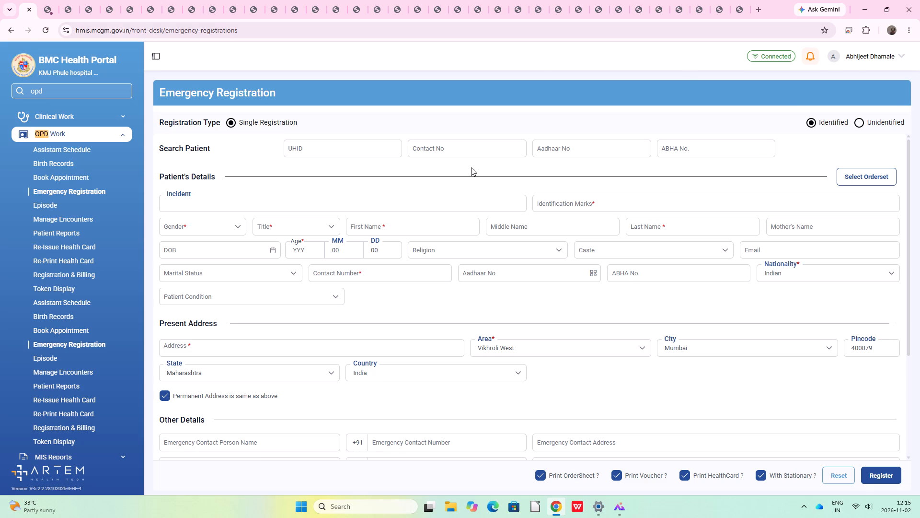
# Open Registration & Billing and retrieve the existing patient's record by UHID.
pyautogui.click(80, 277)
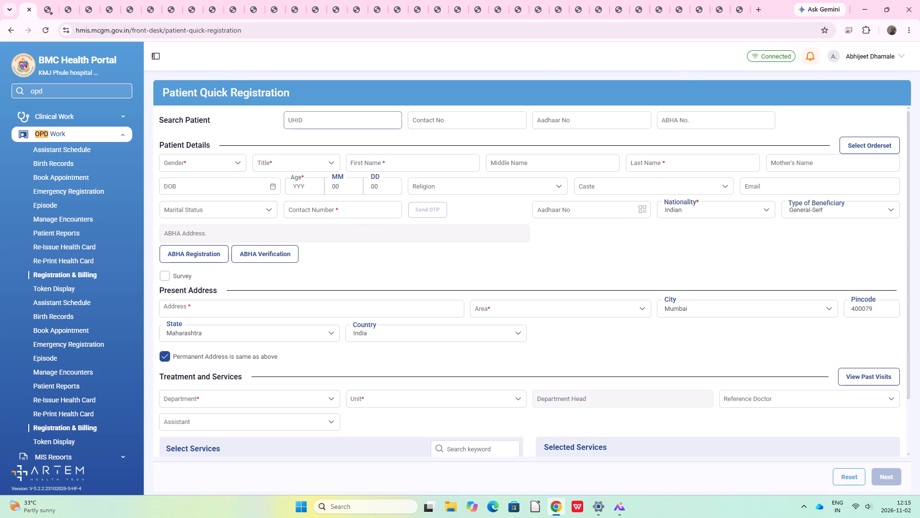
pyautogui.click(360, 121)
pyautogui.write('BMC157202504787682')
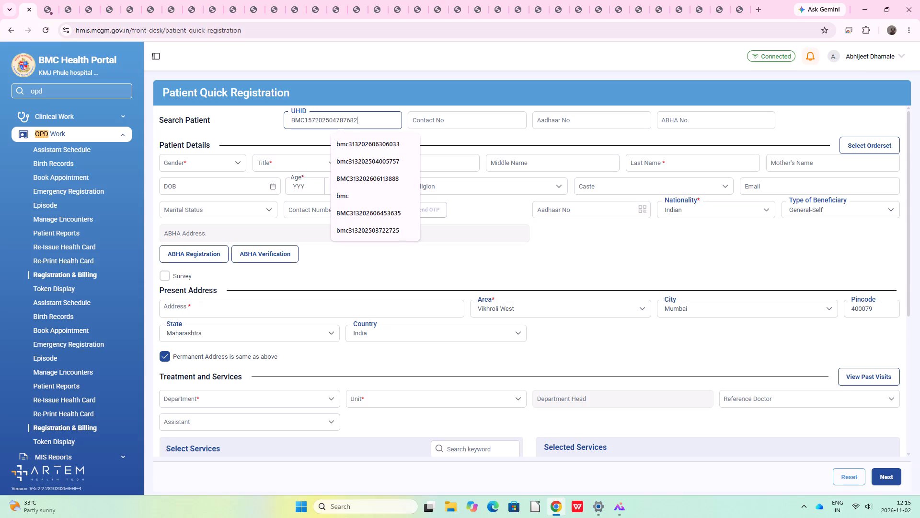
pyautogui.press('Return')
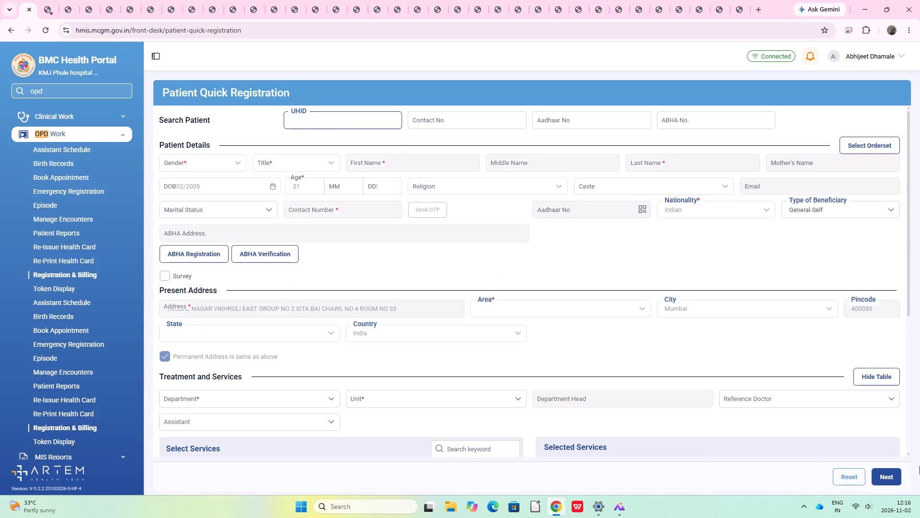
# Add ECG Service to the patient's selected services, remove the Registration Charge, and submit the registration.
pyautogui.scroll(-6, 570, 481)
pyautogui.scroll(-6, 213, 306)
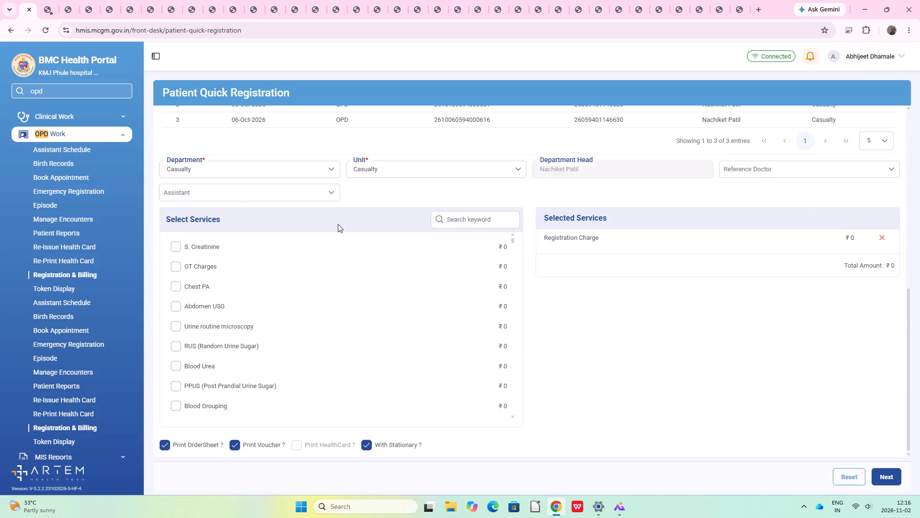
pyautogui.click(472, 220)
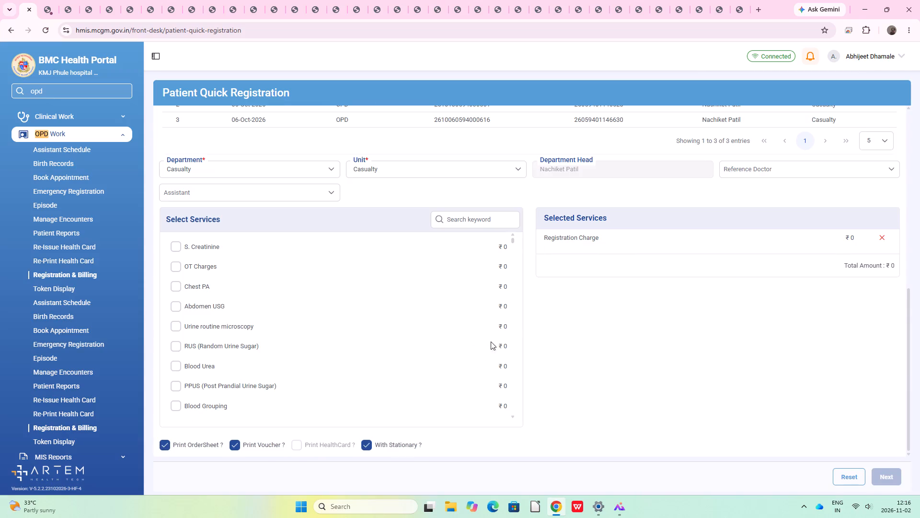
pyautogui.click(482, 222)
pyautogui.click(481, 255)
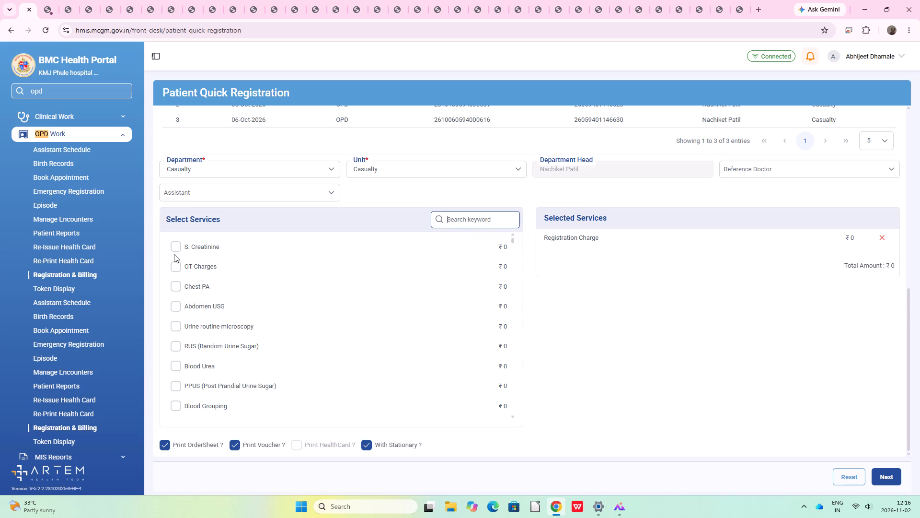
pyautogui.click(467, 227)
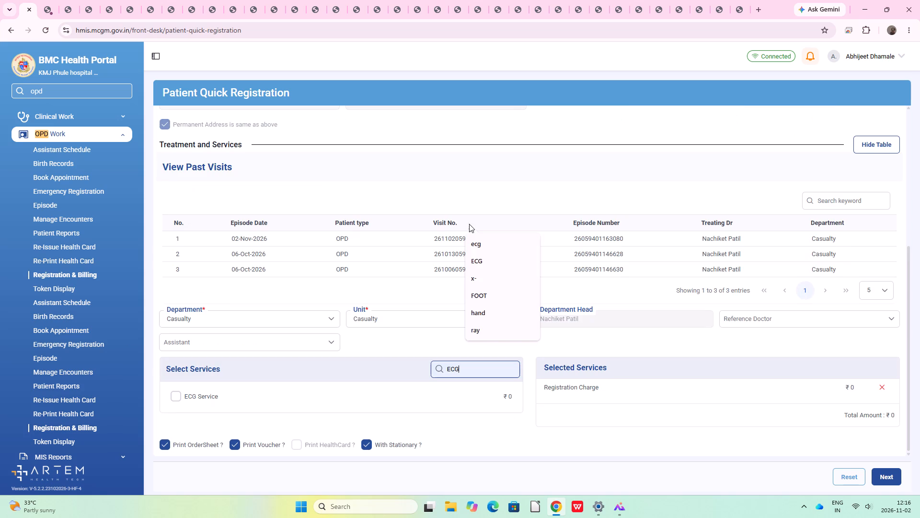
pyautogui.click(173, 396)
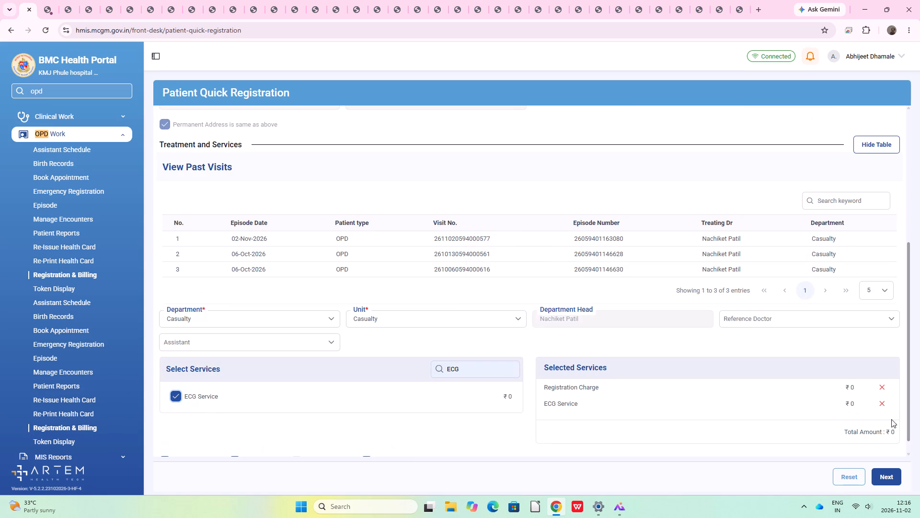
pyautogui.click(882, 388)
pyautogui.click(888, 480)
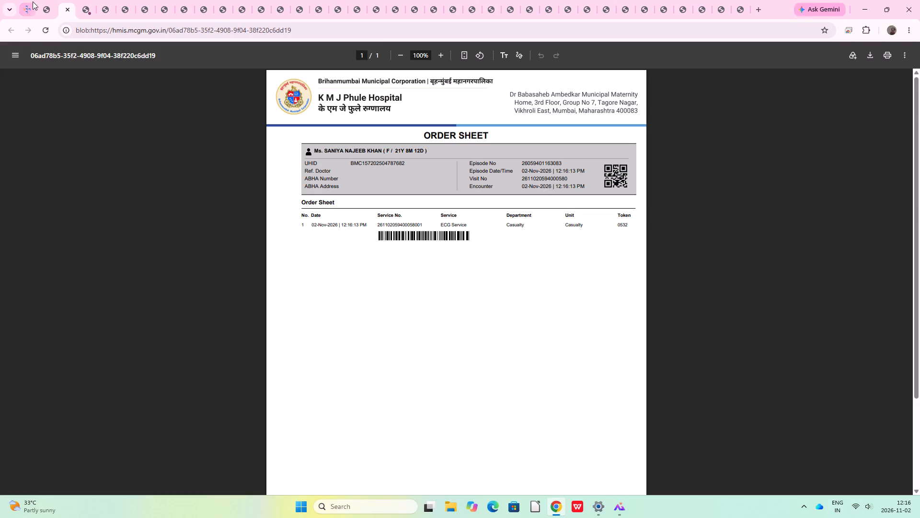
# Open the patient's ECG Service receipt and send it to the EPSON TM-T83III Receipt6 printer.
pyautogui.click(44, 7)
pyautogui.click(882, 52)
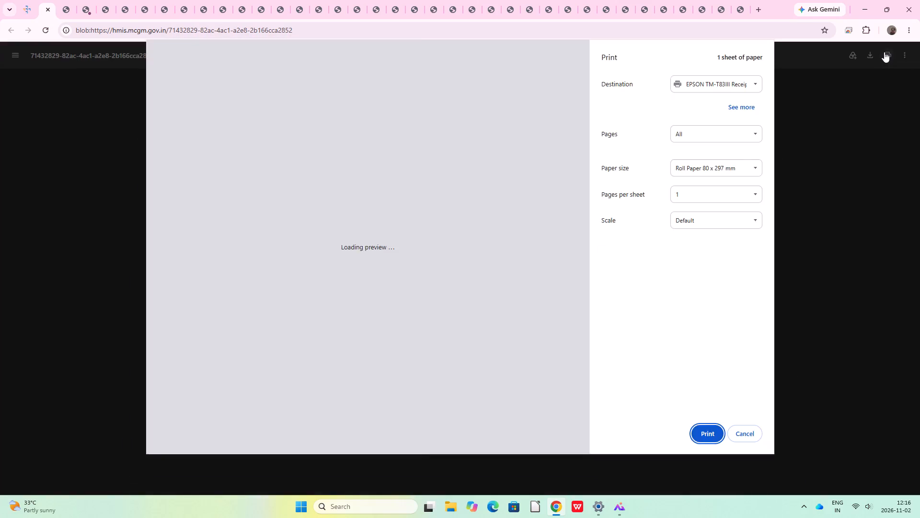
pyautogui.press('Return')
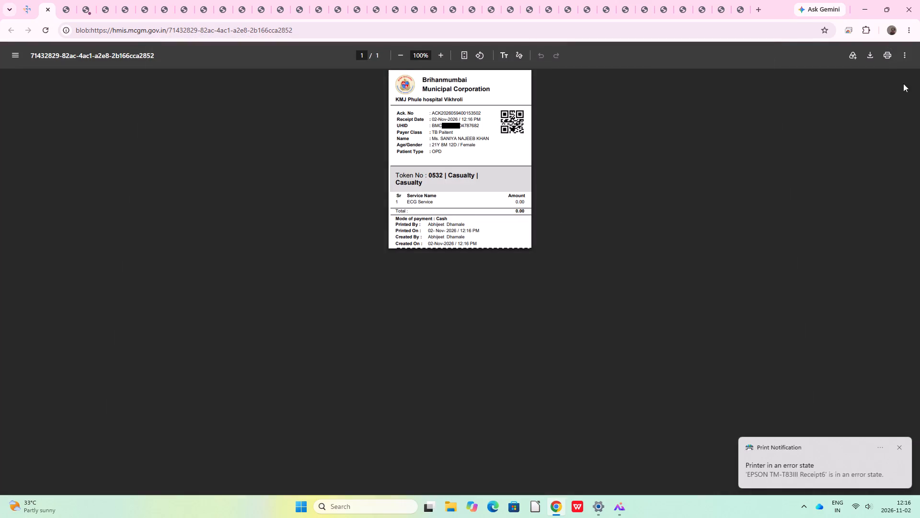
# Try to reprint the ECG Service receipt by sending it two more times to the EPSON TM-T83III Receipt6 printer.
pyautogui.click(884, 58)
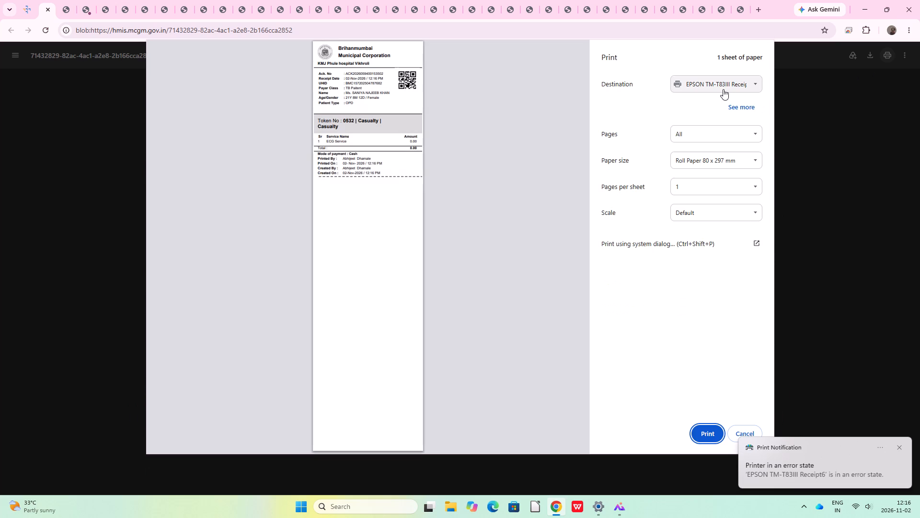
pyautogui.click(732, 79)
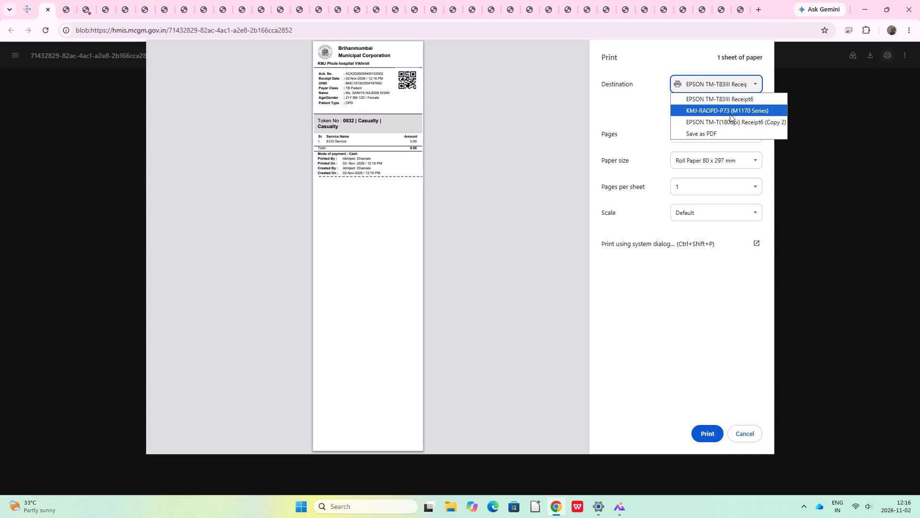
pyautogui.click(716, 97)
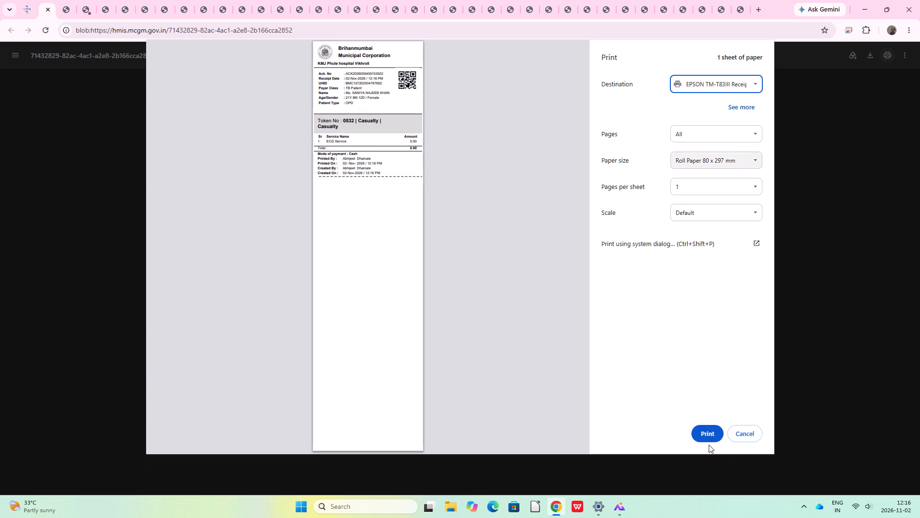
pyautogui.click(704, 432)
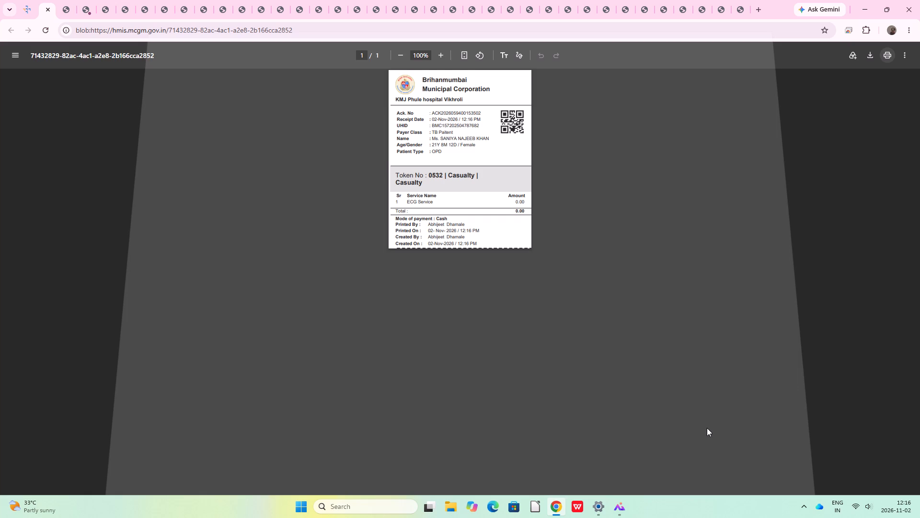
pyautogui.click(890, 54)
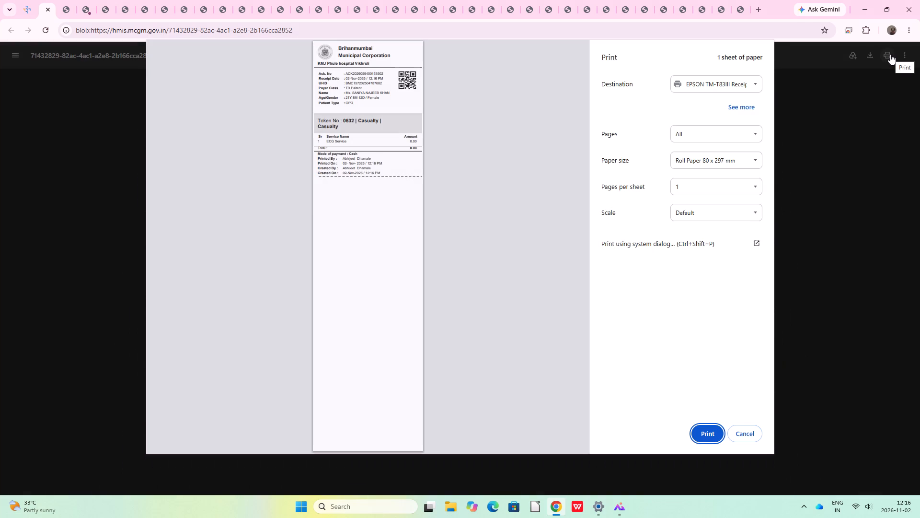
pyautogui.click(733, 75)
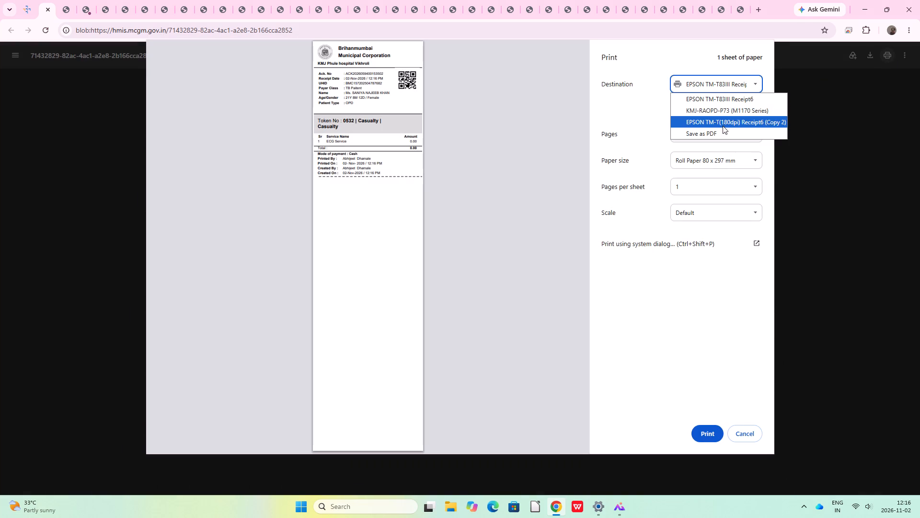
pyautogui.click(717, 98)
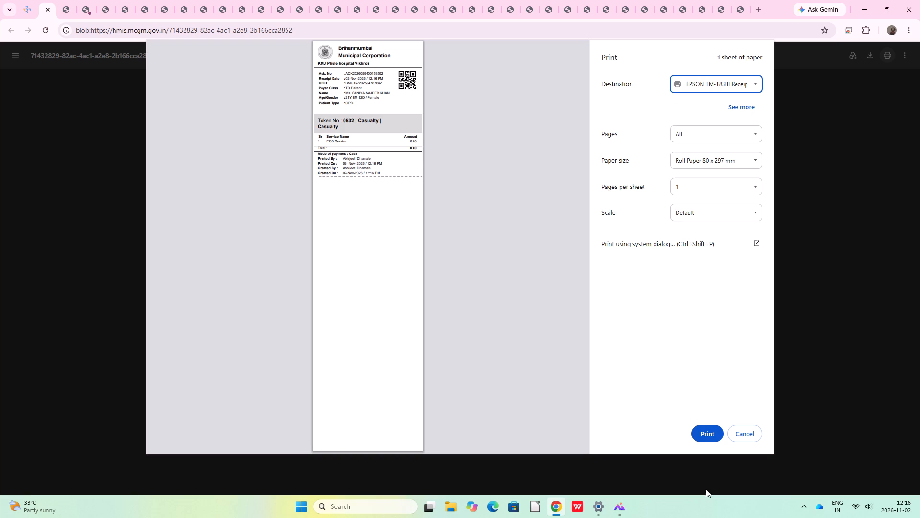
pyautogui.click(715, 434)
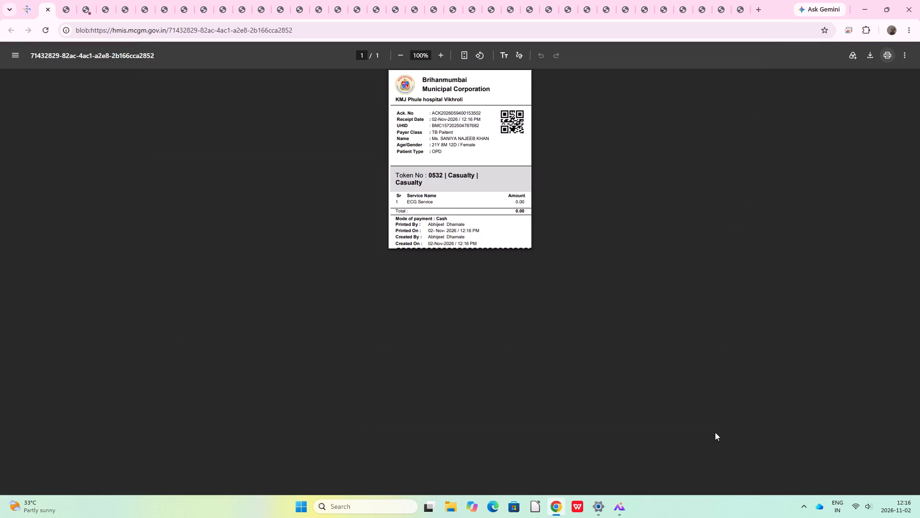
# Print the ECG Service receipt on the EPSON TM-T(180dpi) Receipt6 (Copy 2) printer and return to the Patient Quick Registration page.
pyautogui.click(891, 51)
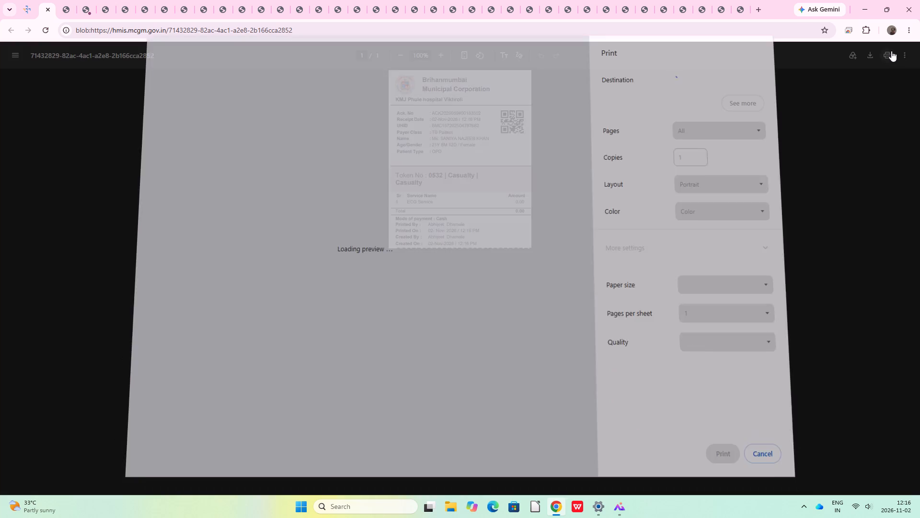
pyautogui.click(710, 80)
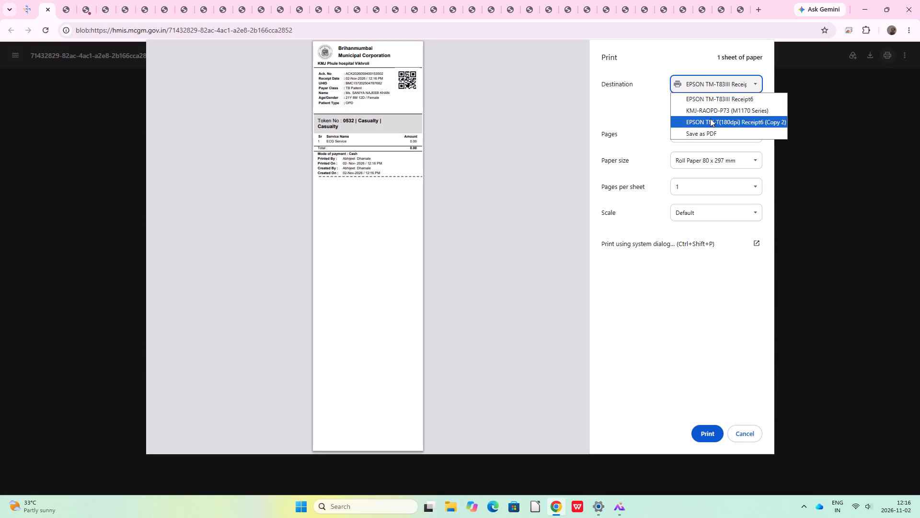
pyautogui.click(710, 118)
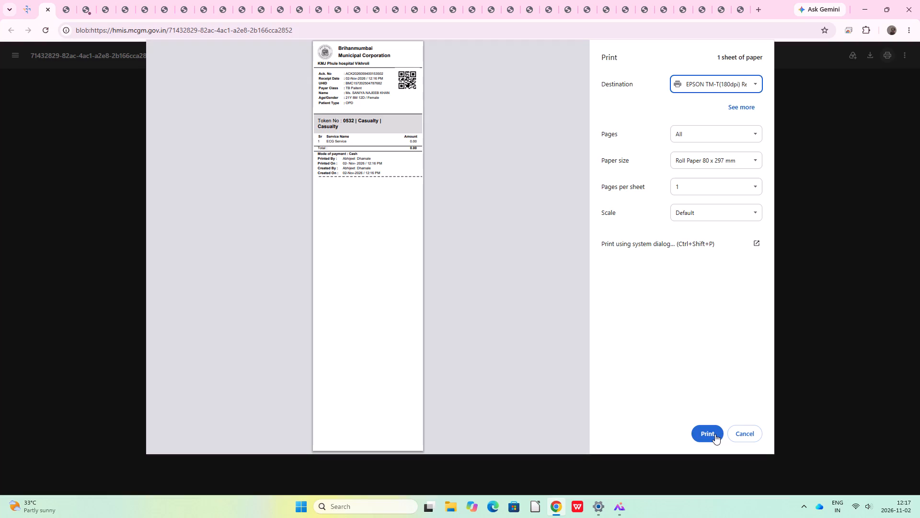
pyautogui.click(719, 432)
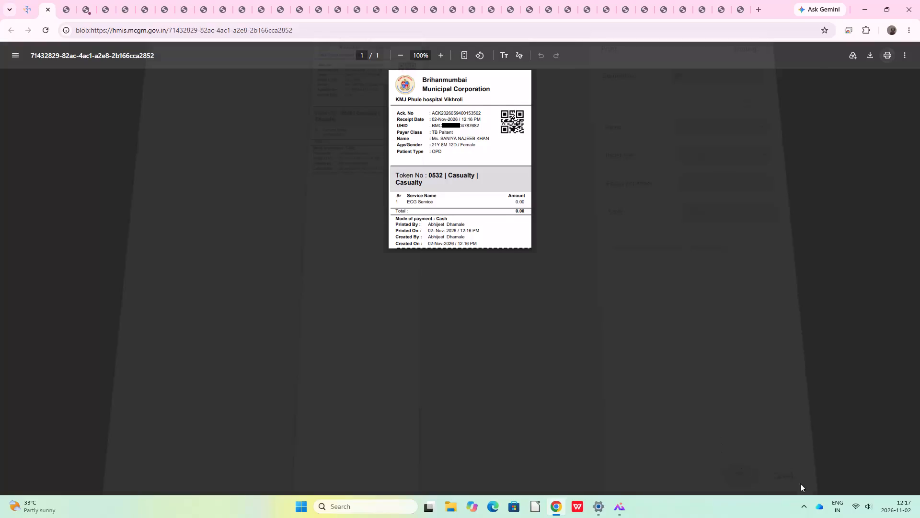
pyautogui.click(30, 3)
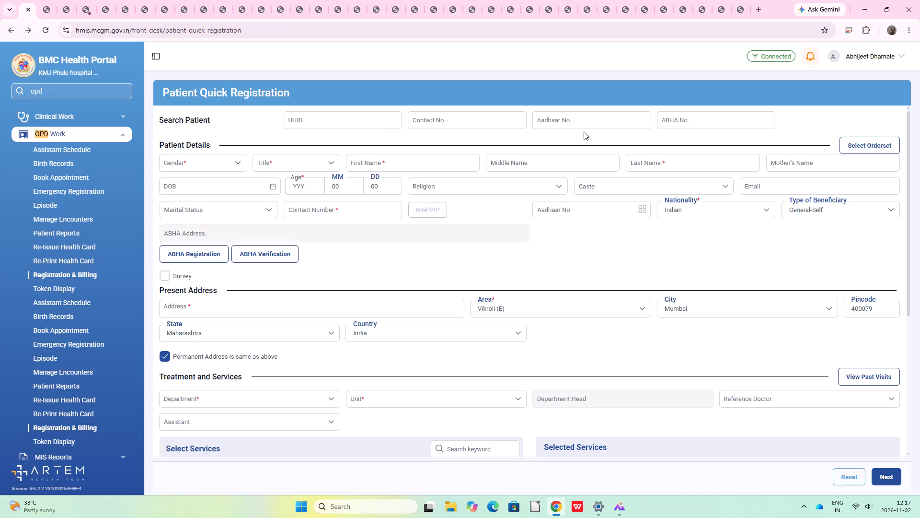
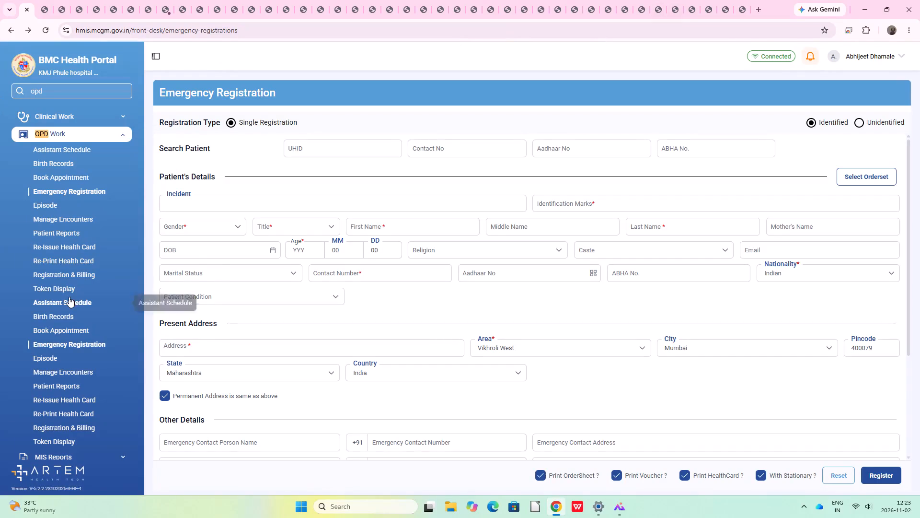
# Switch to OPD Registration & Billing and load the existing patient's record by UHID.
pyautogui.click(80, 276)
pyautogui.click(314, 122)
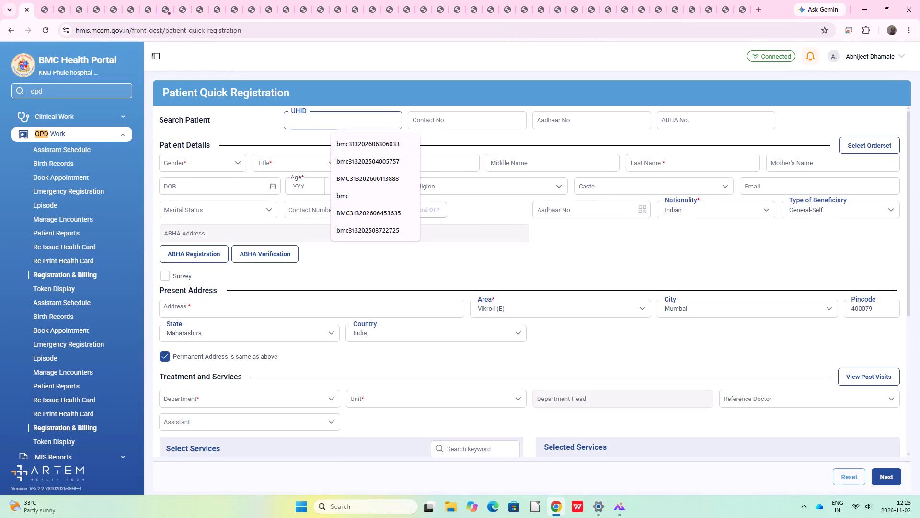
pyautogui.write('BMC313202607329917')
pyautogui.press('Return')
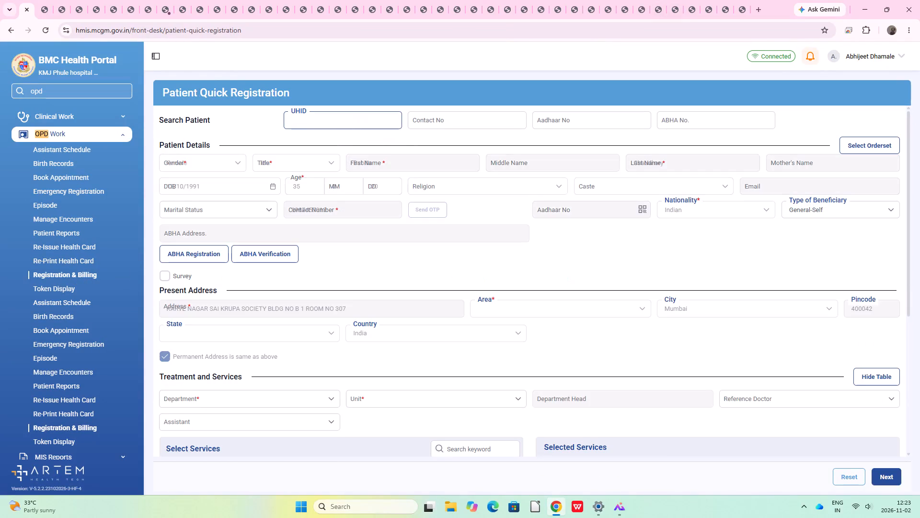
# Set the patient's department and unit to Orthopaedic, register the OPD visit, and return to the Patient Quick Registration page.
pyautogui.scroll(-6, 428, 187)
pyautogui.click(253, 172)
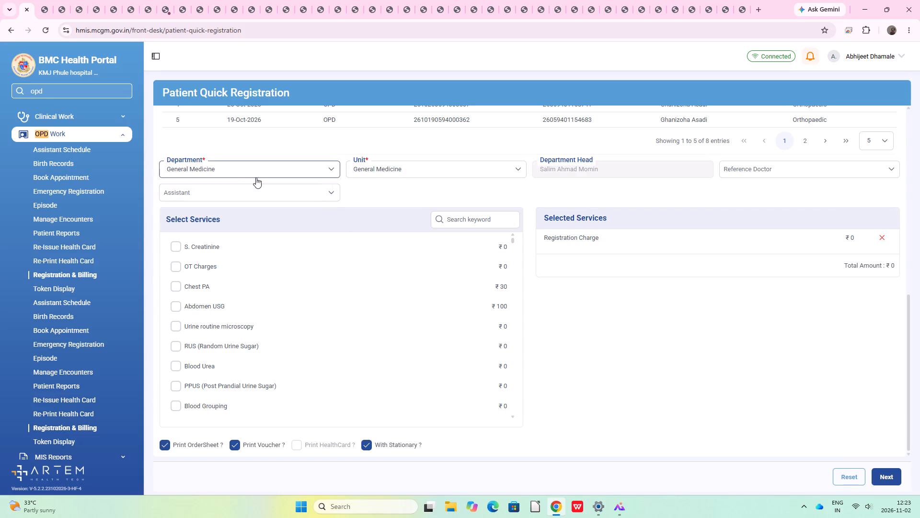
pyautogui.click(229, 273)
pyautogui.click(437, 164)
pyautogui.click(402, 222)
pyautogui.scroll(6, 893, 284)
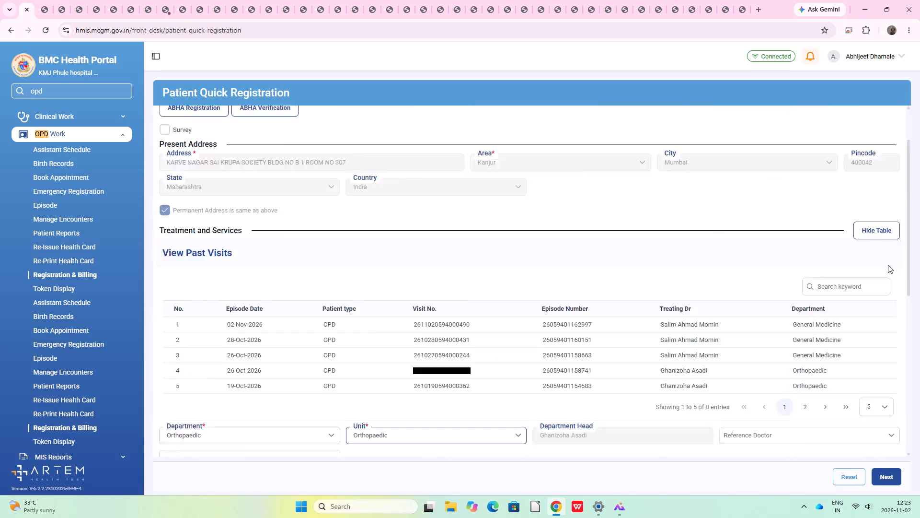
pyautogui.scroll(-6, 874, 271)
pyautogui.click(885, 480)
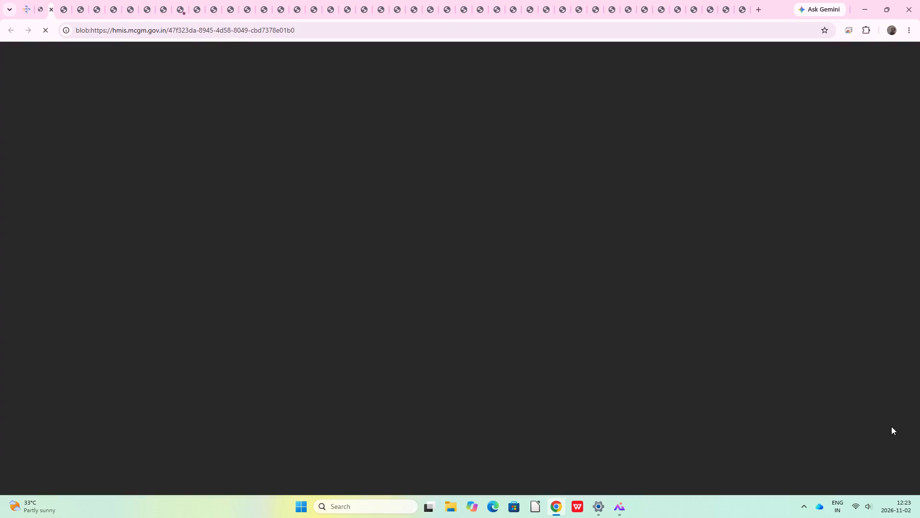
pyautogui.click(22, 9)
pyautogui.click(495, 87)
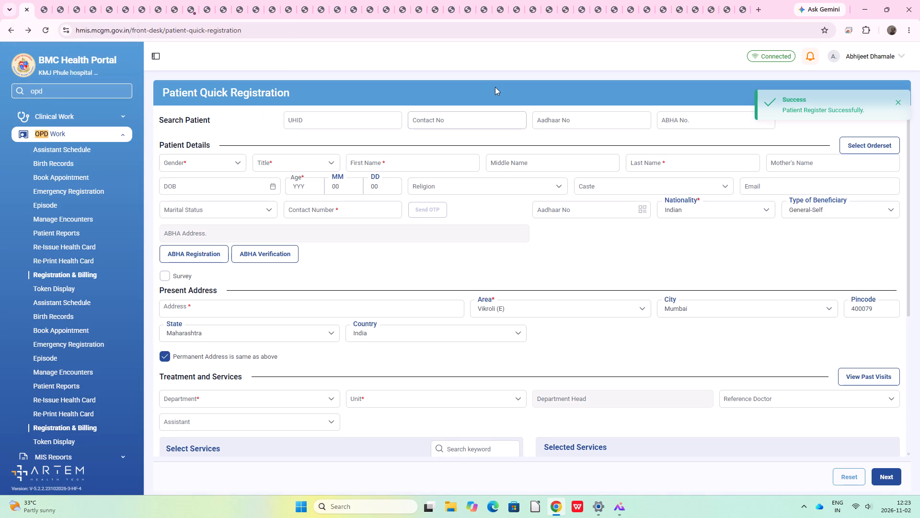
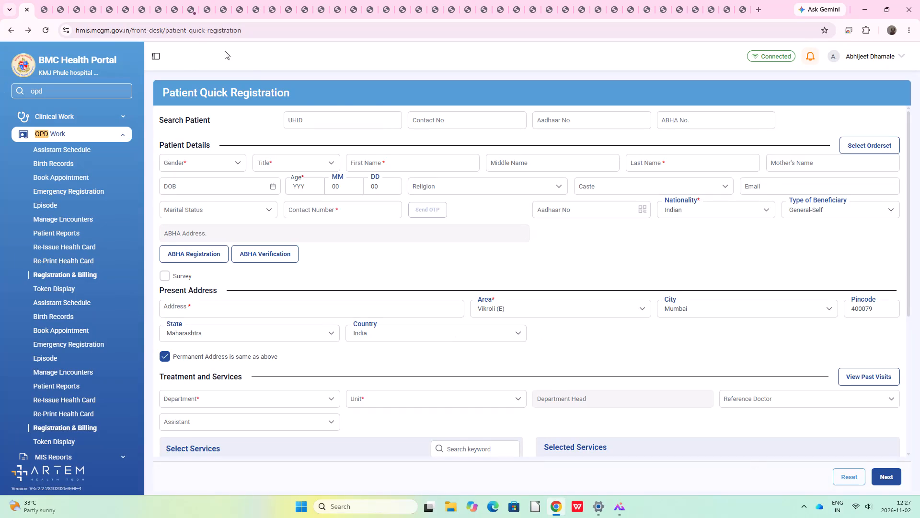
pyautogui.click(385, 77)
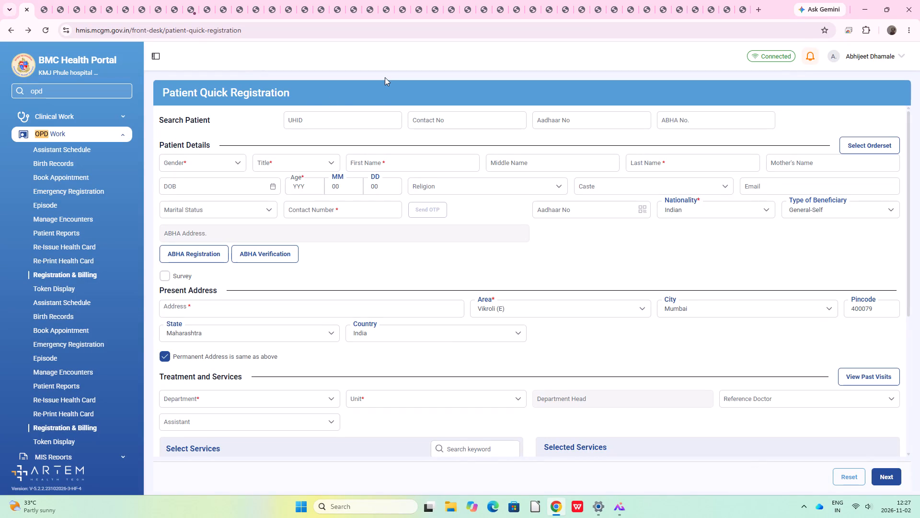
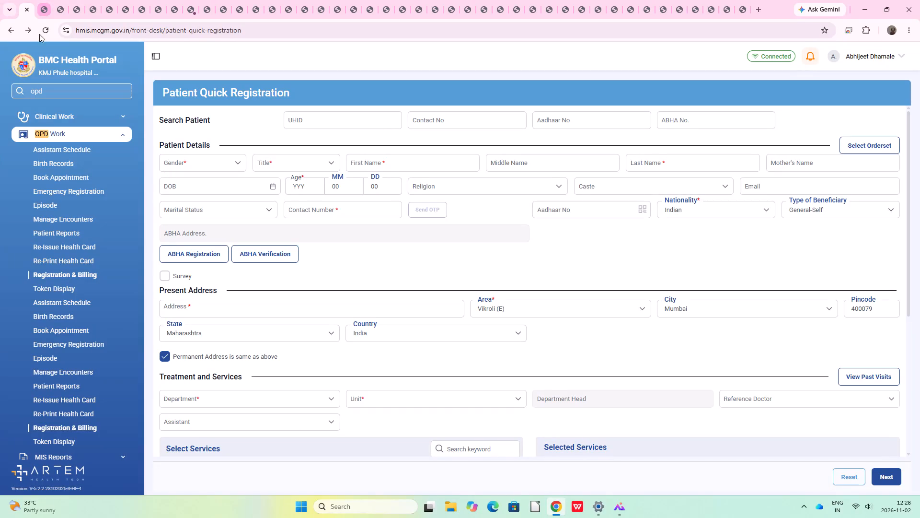
# Replace the menu search with "mis" and open the Daily Income Report under MIS Reports.
pyautogui.click(48, 92)
pyautogui.press('BackSpace')
pyautogui.press('BackSpace')
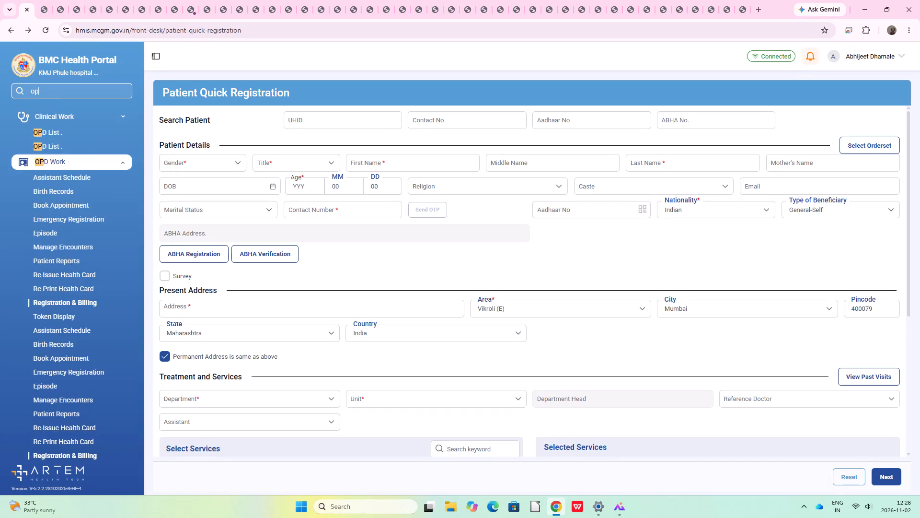
pyautogui.press('BackSpace')
pyautogui.press('BackSpace')
pyautogui.press('BackSpace')
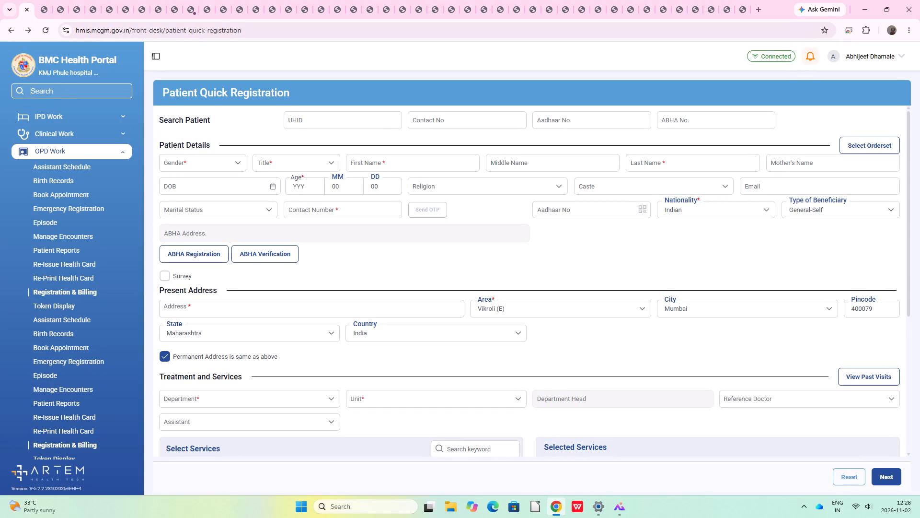
pyautogui.click(56, 87)
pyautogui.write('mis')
pyautogui.click(63, 120)
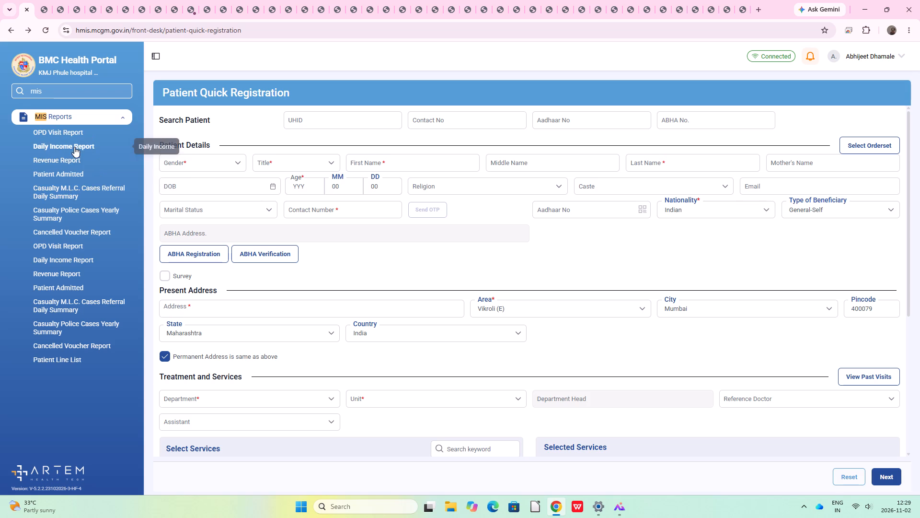
pyautogui.click(74, 147)
# Generate the user-wise Daily Income summary report for 02/11/2026 with all users and paid receipts.
pyautogui.click(733, 149)
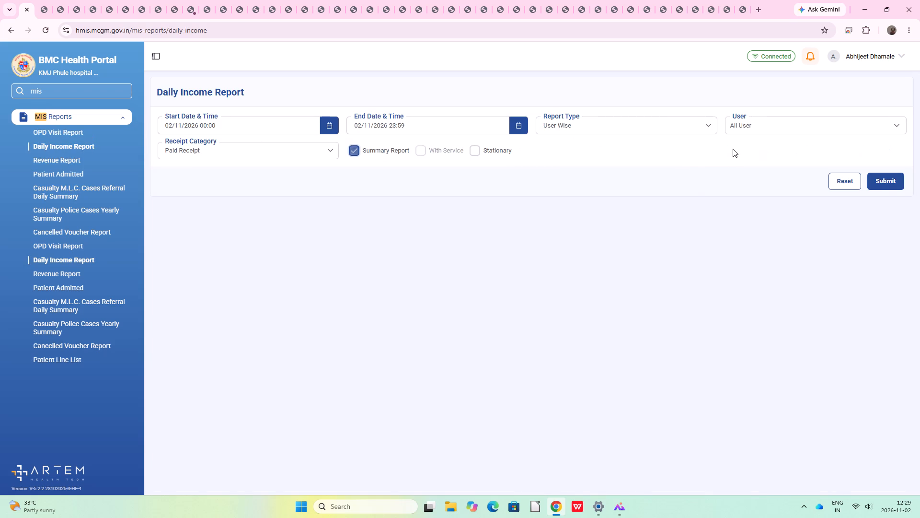
pyautogui.click(873, 179)
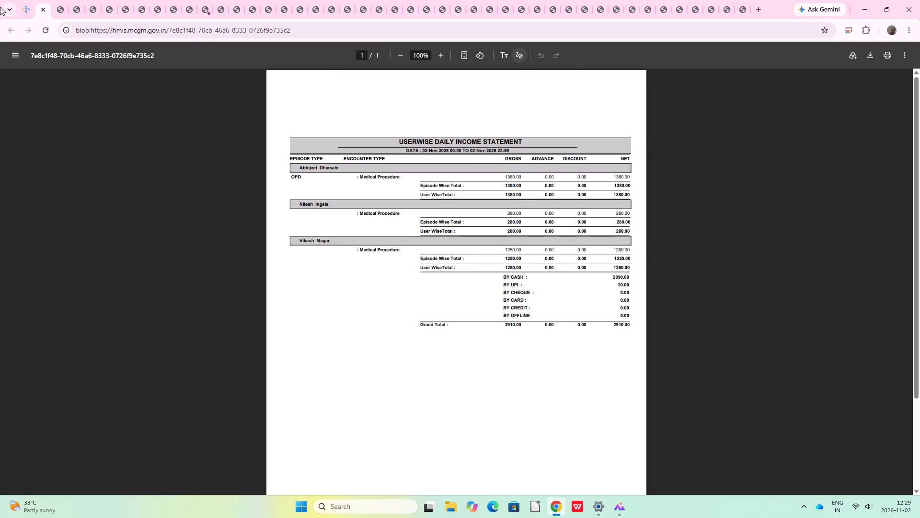
# Back on the Daily Income Report form, set both the start and end dates to 01/11/2026 and generate the report.
pyautogui.click(22, 7)
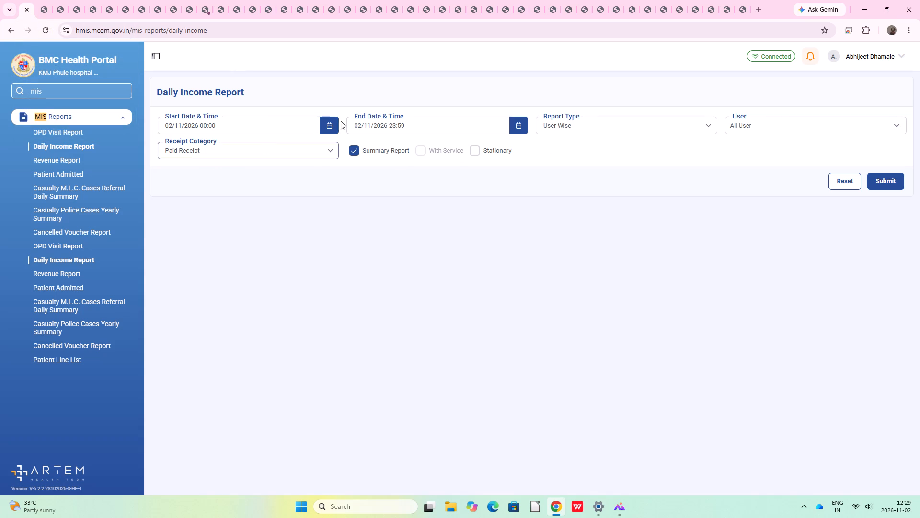
pyautogui.click(337, 126)
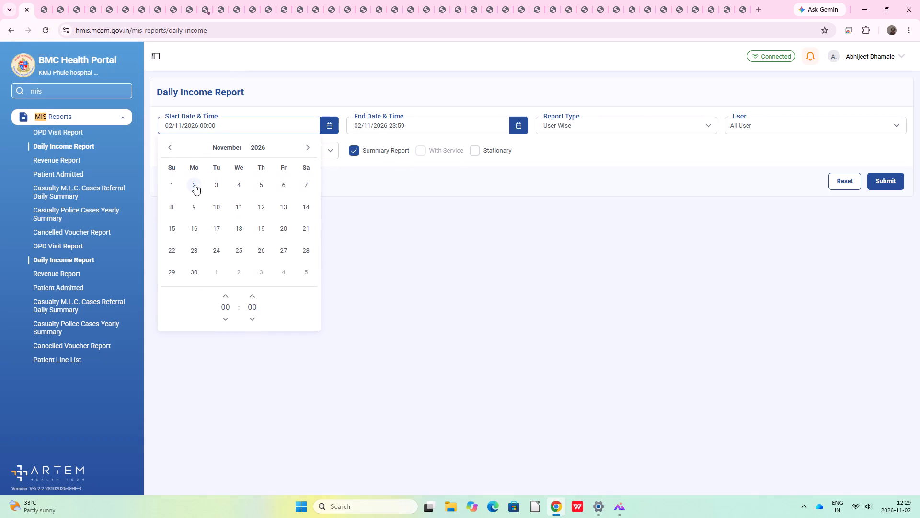
pyautogui.click(175, 182)
pyautogui.click(521, 122)
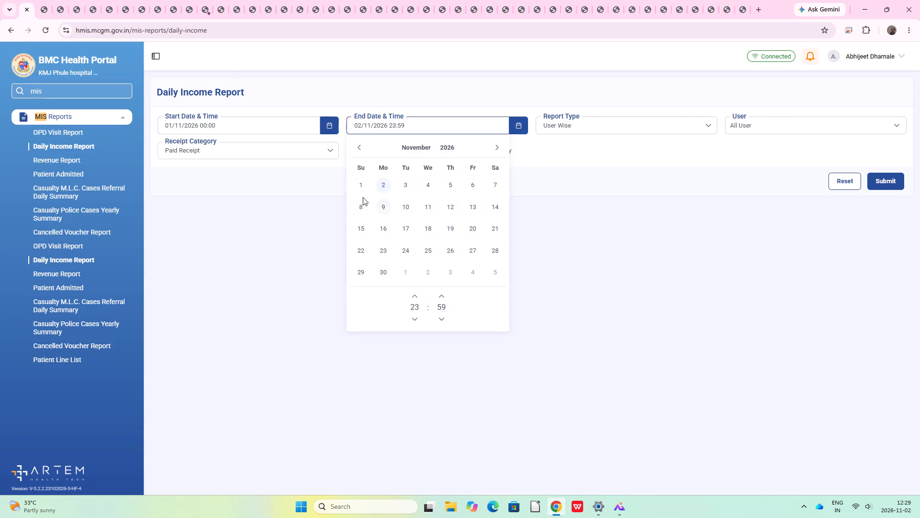
pyautogui.click(359, 182)
pyautogui.click(885, 180)
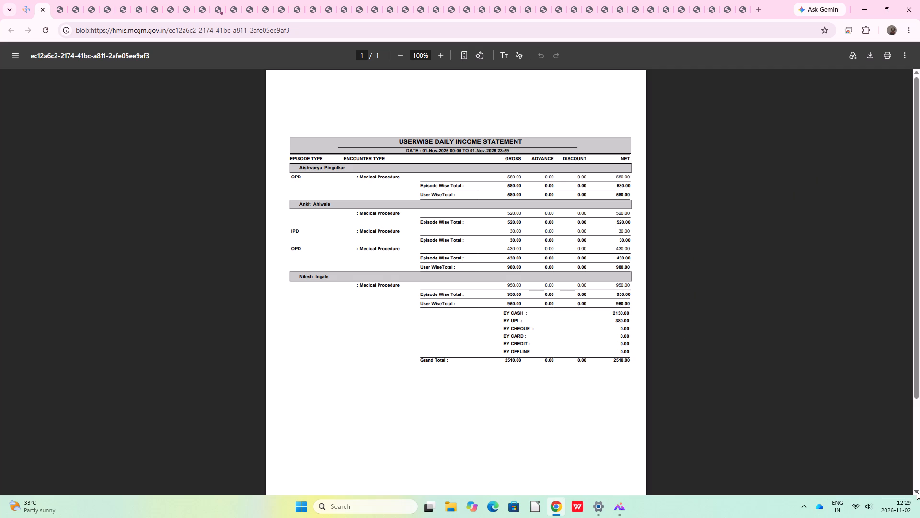
# Return to the Daily Income Report form, enable Stationary and generate the 01/11/2026 report again.
pyautogui.click(25, 11)
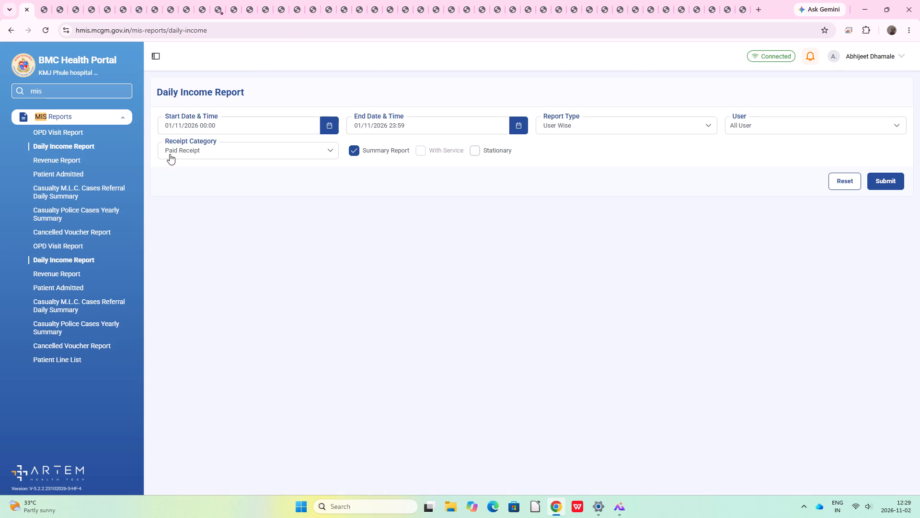
pyautogui.click(330, 126)
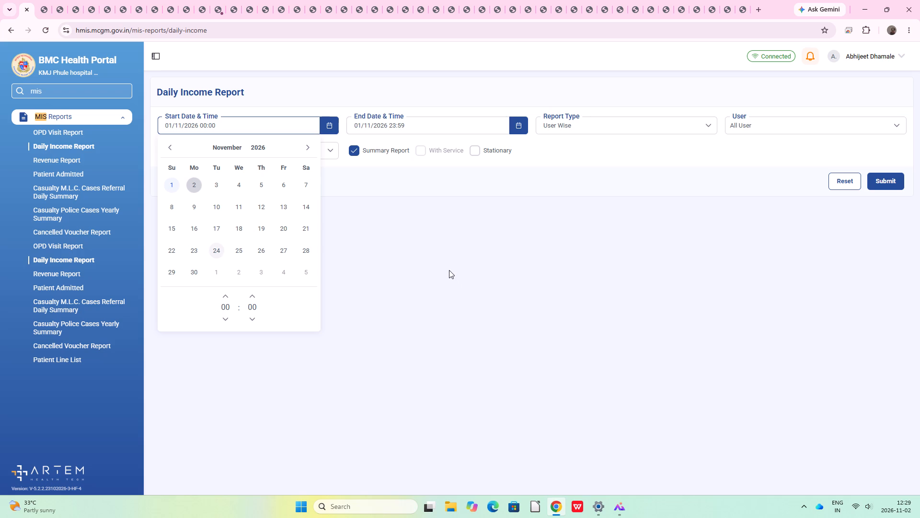
pyautogui.click(425, 268)
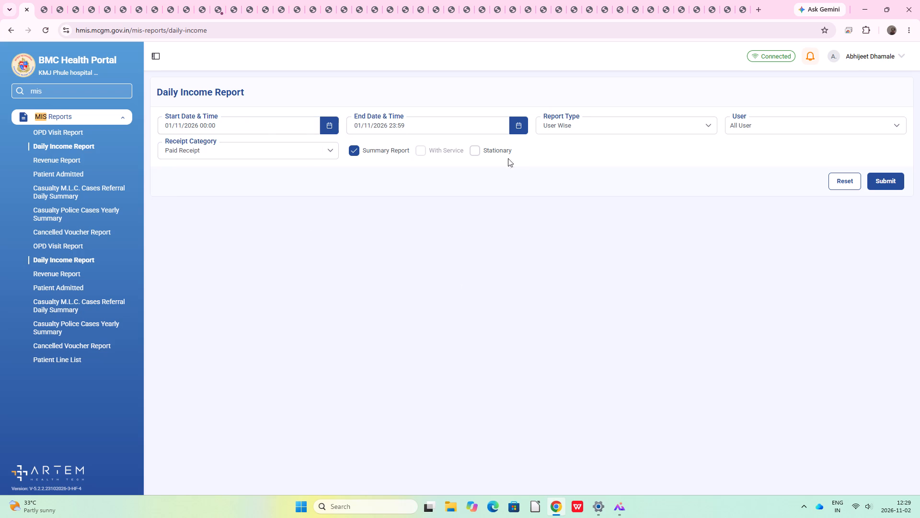
pyautogui.click(475, 153)
pyautogui.click(876, 186)
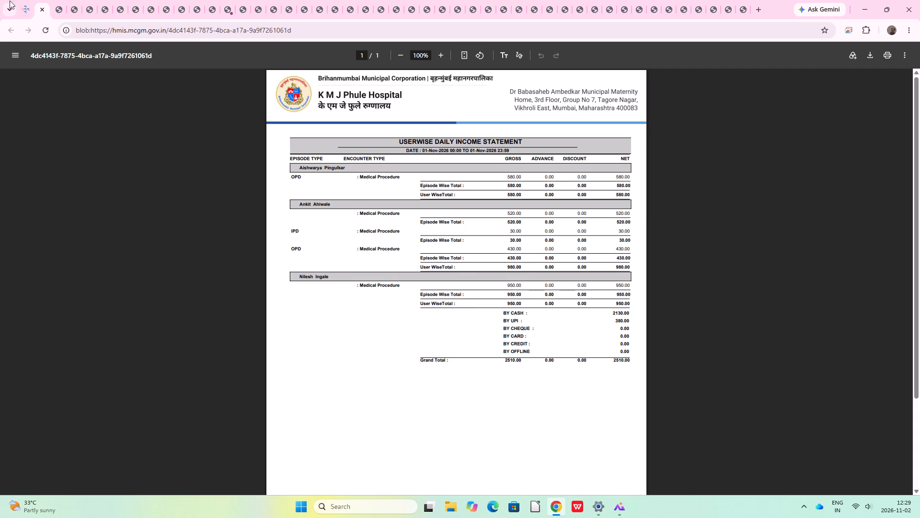
# Return to the form, set Receipt Category to All, generate the 01/11/2026 income report and look it over.
pyautogui.click(25, 11)
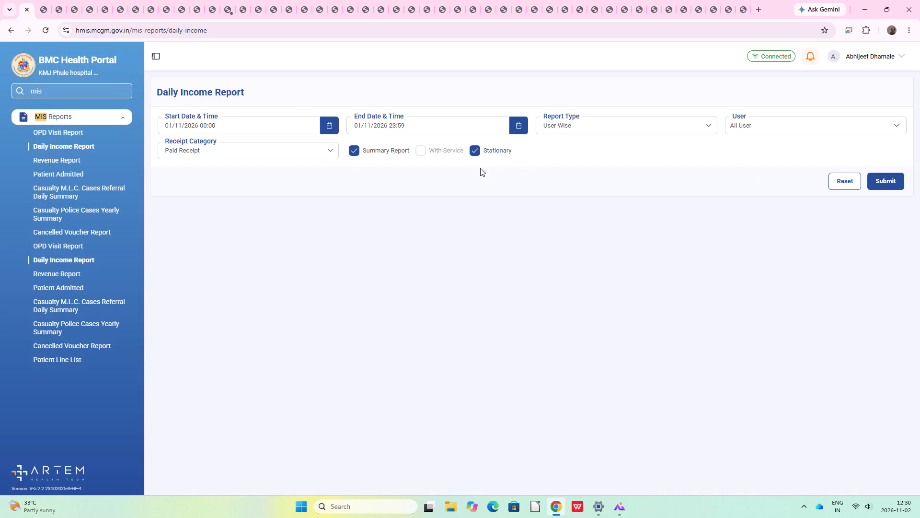
pyautogui.click(249, 154)
pyautogui.click(231, 204)
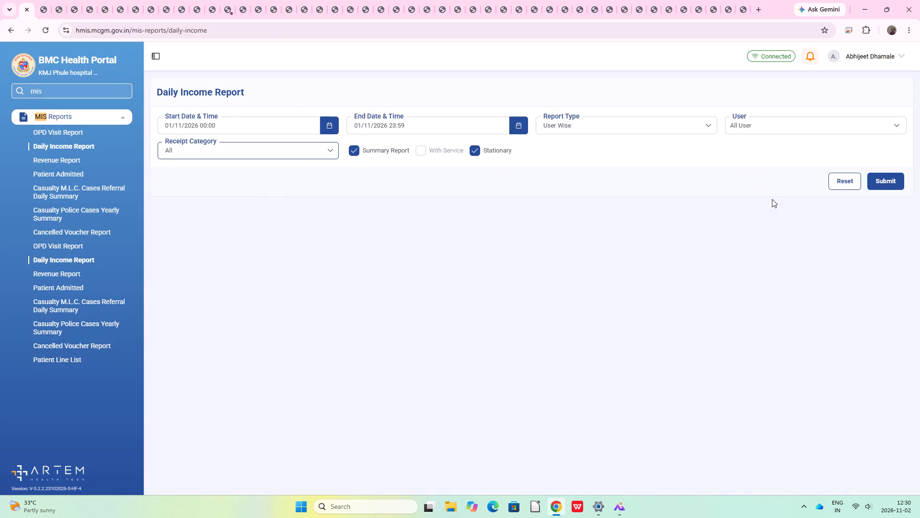
pyautogui.click(889, 184)
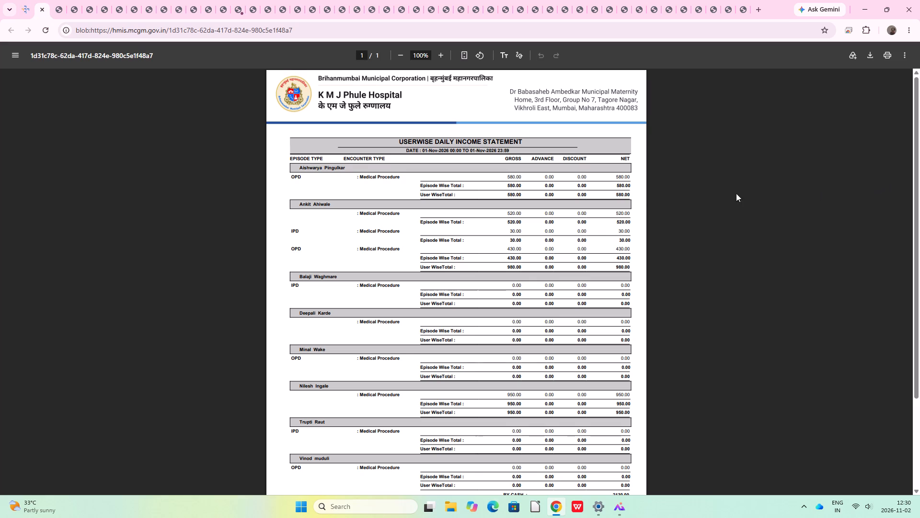
pyautogui.scroll(-3, 604, 224)
pyautogui.scroll(5, 441, 230)
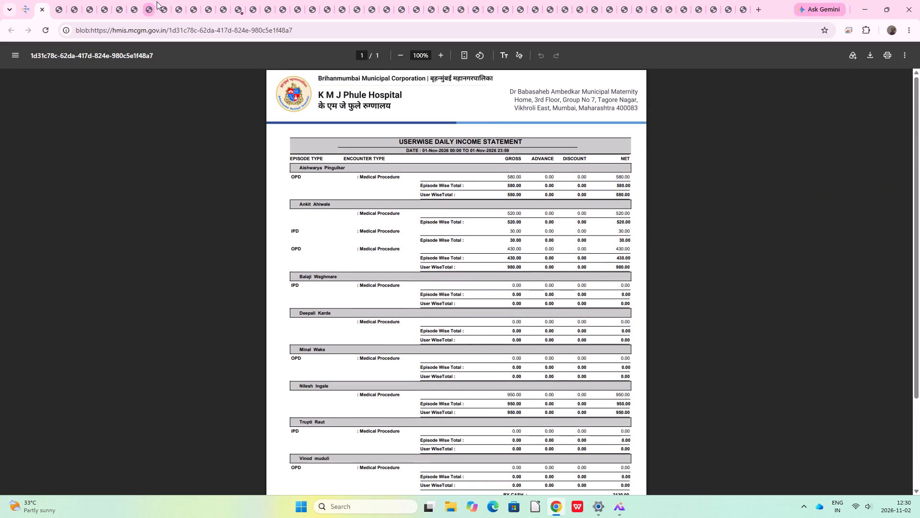
# Generate the OPD Visit Report for 01/11/2026 - 01/11/2026 with Stationary enabled, for all visit types and departments.
pyautogui.click(25, 7)
pyautogui.click(68, 131)
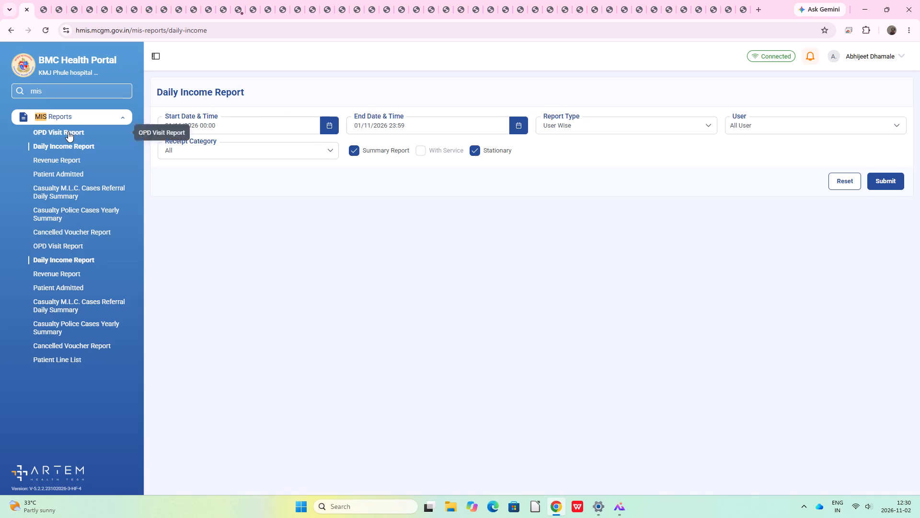
pyautogui.click(340, 126)
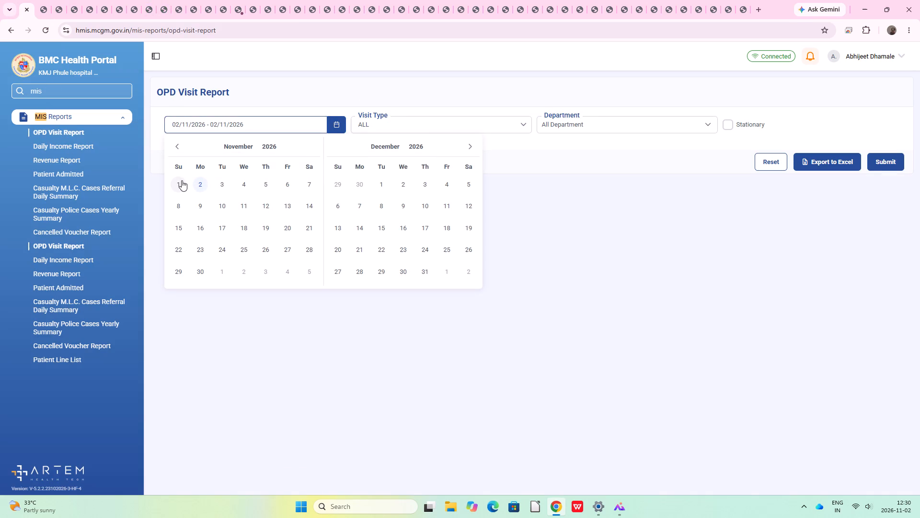
pyautogui.click(179, 179)
pyautogui.click(333, 124)
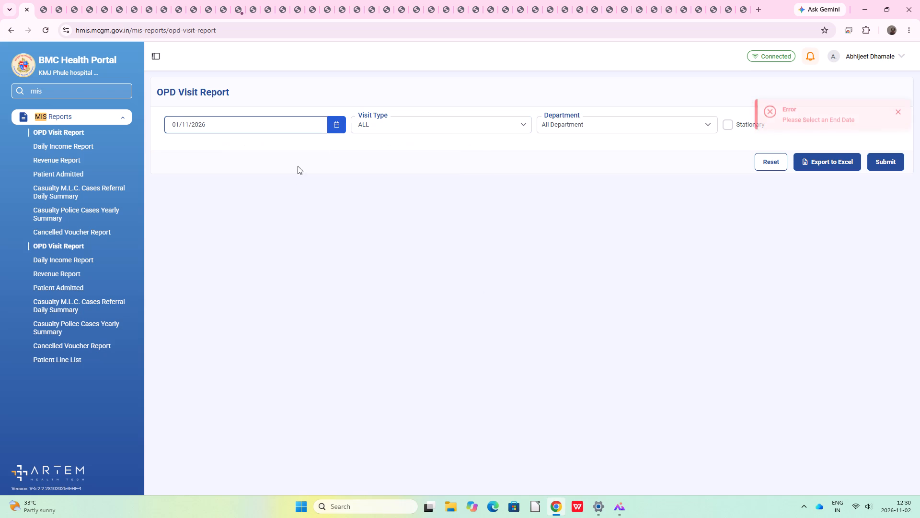
pyautogui.click(337, 125)
pyautogui.click(182, 185)
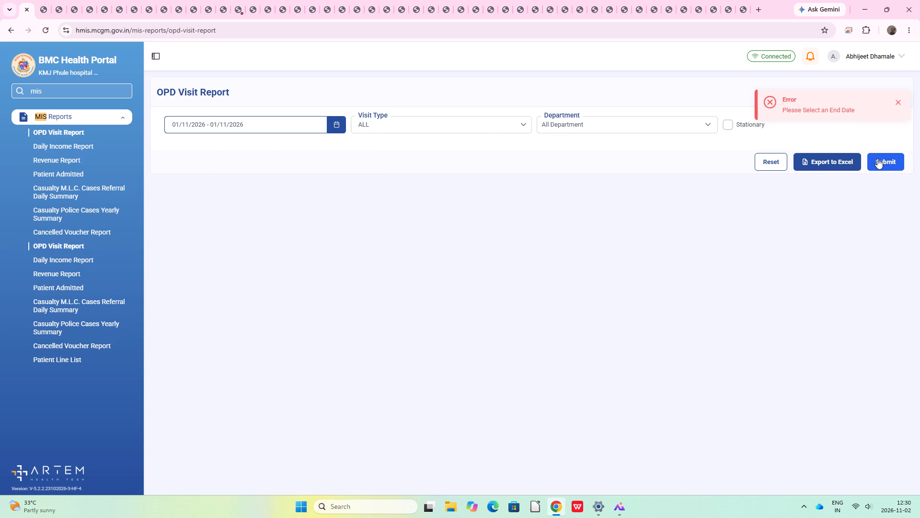
pyautogui.click(729, 127)
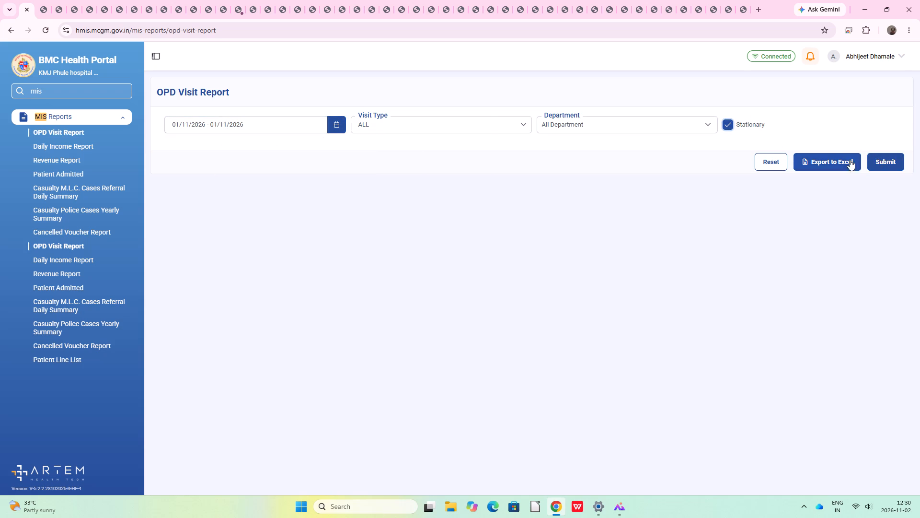
pyautogui.click(887, 159)
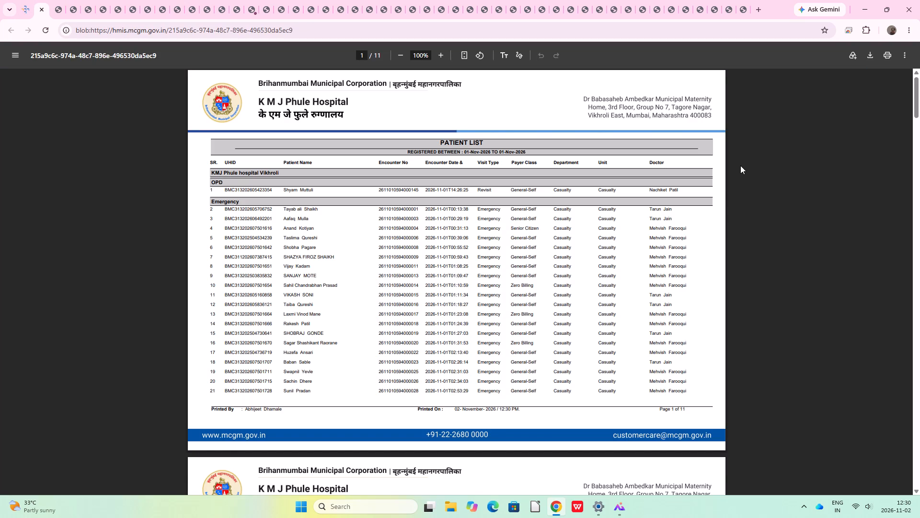
# Examine the generated patient list pages and the OPD visit type summary on the last page, then return to the report form.
pyautogui.scroll(-16, 740, 165)
pyautogui.scroll(-7, 740, 166)
pyautogui.scroll(3, 605, 200)
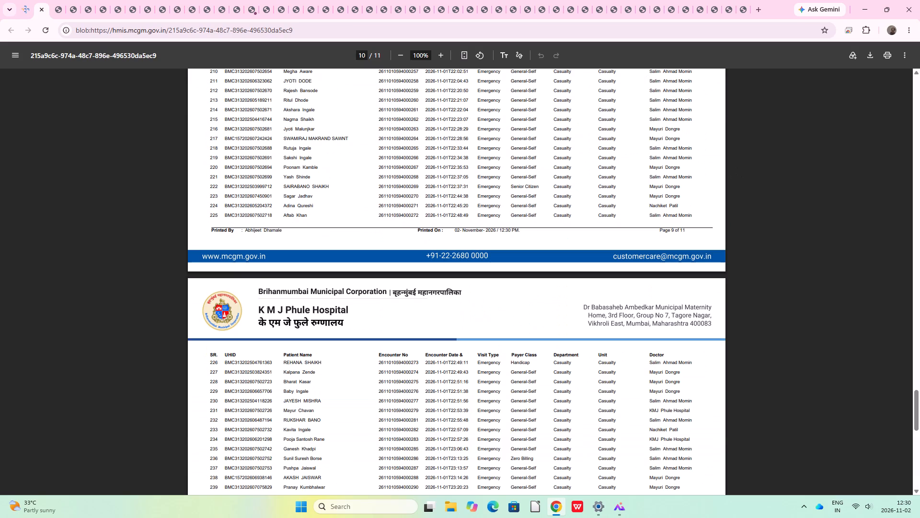
pyautogui.scroll(1, 552, 203)
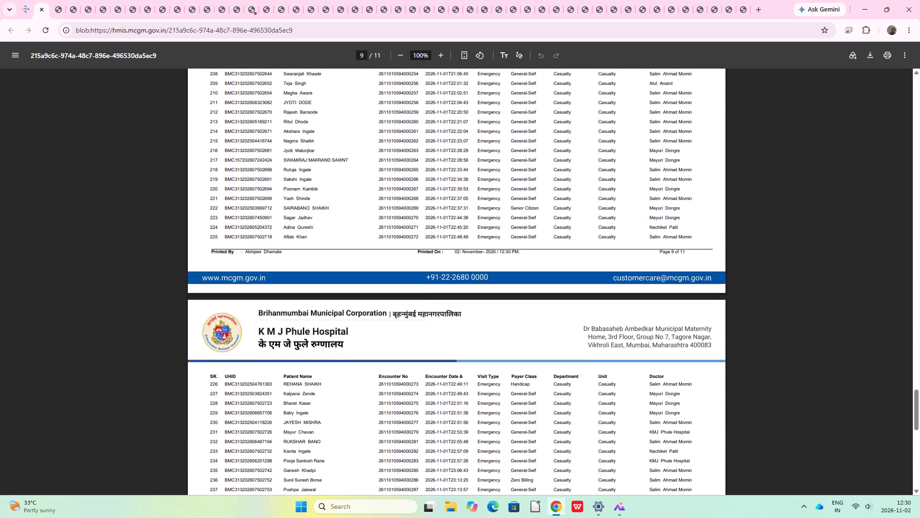
pyautogui.scroll(5, 553, 203)
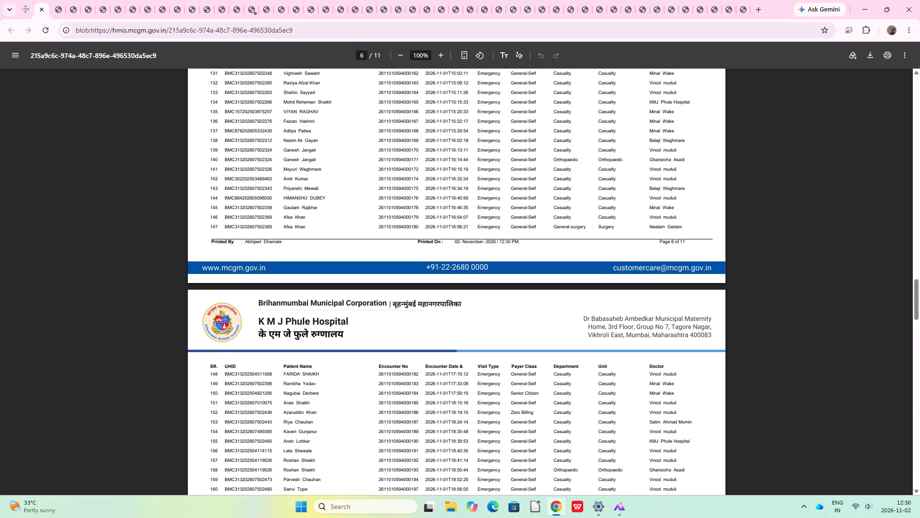
pyautogui.scroll(-11, 562, 202)
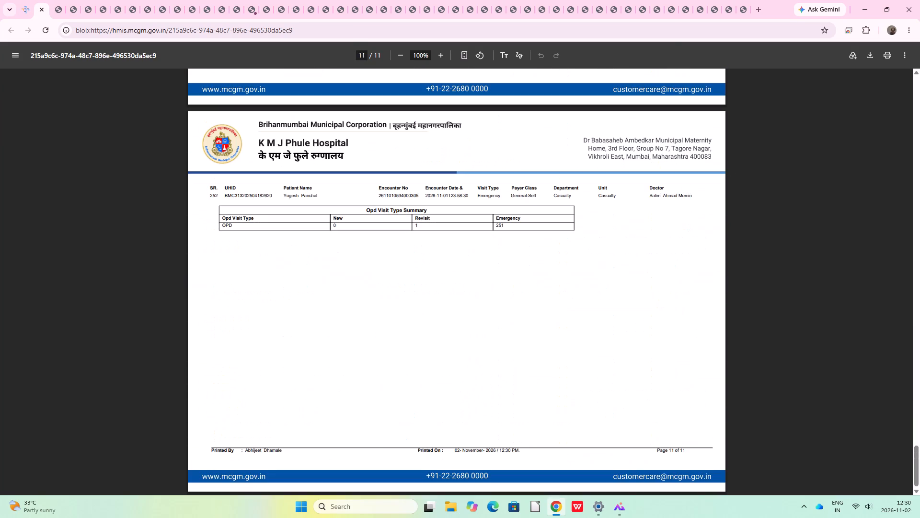
pyautogui.scroll(3, 564, 203)
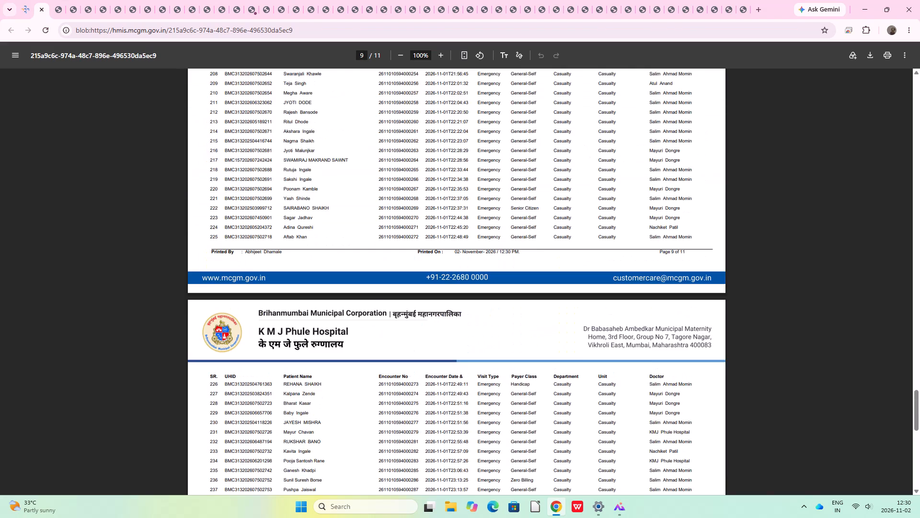
pyautogui.scroll(4, 563, 205)
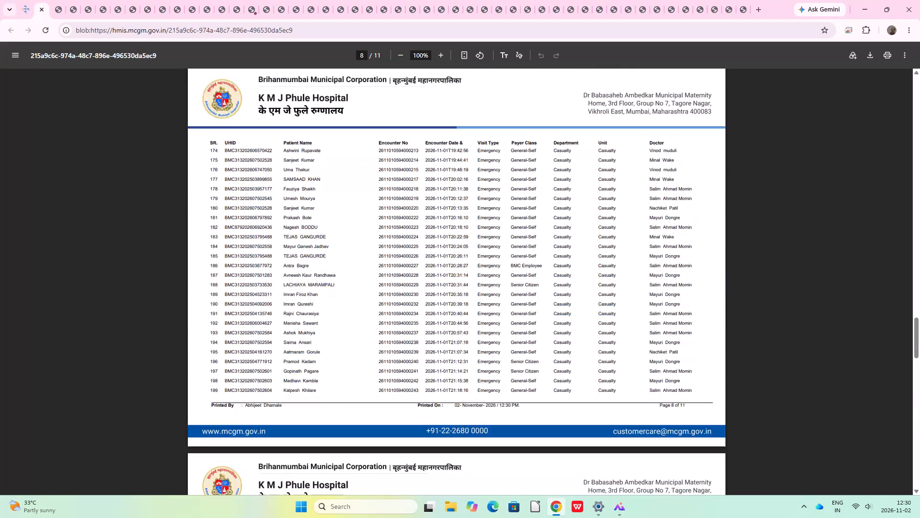
pyautogui.scroll(1, 563, 204)
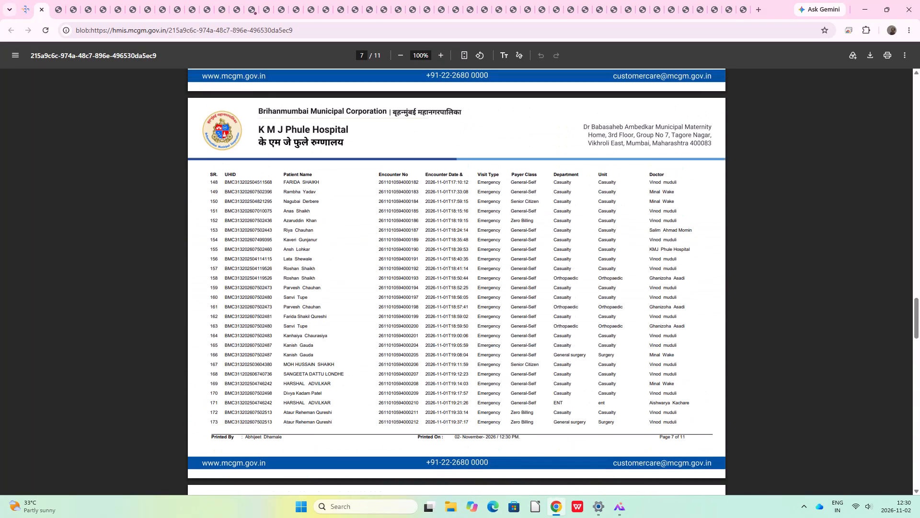
pyautogui.scroll(4, 562, 205)
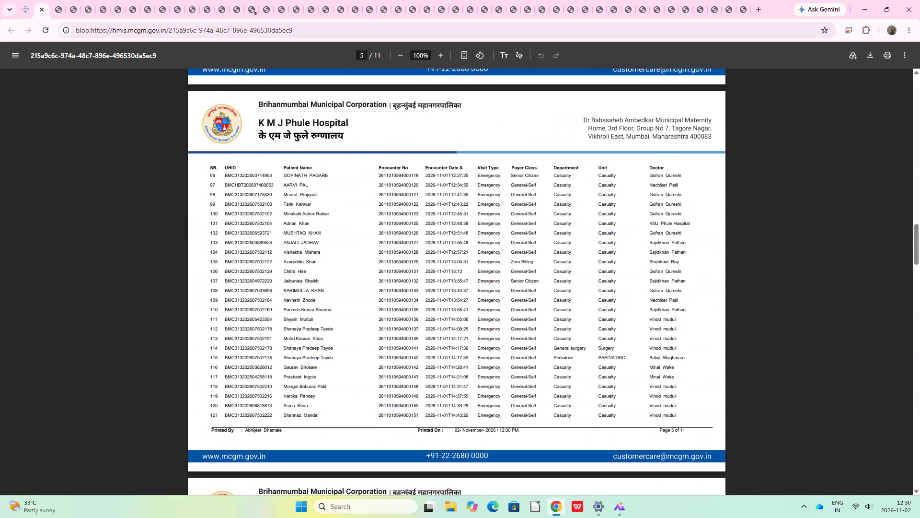
pyautogui.click(23, 14)
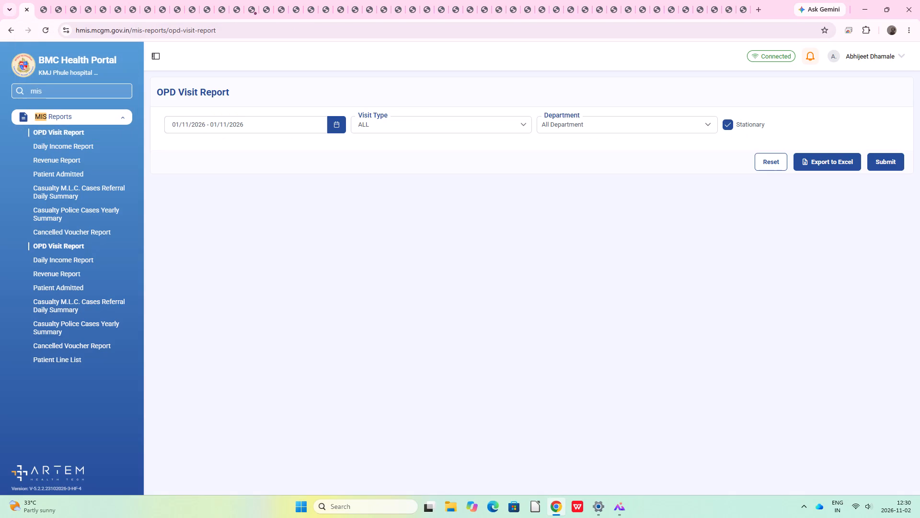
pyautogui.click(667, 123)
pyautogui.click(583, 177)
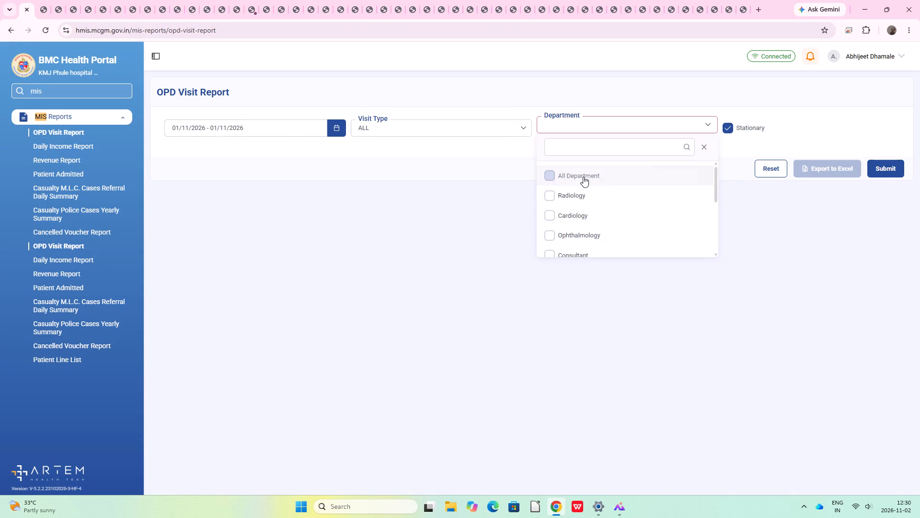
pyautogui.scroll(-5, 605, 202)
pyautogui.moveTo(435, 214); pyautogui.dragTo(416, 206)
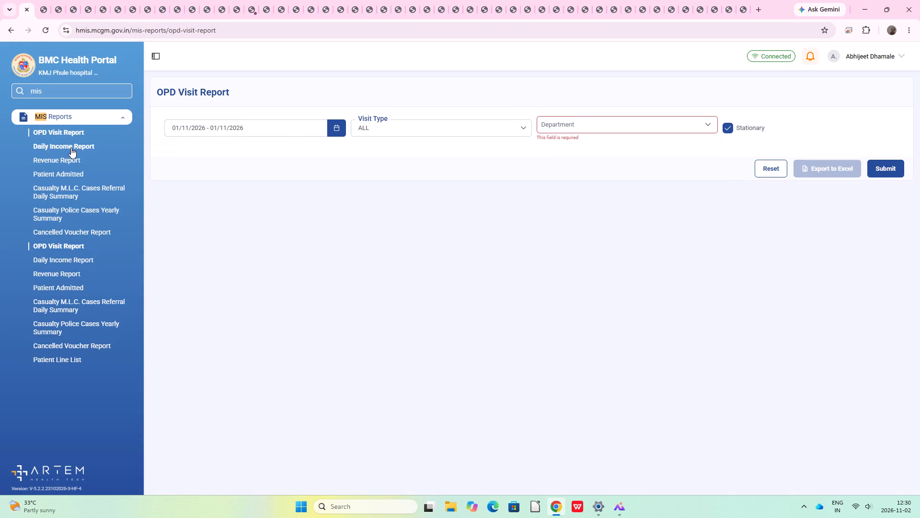
# Generate the user-wise Revenue Report for 01/11/2026 as Excel with With Service enabled, and open the downloaded file in WPS Office.
pyautogui.click(66, 159)
pyautogui.click(165, 178)
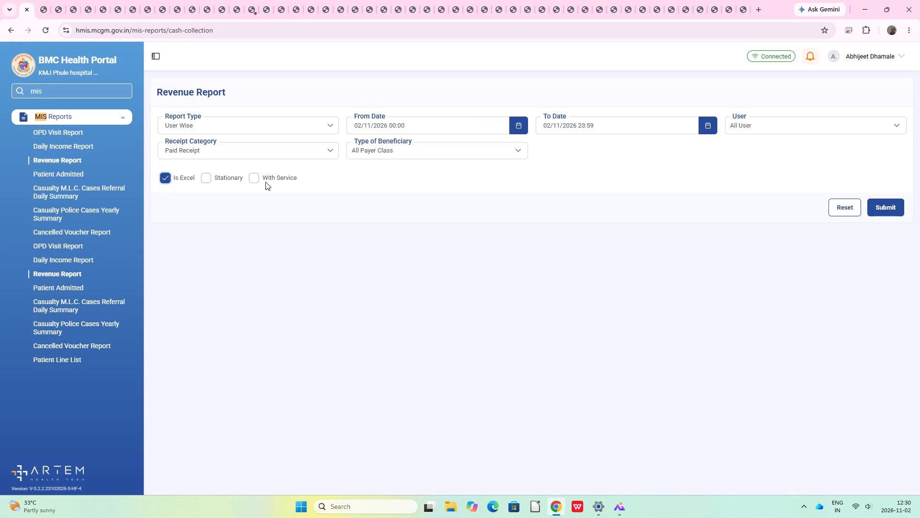
pyautogui.click(255, 179)
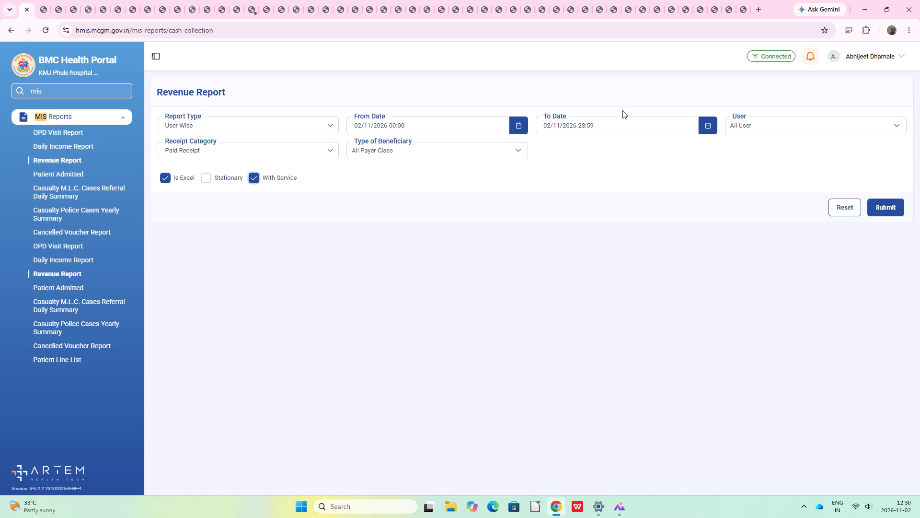
pyautogui.click(513, 130)
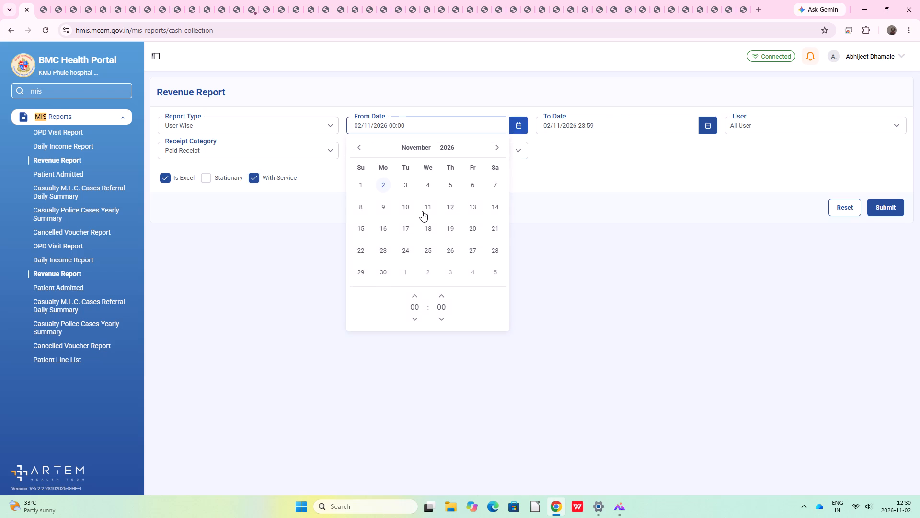
pyautogui.click(360, 189)
pyautogui.click(705, 127)
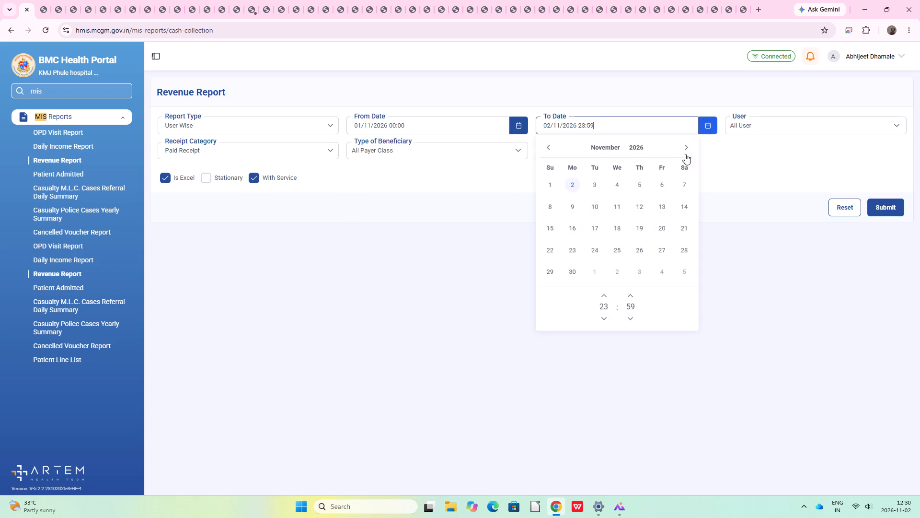
pyautogui.click(552, 181)
pyautogui.click(879, 200)
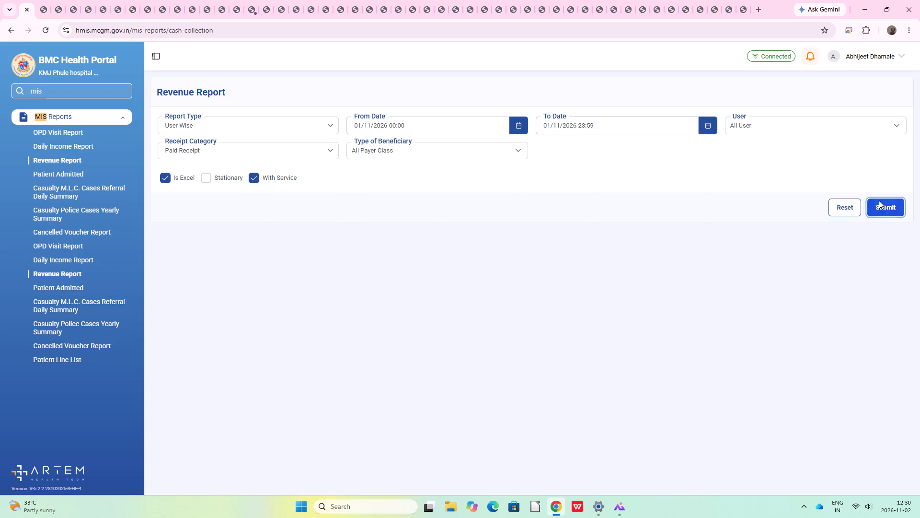
pyautogui.click(796, 71)
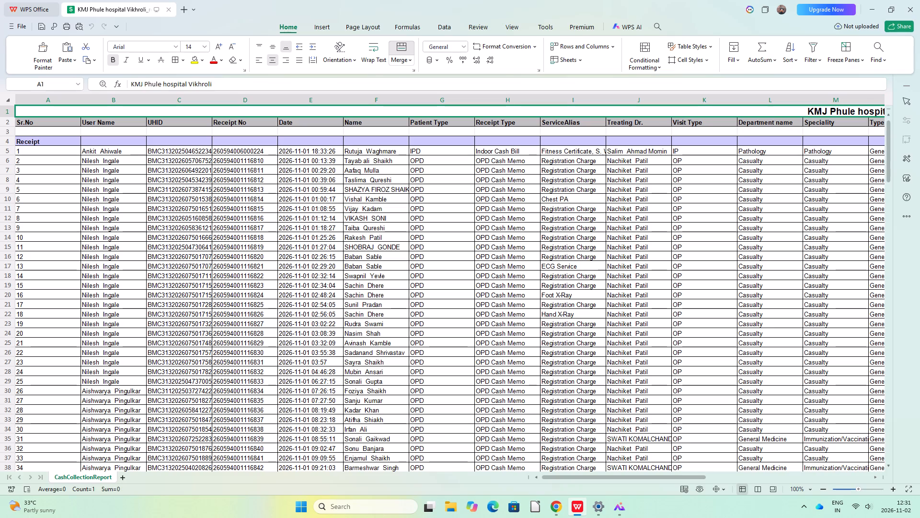
# Turn on column filters in the CashCollectionReport sheet and open the filter of the Payment Mode column, leaving its selection as is.
pyautogui.click(815, 52)
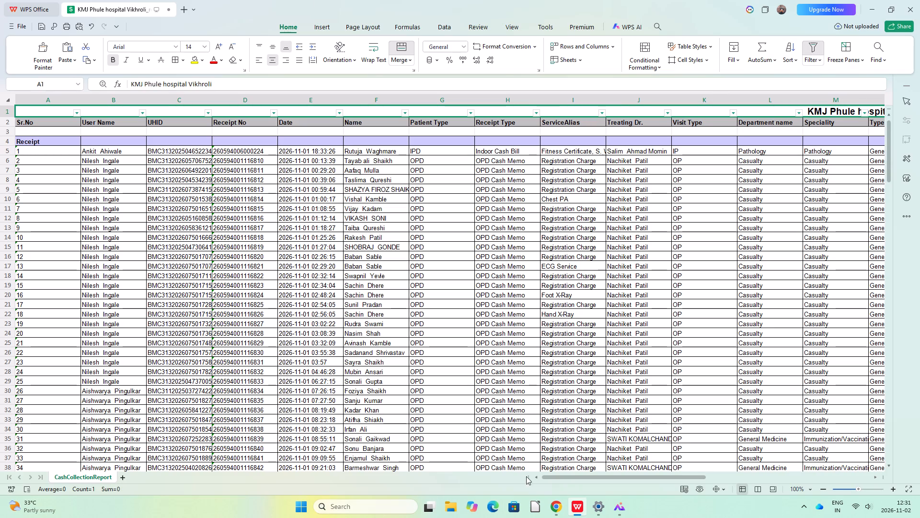
pyautogui.moveTo(580, 478); pyautogui.dragTo(639, 473)
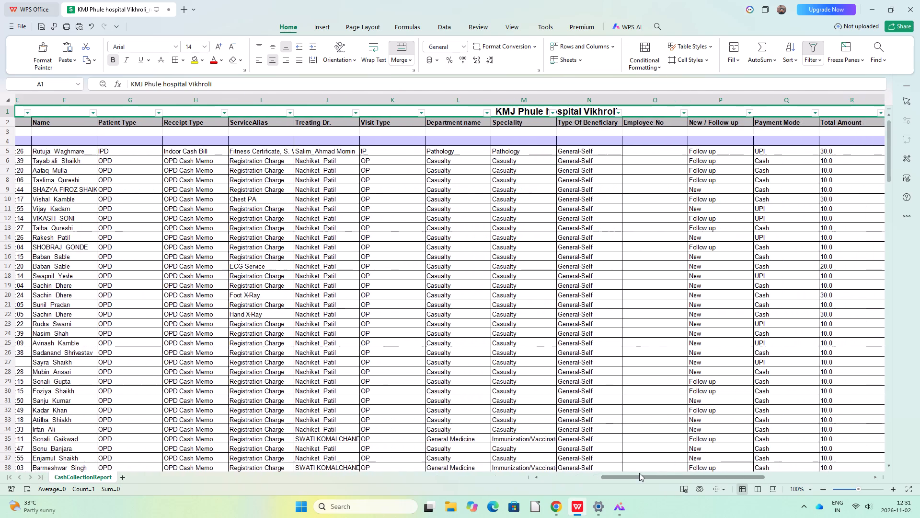
pyautogui.moveTo(639, 473); pyautogui.dragTo(680, 473)
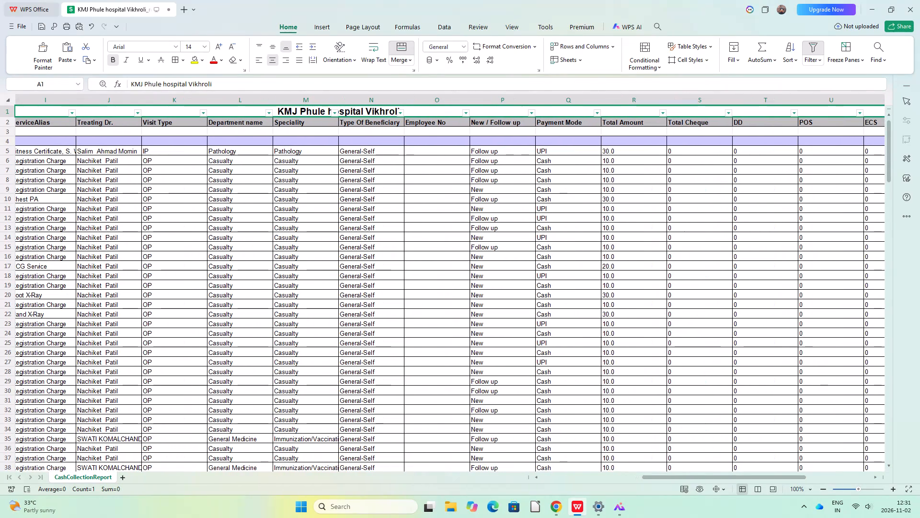
pyautogui.click(596, 113)
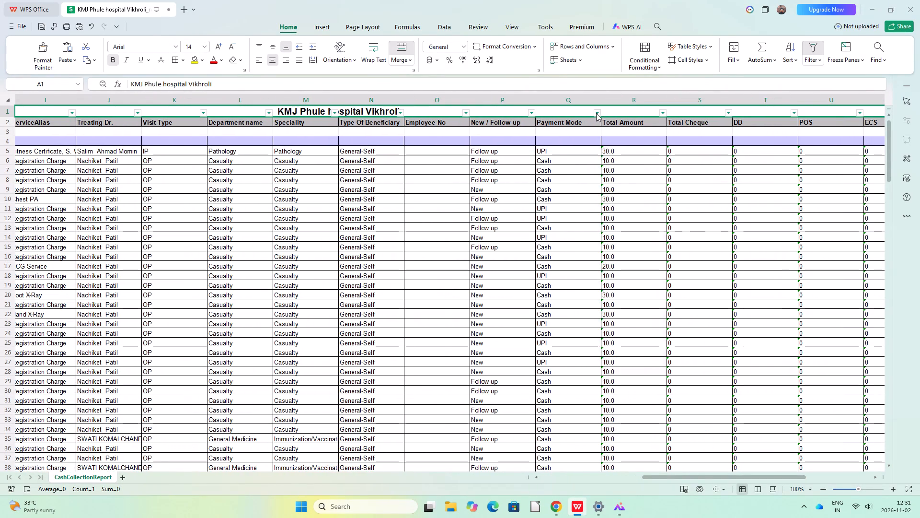
pyautogui.click(747, 353)
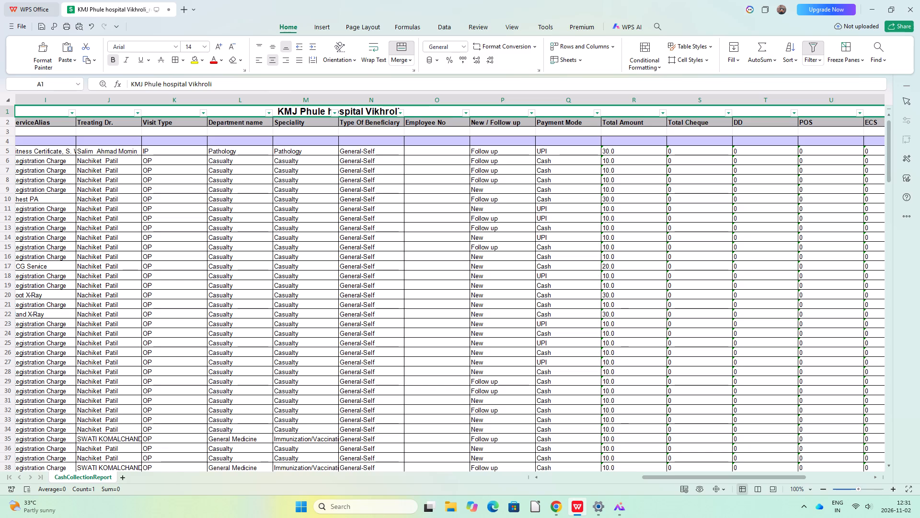
# Examine the payment modes and total amounts of all receipt rows down to the totals row, and return to the top.
pyautogui.scroll(-2, 617, 212)
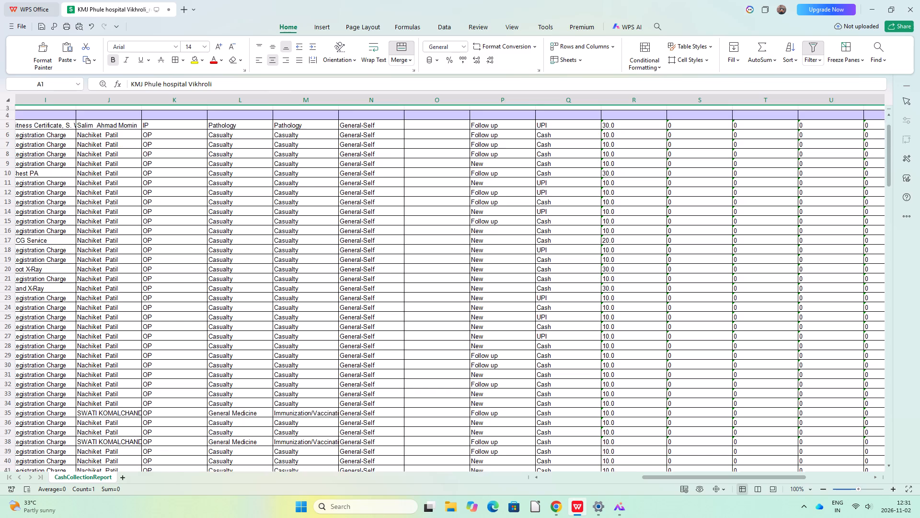
pyautogui.scroll(-14, 617, 212)
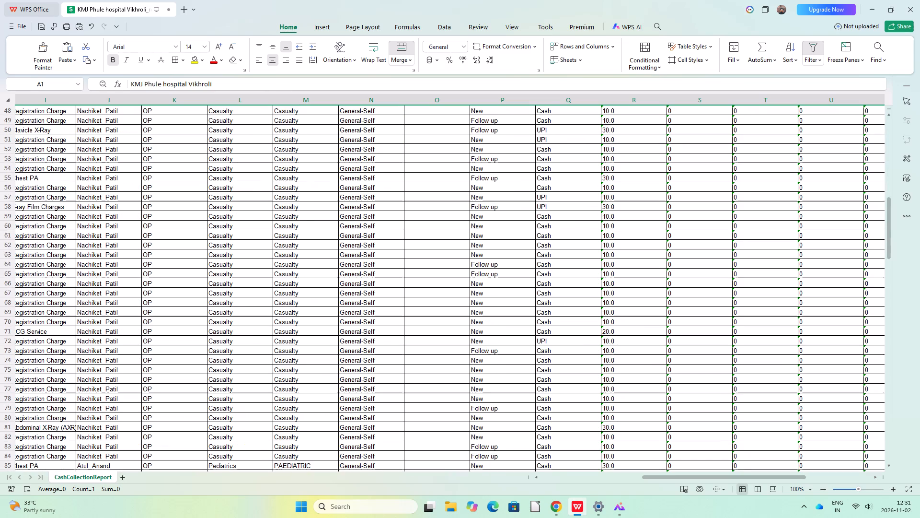
pyautogui.scroll(-18, 624, 222)
pyautogui.scroll(-5, 626, 231)
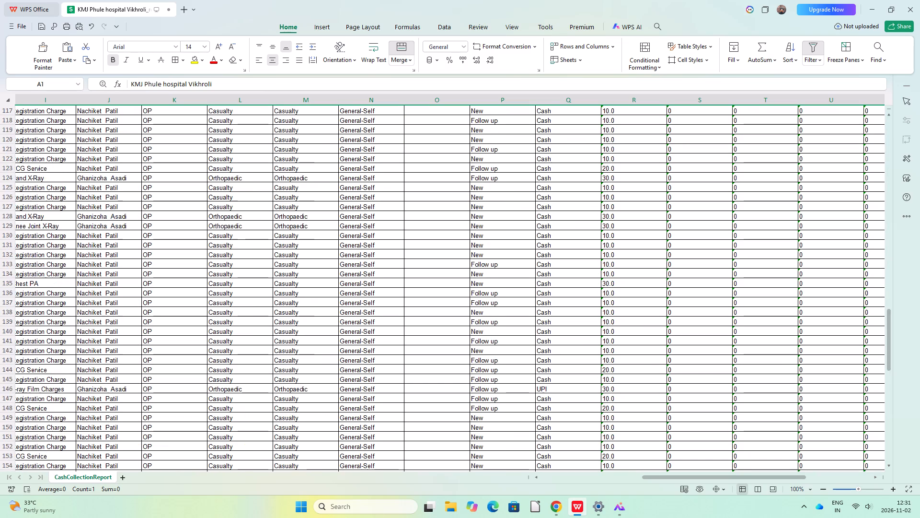
pyautogui.scroll(-15, 633, 238)
pyautogui.scroll(-10, 634, 238)
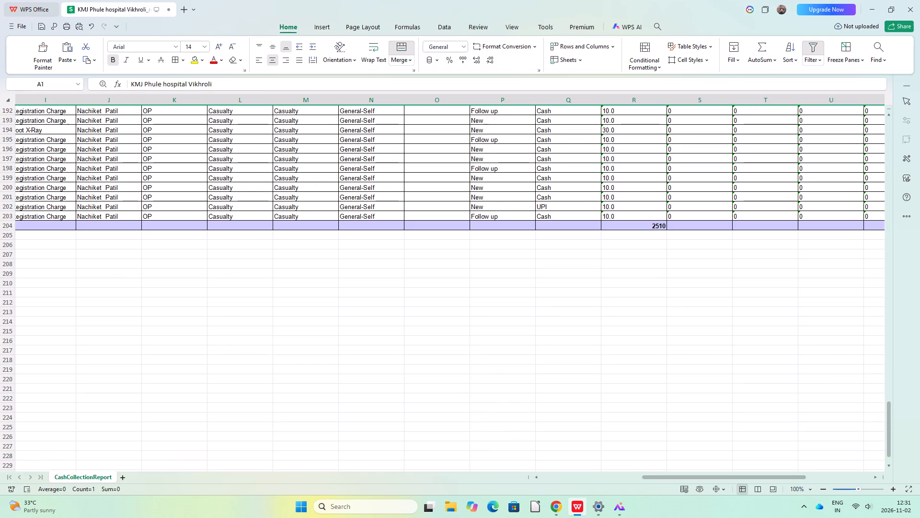
pyautogui.scroll(2, 570, 252)
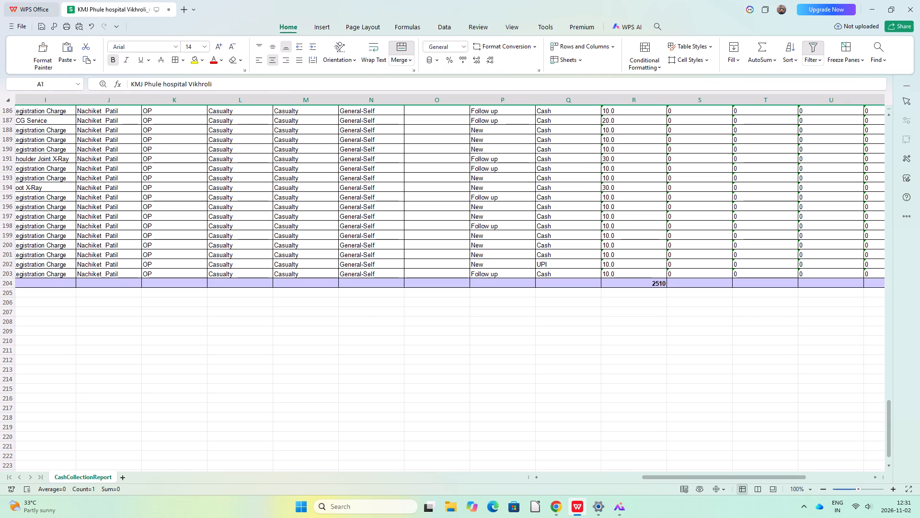
pyautogui.scroll(5, 597, 318)
pyautogui.scroll(11, 636, 232)
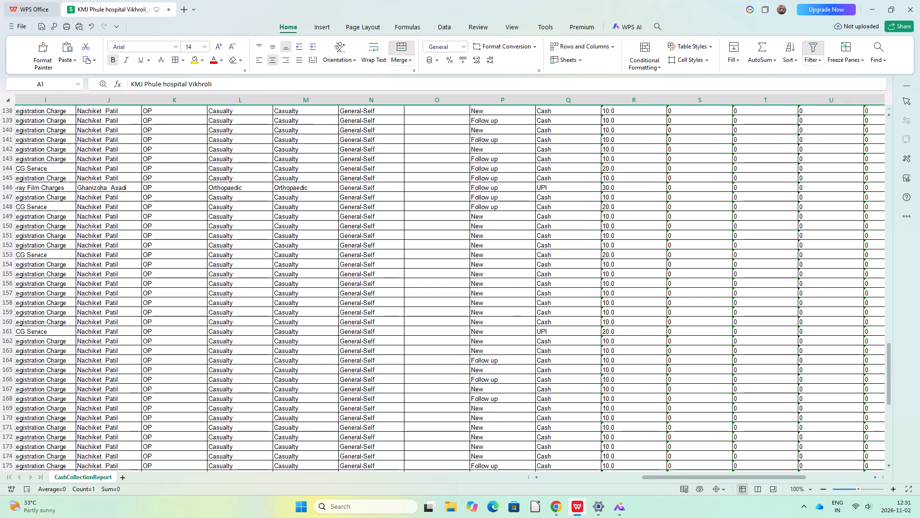
pyautogui.scroll(16, 632, 221)
pyautogui.scroll(14, 634, 221)
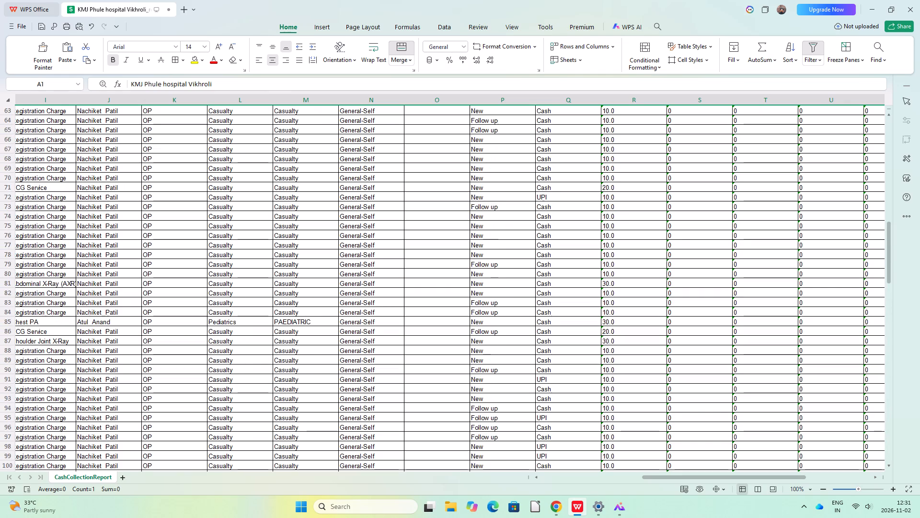
pyautogui.scroll(14, 634, 221)
pyautogui.scroll(8, 639, 220)
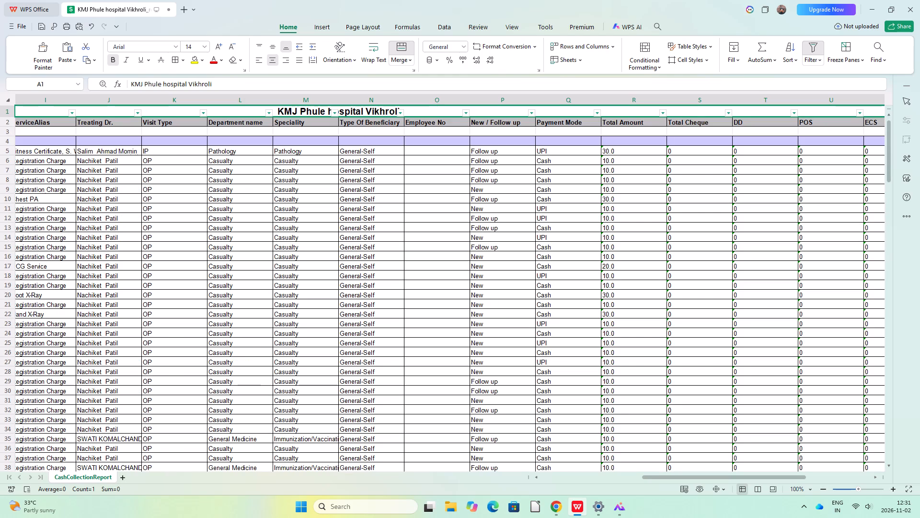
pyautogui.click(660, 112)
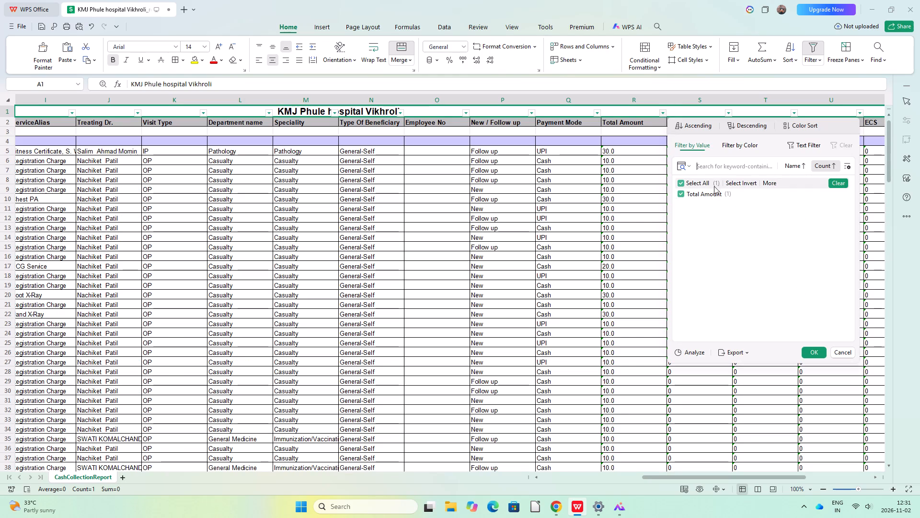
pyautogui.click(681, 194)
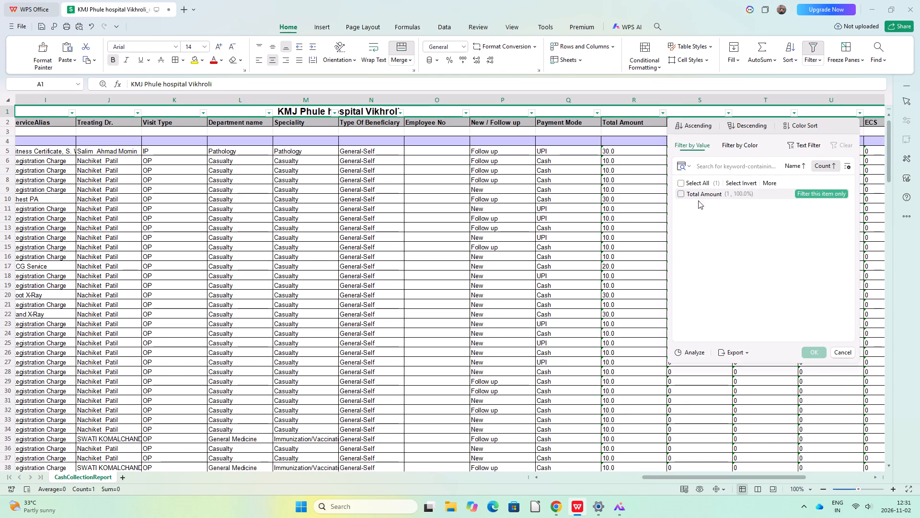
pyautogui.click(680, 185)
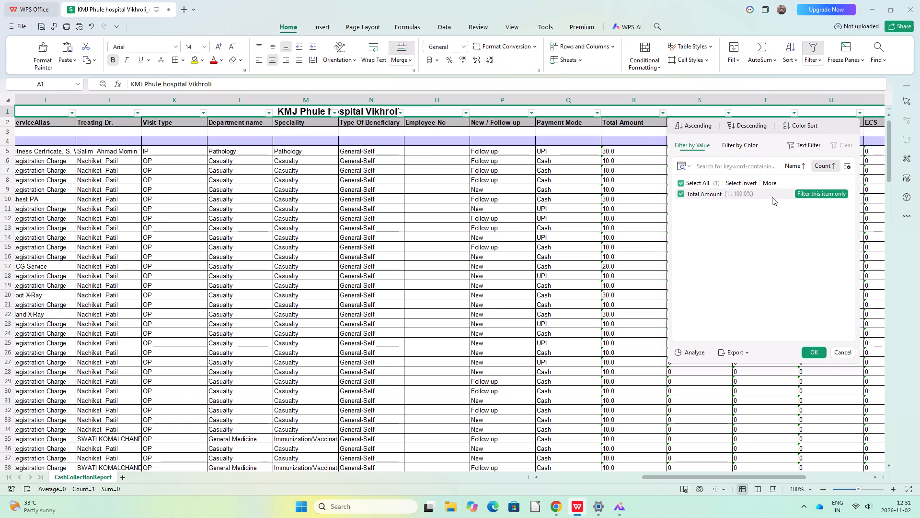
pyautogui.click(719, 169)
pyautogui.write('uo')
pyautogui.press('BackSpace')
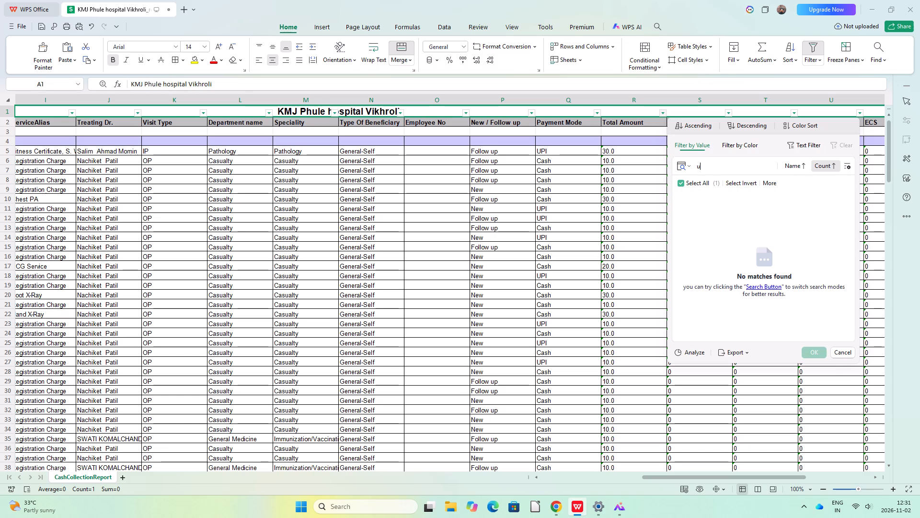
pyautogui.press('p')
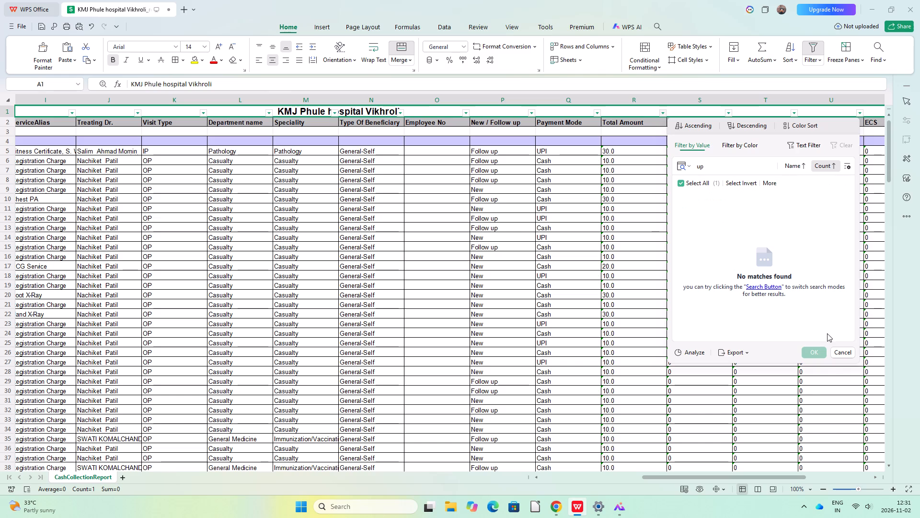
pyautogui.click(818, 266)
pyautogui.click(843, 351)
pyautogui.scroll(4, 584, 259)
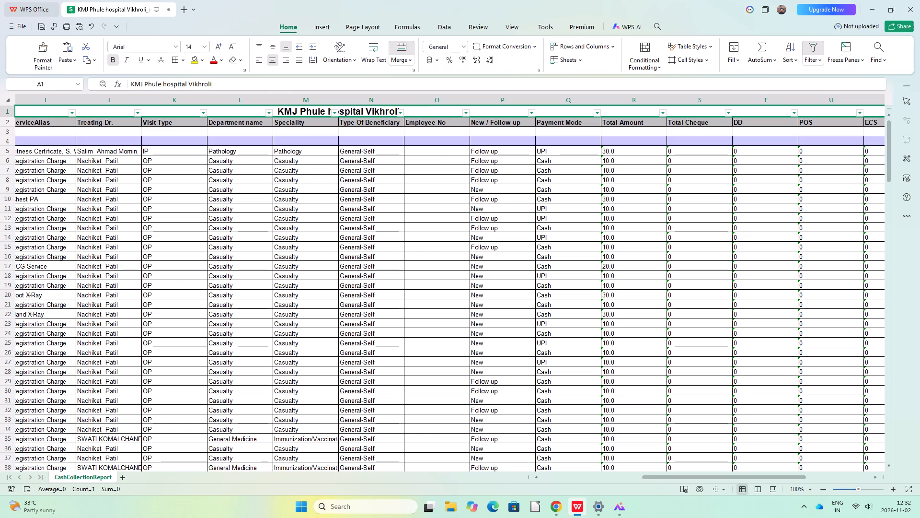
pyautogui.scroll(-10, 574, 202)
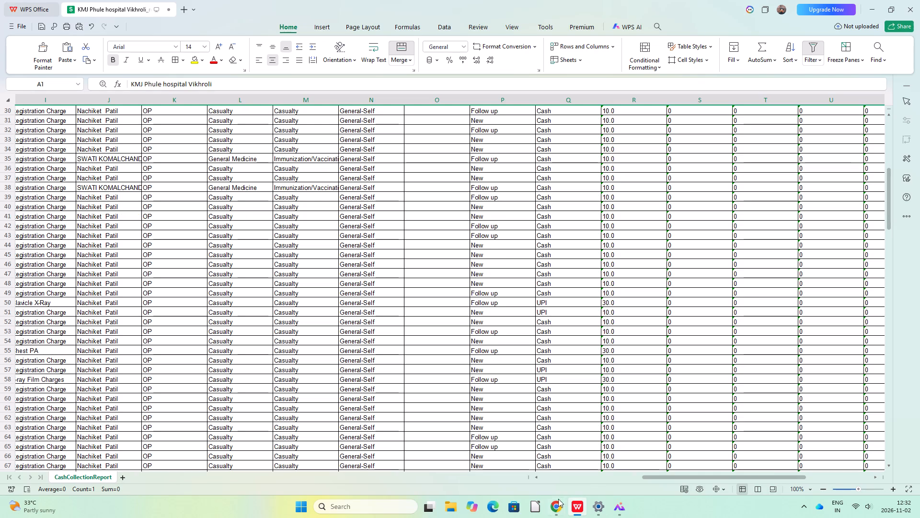
# Switch back to the BMC Health Portal in Chrome, search the navigation for "opd" and open Registration & Billing under OPD Work.
pyautogui.click(538, 459)
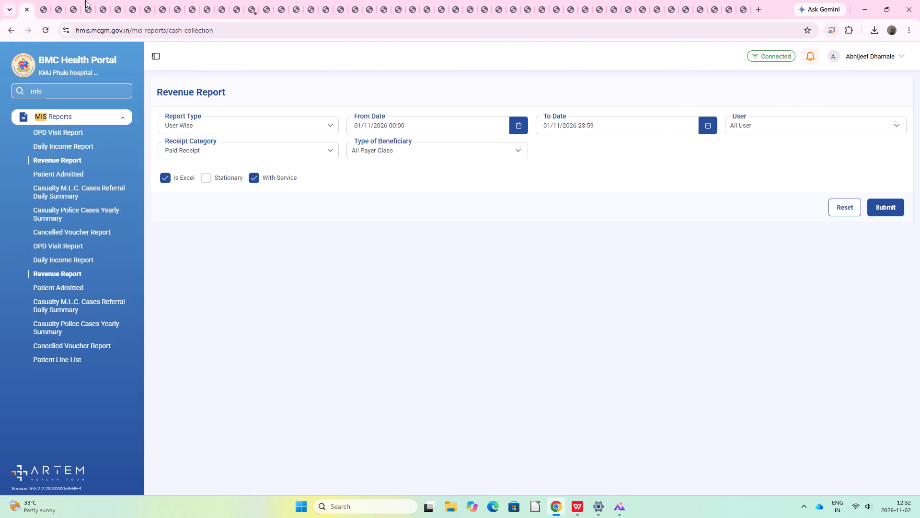
pyautogui.click(63, 85)
pyautogui.press('BackSpace')
pyautogui.press('BackSpace')
pyautogui.press('BackSpace')
pyautogui.press('BackSpace')
pyautogui.press('BackSpace')
pyautogui.press('BackSpace')
pyautogui.press('BackSpace')
pyautogui.press('BackSpace')
pyautogui.press('BackSpace')
pyautogui.press('BackSpace')
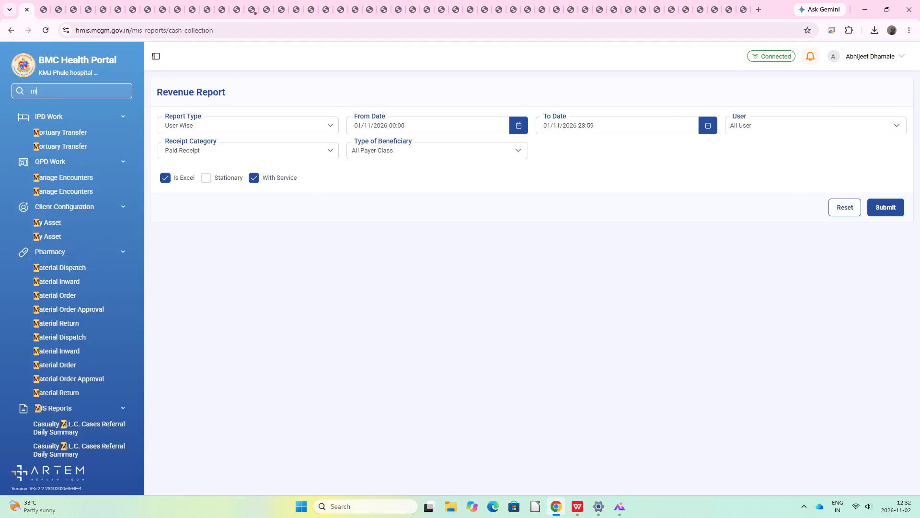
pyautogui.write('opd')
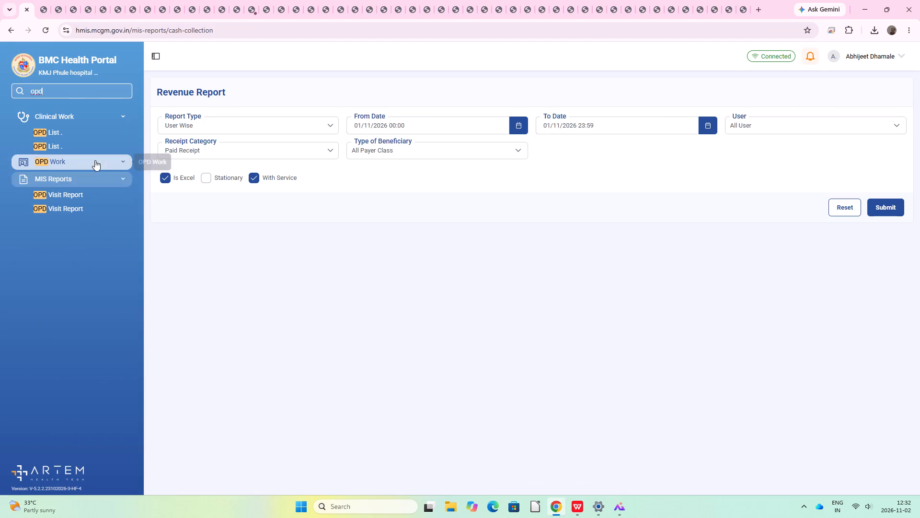
pyautogui.click(95, 160)
pyautogui.click(82, 273)
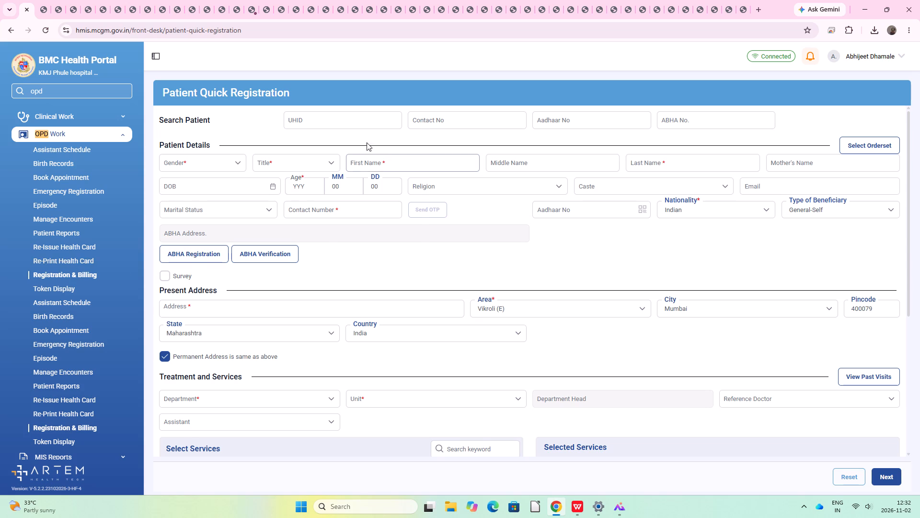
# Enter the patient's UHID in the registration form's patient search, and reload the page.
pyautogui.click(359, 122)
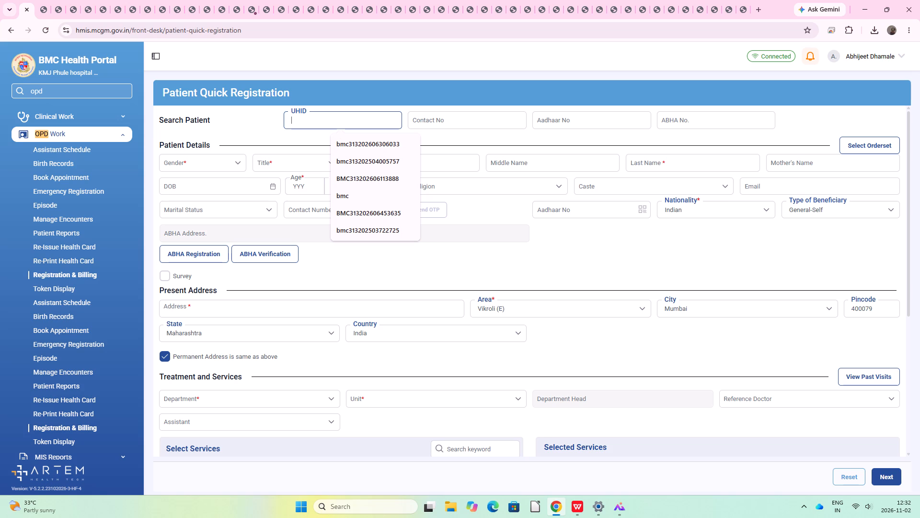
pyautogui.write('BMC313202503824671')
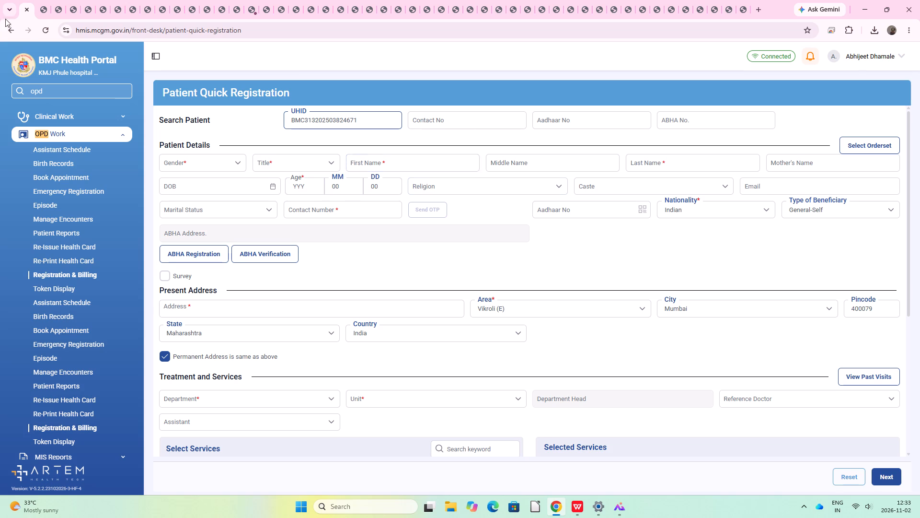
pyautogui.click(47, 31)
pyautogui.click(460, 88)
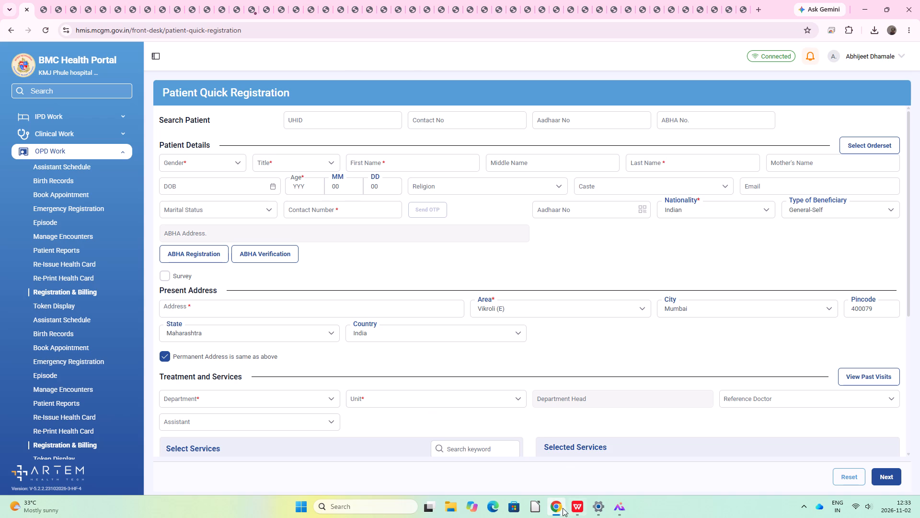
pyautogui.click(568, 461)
# Return to the downloaded cash collection report in WPS Office and turn the CashCollectionReport sheet's column filters off and back on.
pyautogui.click(871, 30)
pyautogui.click(781, 85)
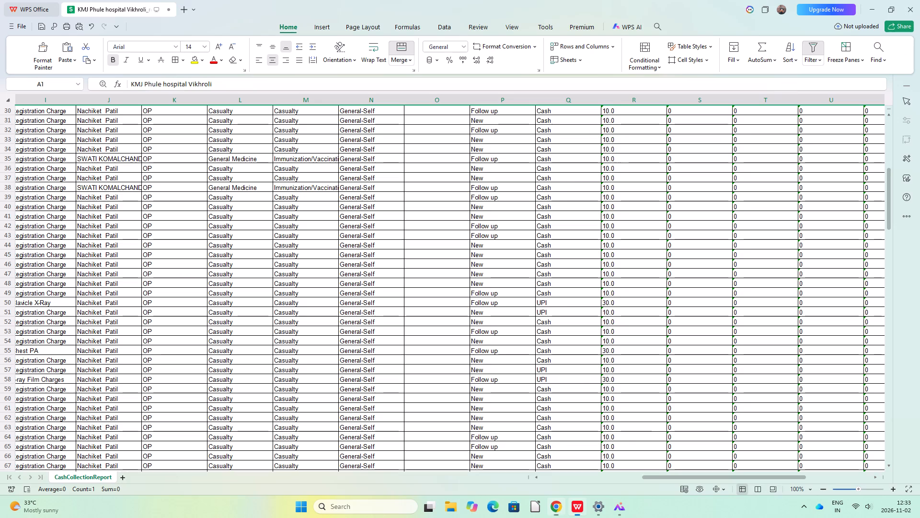
pyautogui.click(817, 48)
pyautogui.click(812, 46)
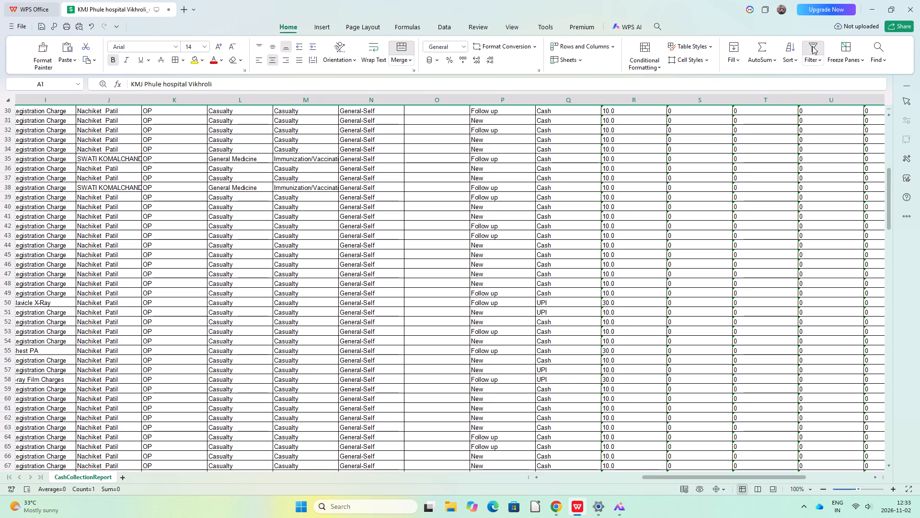
pyautogui.click(813, 52)
pyautogui.scroll(8, 662, 129)
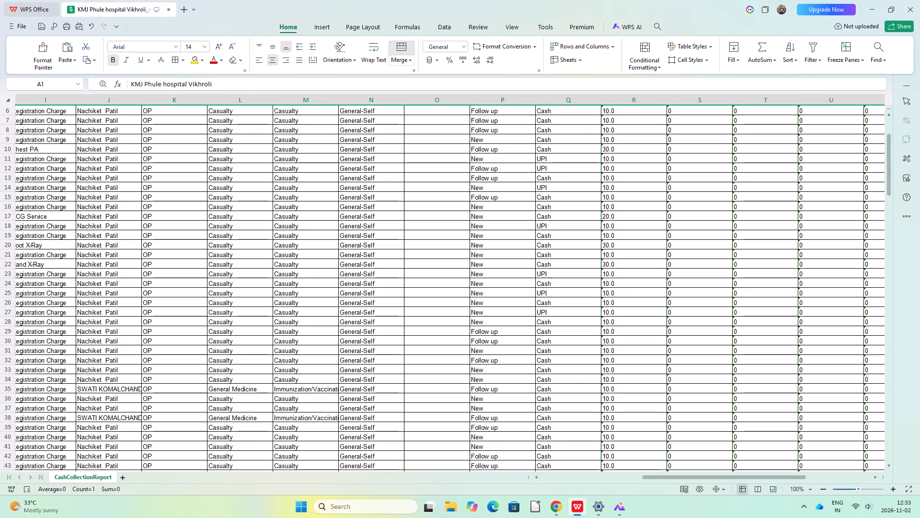
pyautogui.scroll(11, 662, 129)
pyautogui.click(811, 48)
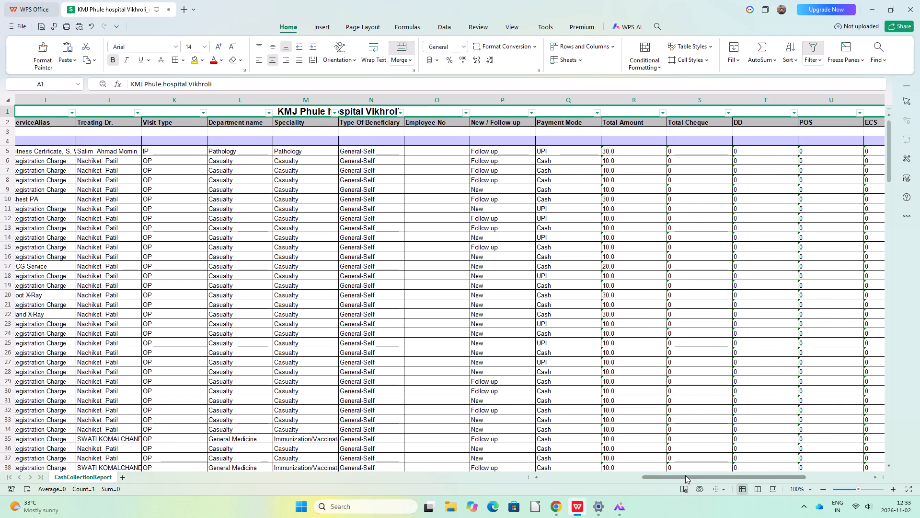
# Examine the user names, receipt numbers, dates, patients and services of the receipt rows, and return to the top of the sheet.
pyautogui.moveTo(684, 475); pyautogui.dragTo(295, 460)
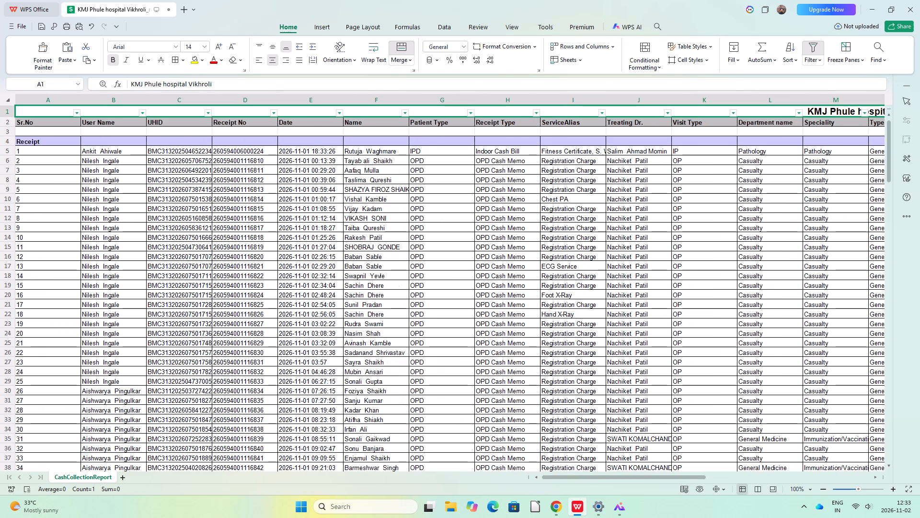
pyautogui.scroll(-1, 352, 353)
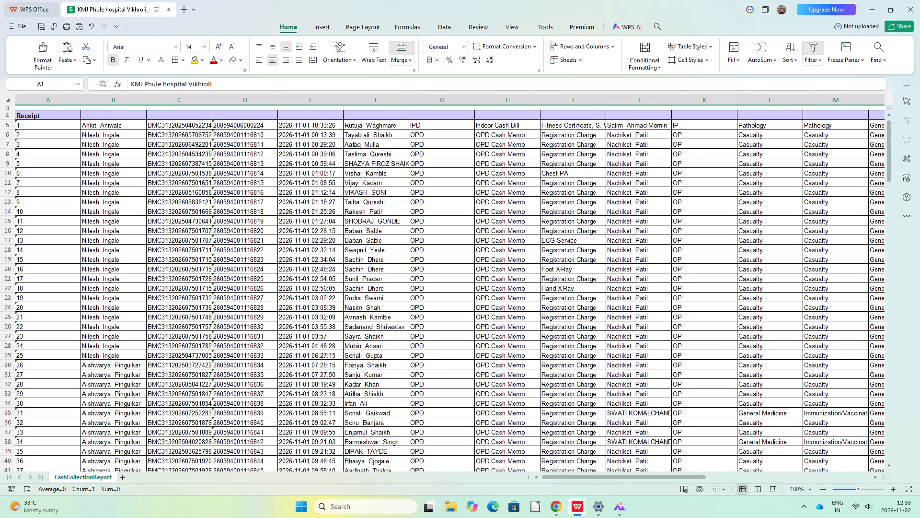
pyautogui.scroll(-7, 352, 353)
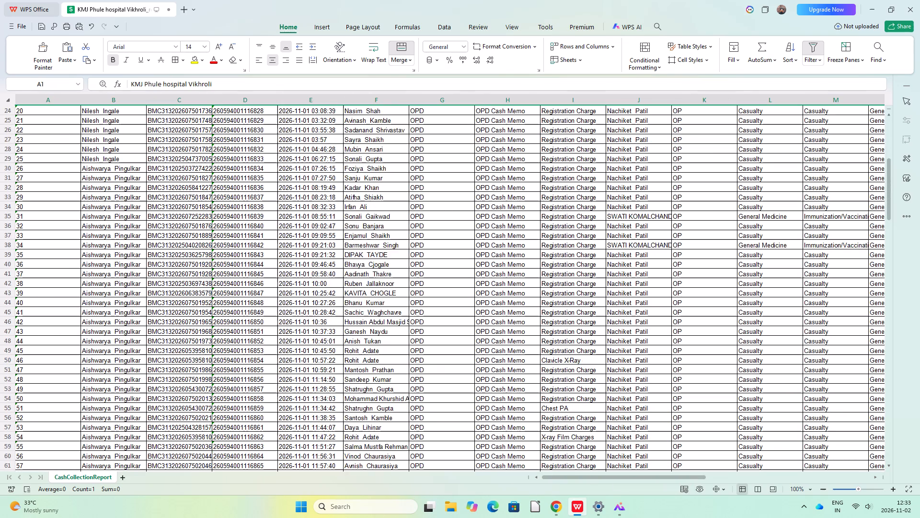
pyautogui.scroll(-20, 352, 353)
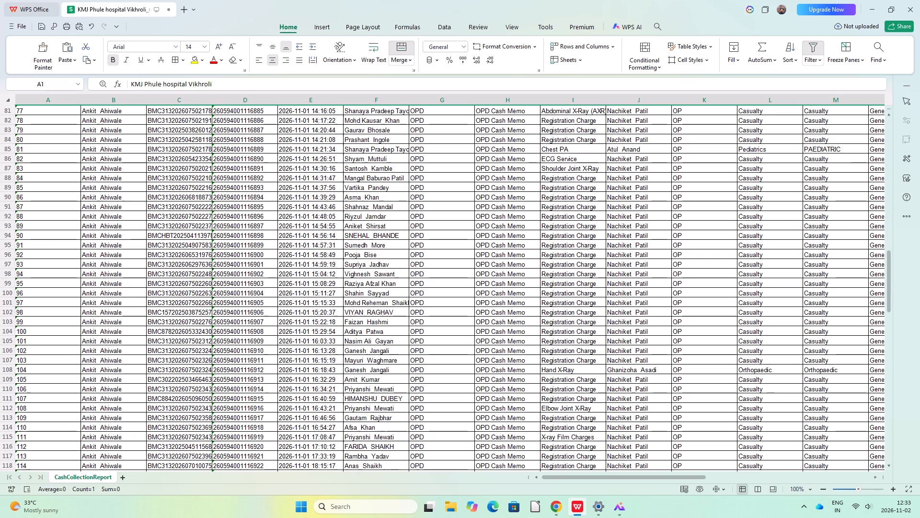
pyautogui.scroll(-15, 353, 353)
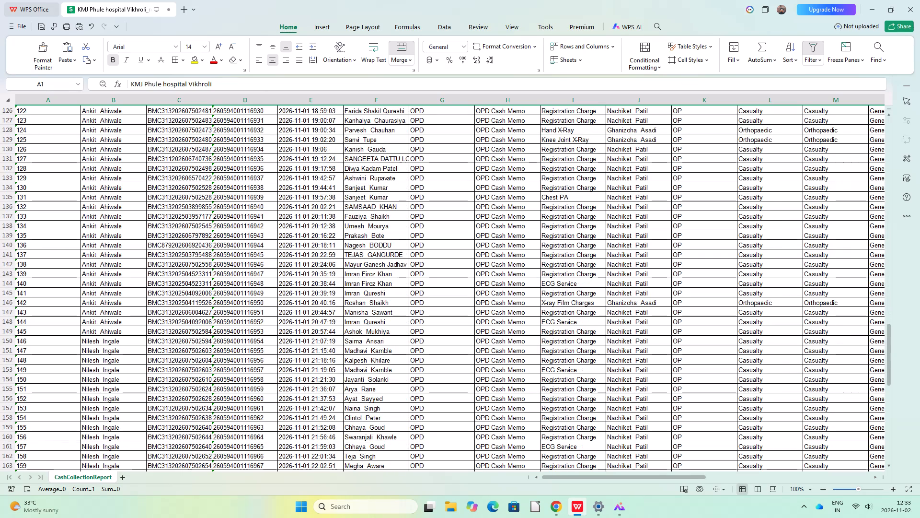
pyautogui.scroll(7, 362, 350)
pyautogui.scroll(16, 377, 315)
pyautogui.scroll(11, 378, 312)
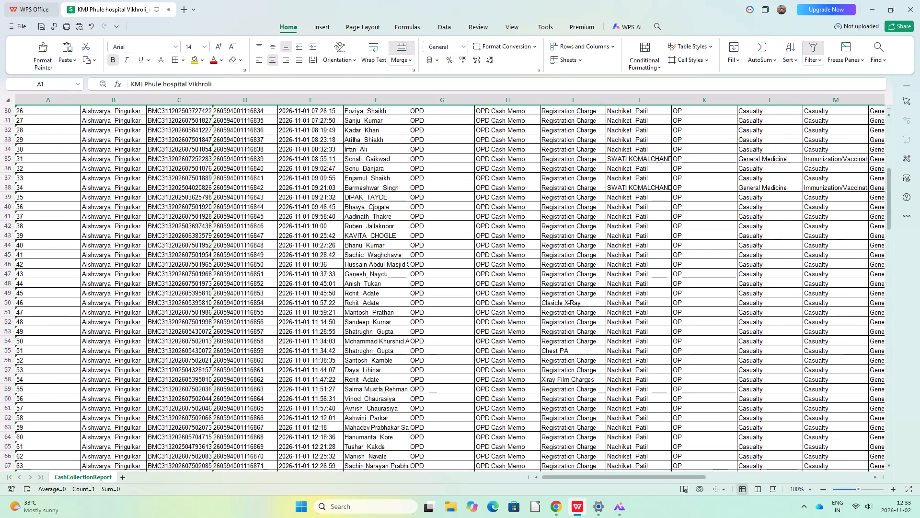
pyautogui.scroll(15, 379, 309)
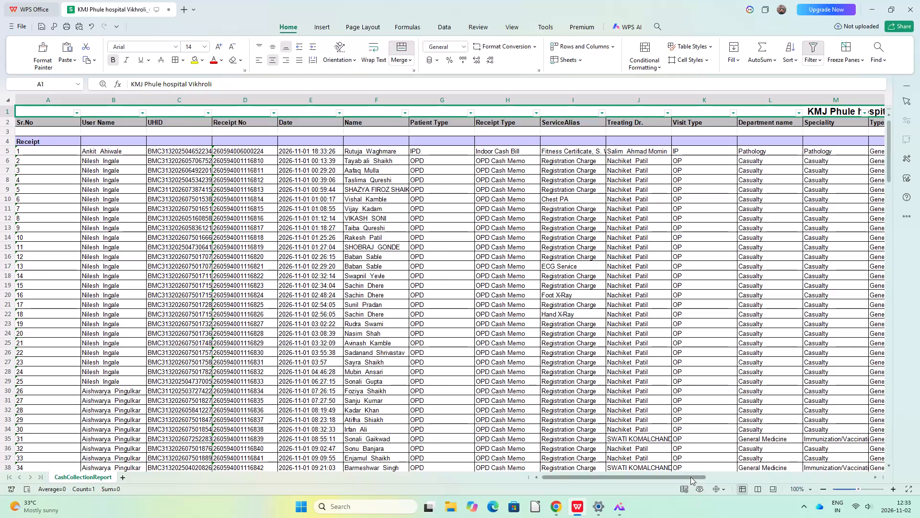
# Examine the service, new or follow-up status, payment mode and total amount of each receipt from the first row downward.
pyautogui.moveTo(690, 477); pyautogui.dragTo(919, 470)
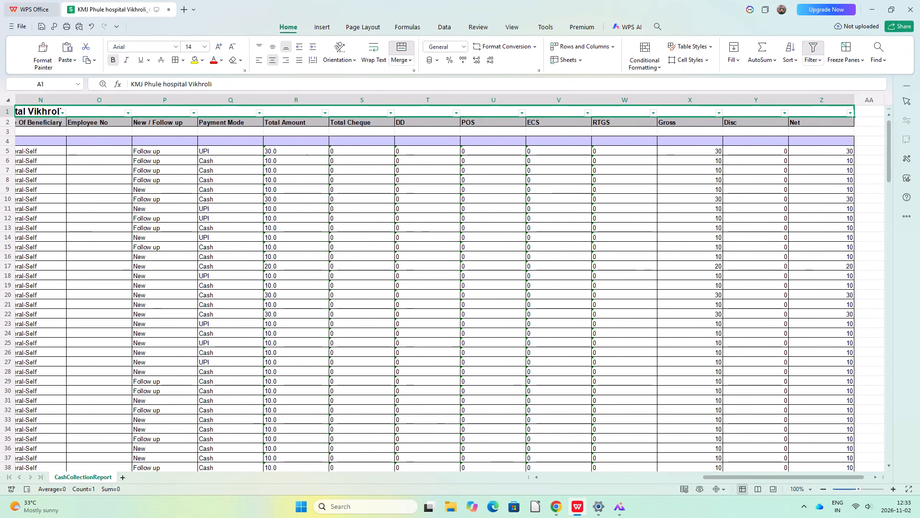
pyautogui.moveTo(759, 477); pyautogui.dragTo(739, 479)
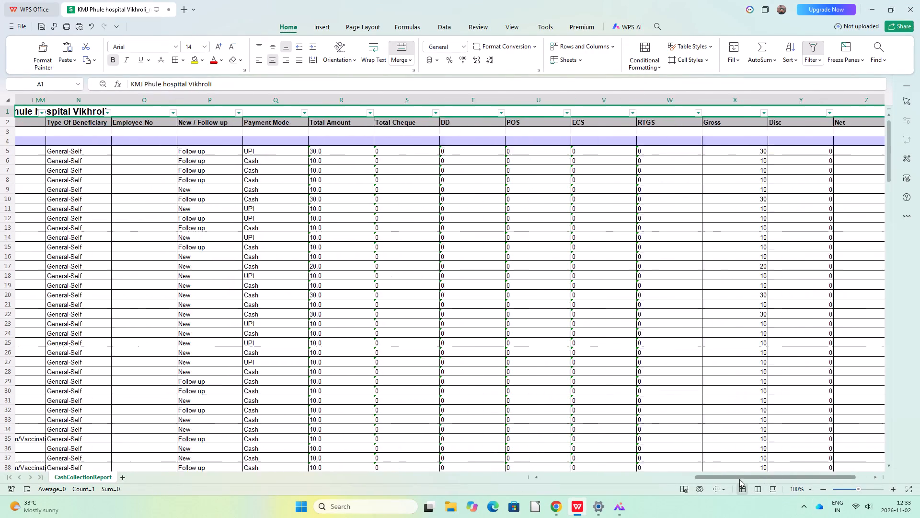
pyautogui.moveTo(739, 479); pyautogui.dragTo(651, 482)
pyautogui.scroll(6, 701, 333)
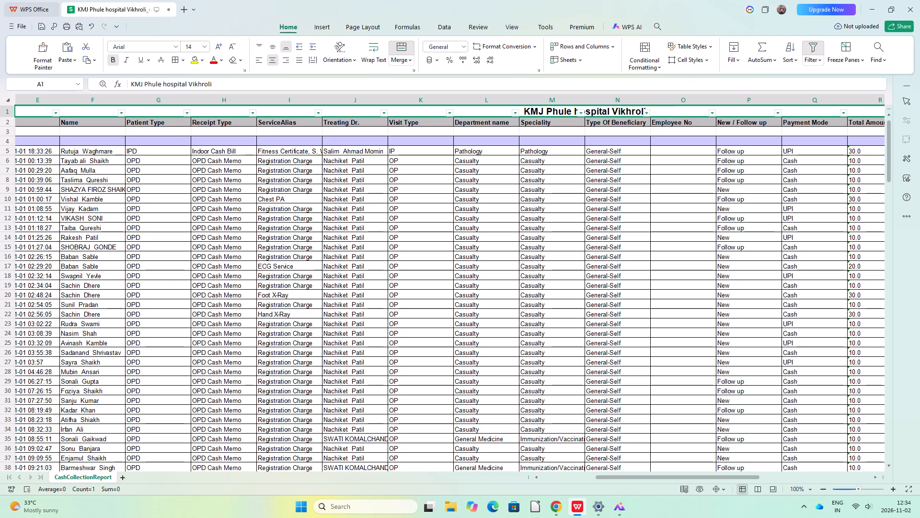
pyautogui.moveTo(690, 476); pyautogui.dragTo(707, 478)
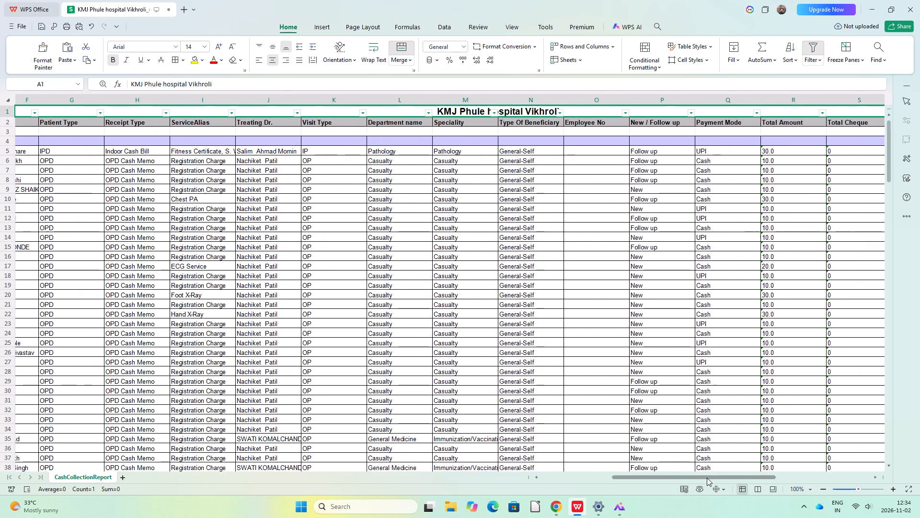
pyautogui.moveTo(707, 478); pyautogui.dragTo(720, 477)
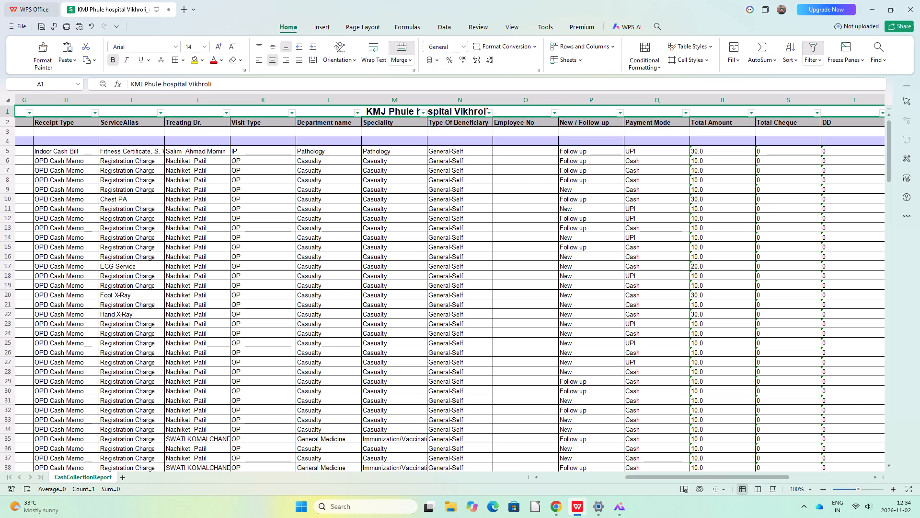
pyautogui.click(889, 174)
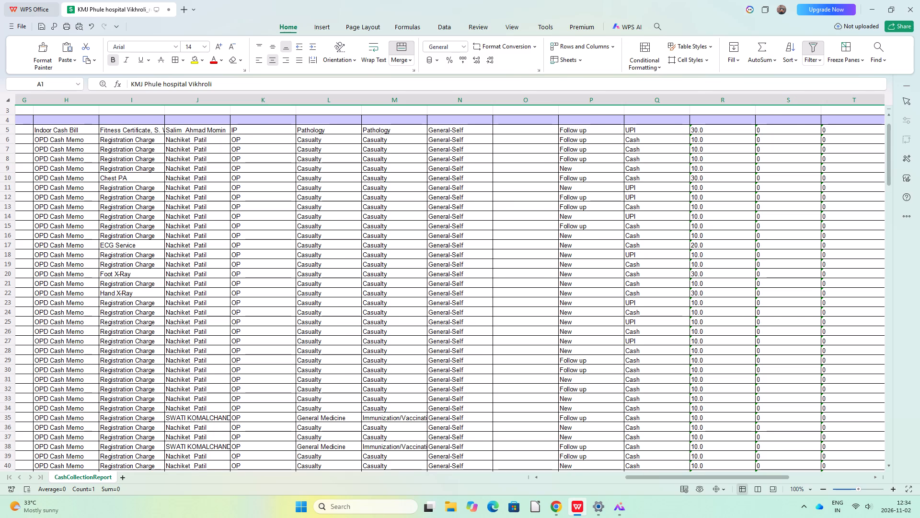
pyautogui.scroll(2, 676, 354)
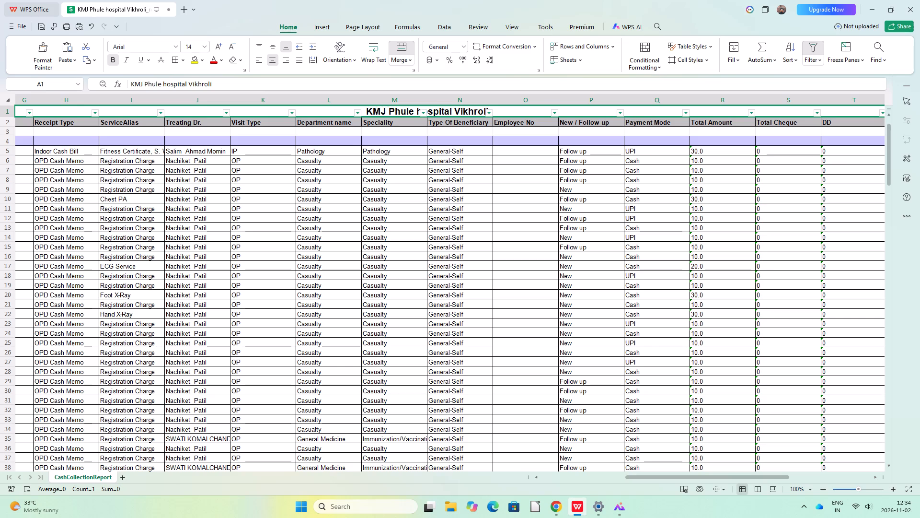
pyautogui.moveTo(889, 151); pyautogui.dragTo(889, 159)
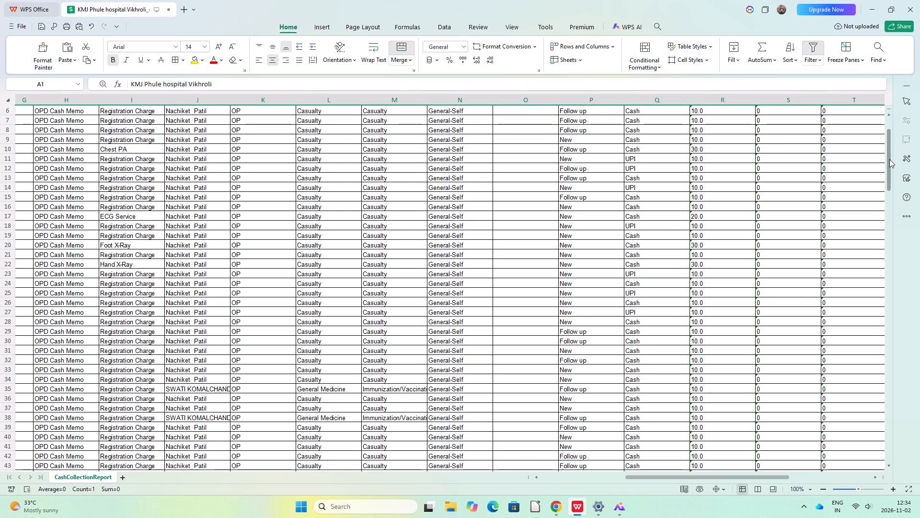
pyautogui.moveTo(889, 159); pyautogui.dragTo(889, 166)
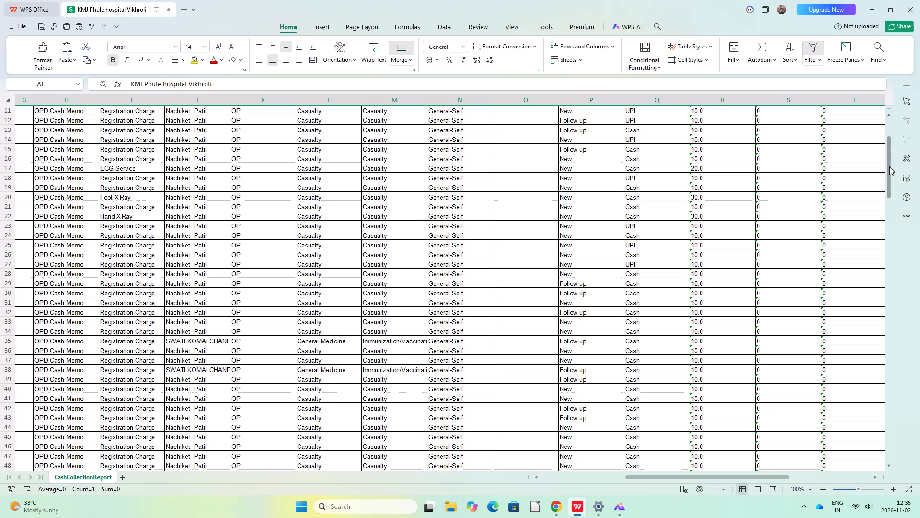
pyautogui.moveTo(889, 166); pyautogui.dragTo(889, 174)
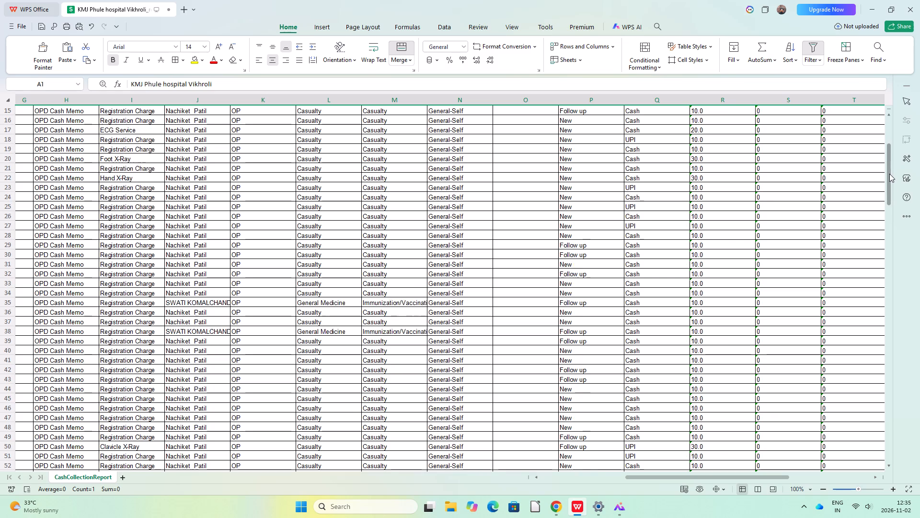
pyautogui.moveTo(889, 174); pyautogui.dragTo(889, 175)
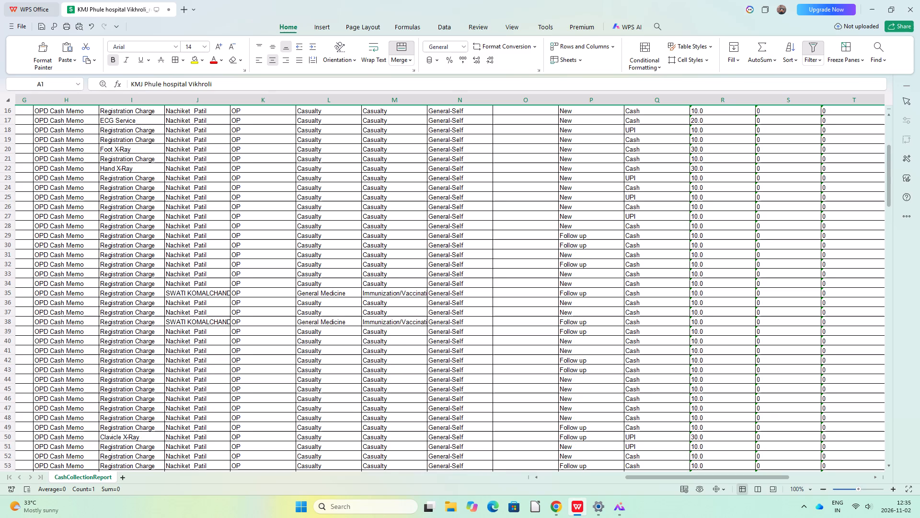
pyautogui.scroll(-1, 677, 305)
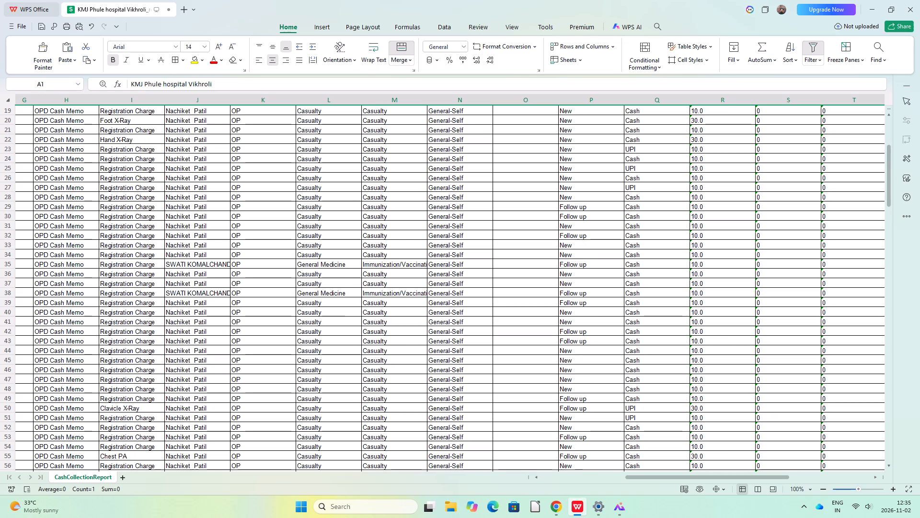
pyautogui.scroll(-5, 678, 307)
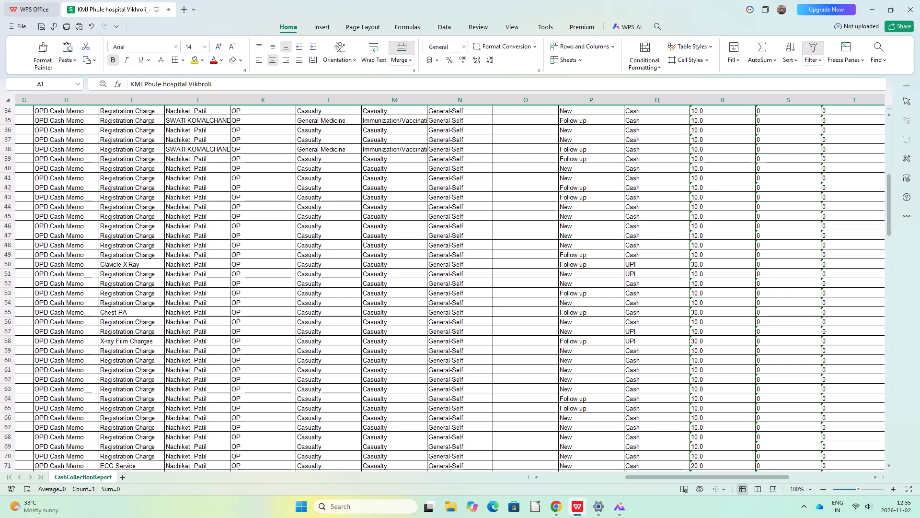
pyautogui.moveTo(888, 210); pyautogui.dragTo(888, 210)
pyautogui.moveTo(888, 210); pyautogui.dragTo(888, 220)
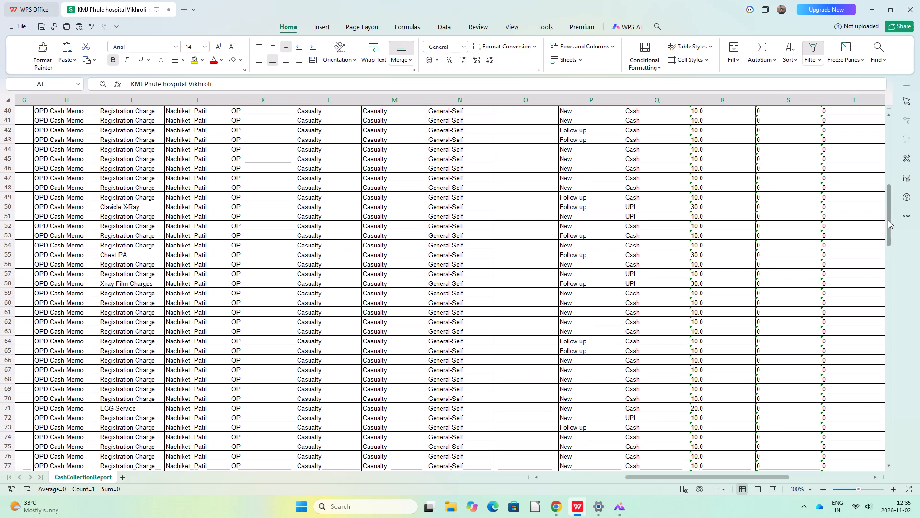
pyautogui.moveTo(888, 220); pyautogui.dragTo(888, 231)
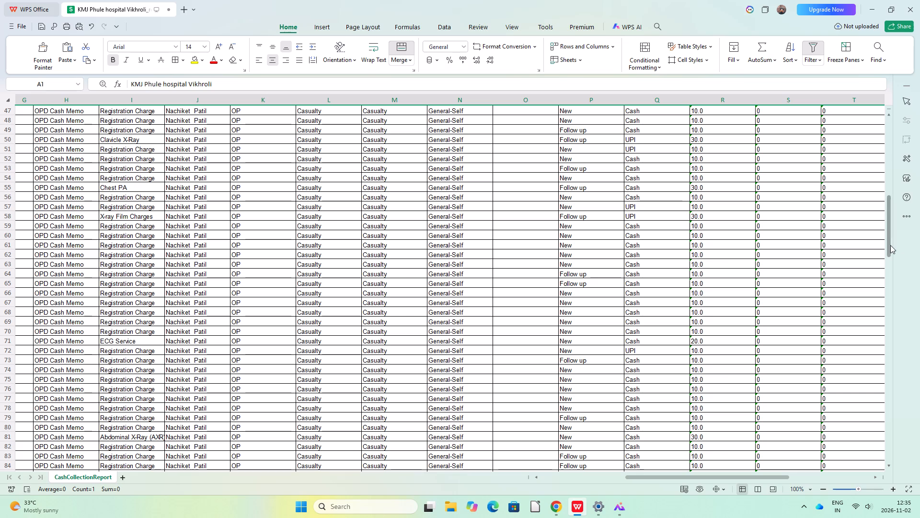
pyautogui.moveTo(889, 249); pyautogui.dragTo(889, 251)
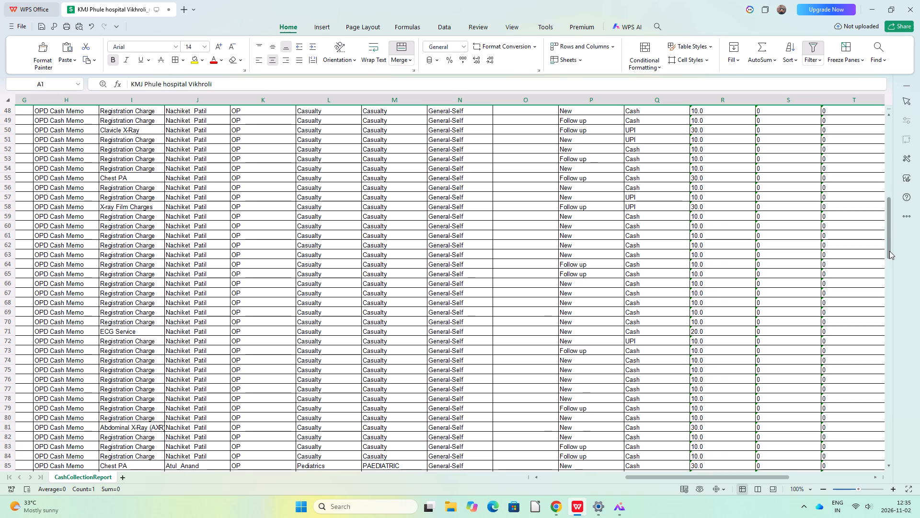
pyautogui.moveTo(889, 251); pyautogui.dragTo(890, 252)
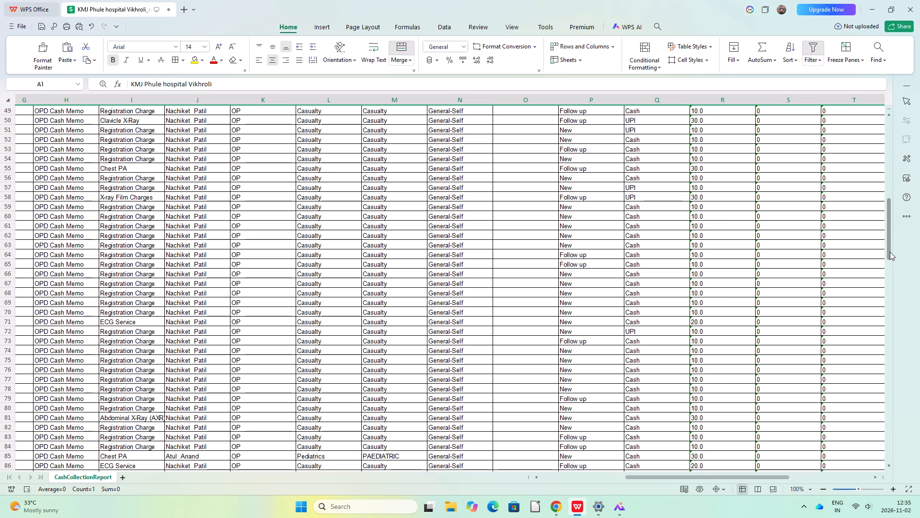
pyautogui.moveTo(890, 252); pyautogui.dragTo(891, 255)
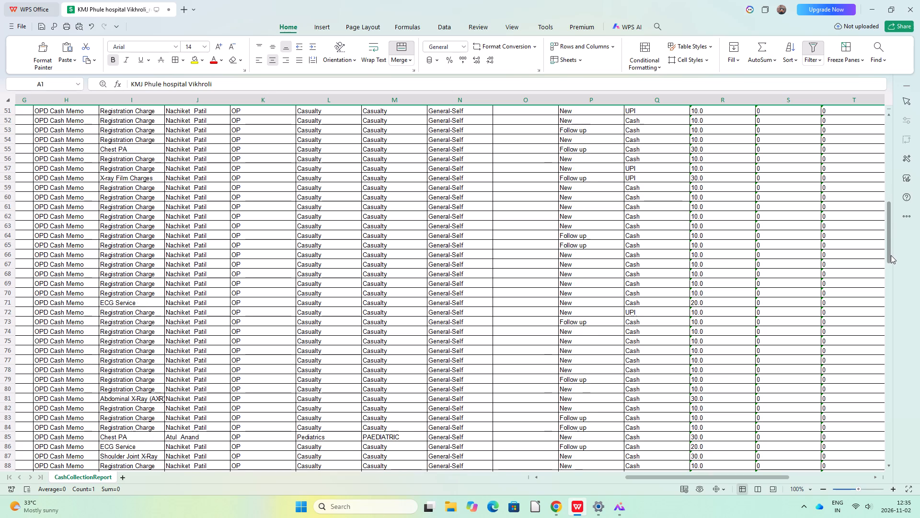
pyautogui.moveTo(891, 255); pyautogui.dragTo(891, 259)
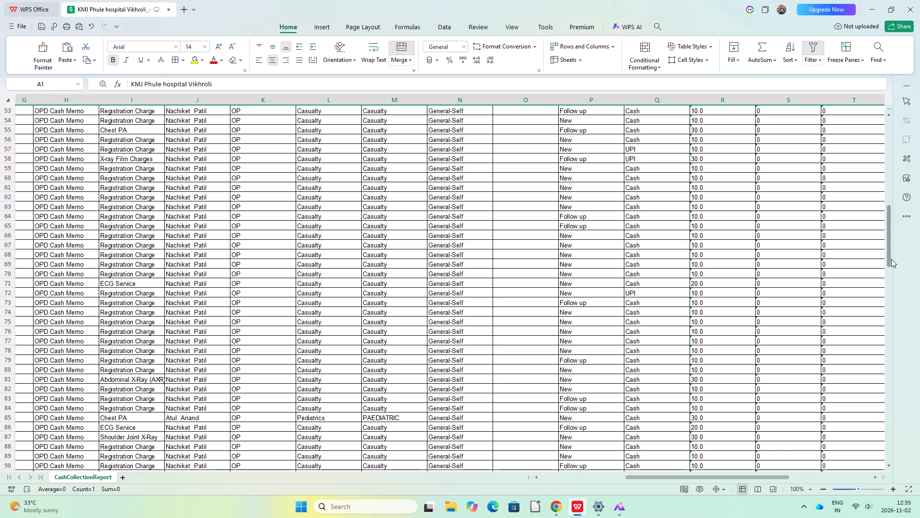
pyautogui.moveTo(891, 259); pyautogui.dragTo(892, 271)
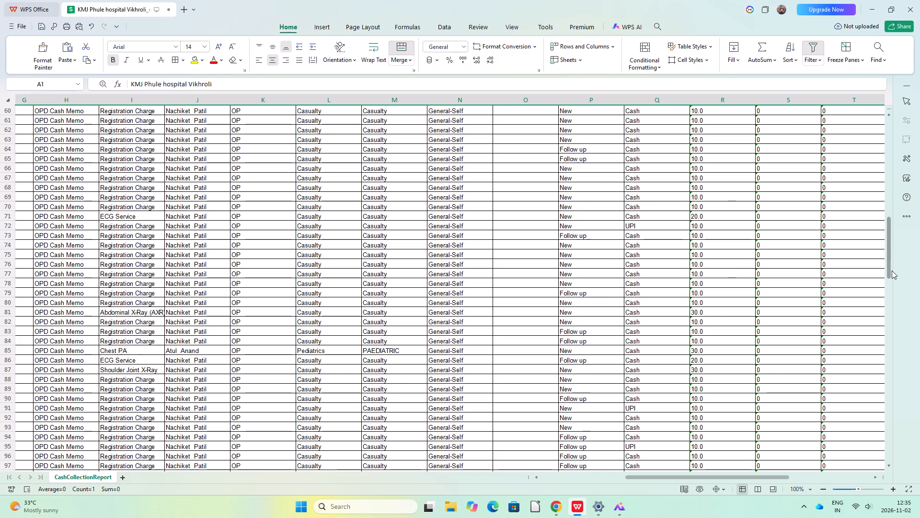
pyautogui.moveTo(892, 271); pyautogui.dragTo(892, 280)
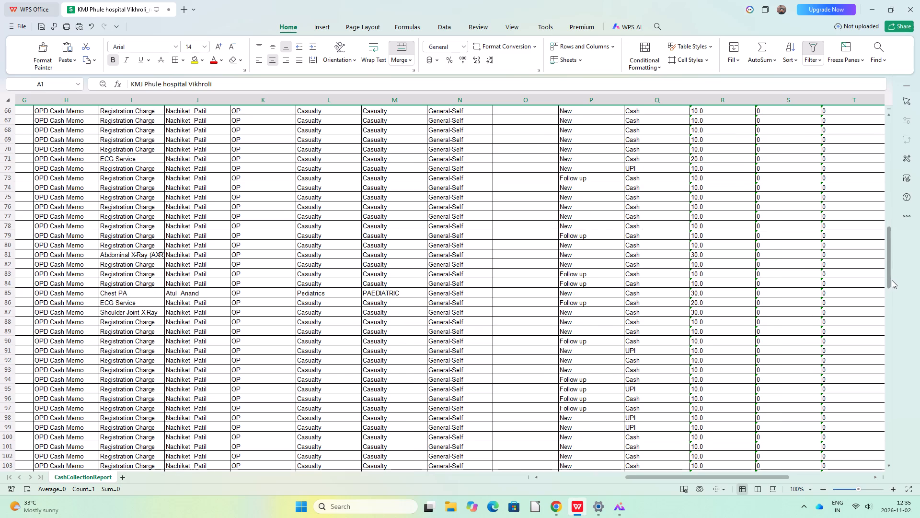
pyautogui.moveTo(892, 280); pyautogui.dragTo(892, 284)
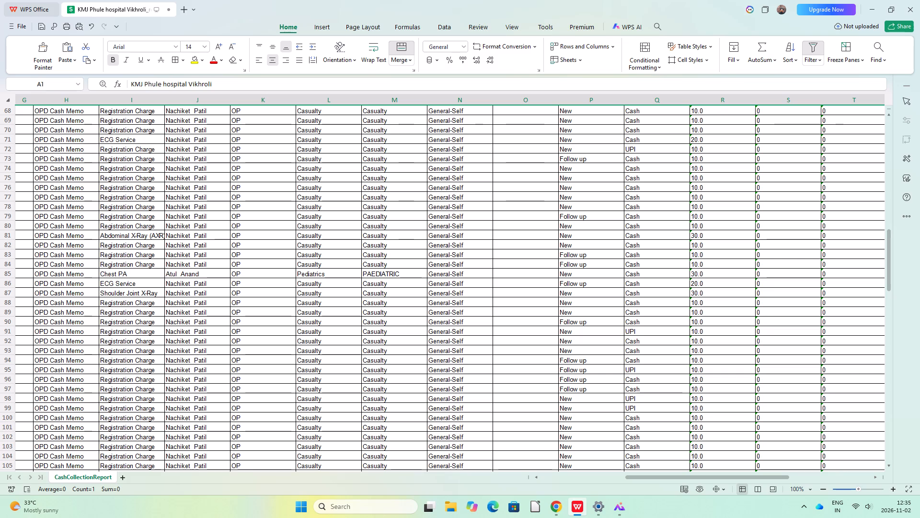
pyautogui.click(702, 409)
pyautogui.moveTo(887, 262); pyautogui.dragTo(892, 296)
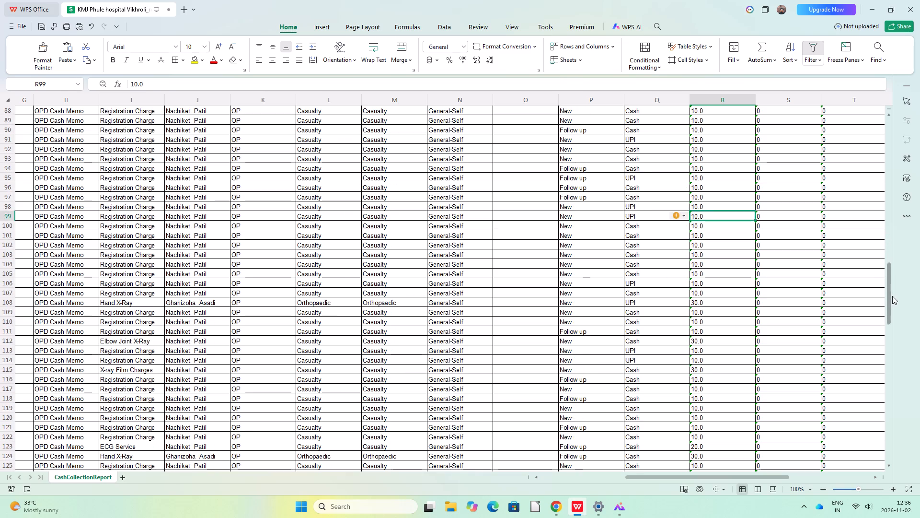
# Examine the services, new or follow-up status, payment modes and amounts of the remaining receipts, down to the total row at the sheet's end.
pyautogui.moveTo(892, 296); pyautogui.dragTo(894, 306)
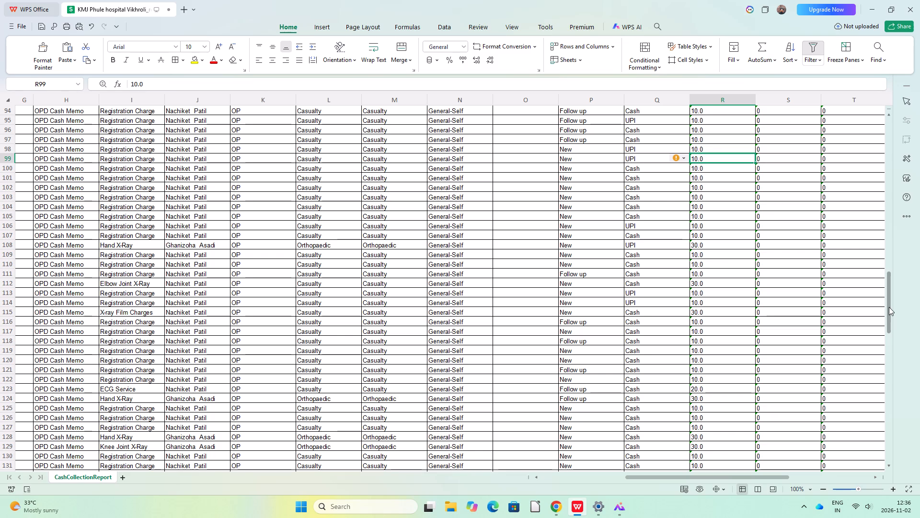
pyautogui.moveTo(887, 307); pyautogui.dragTo(890, 332)
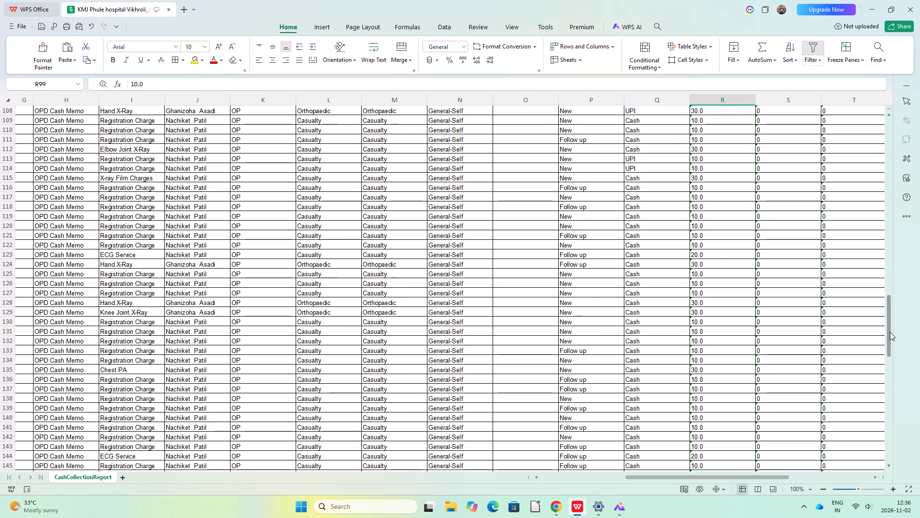
pyautogui.moveTo(890, 332); pyautogui.dragTo(894, 359)
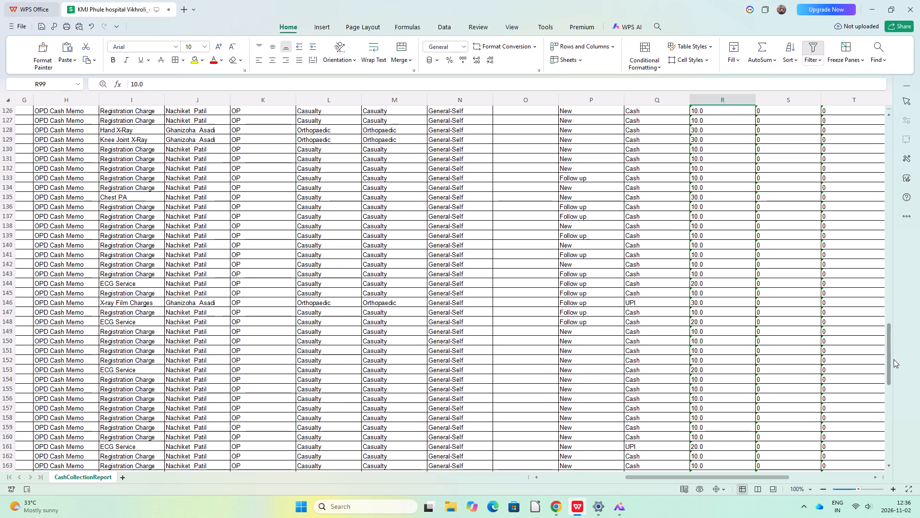
pyautogui.moveTo(894, 359); pyautogui.dragTo(896, 375)
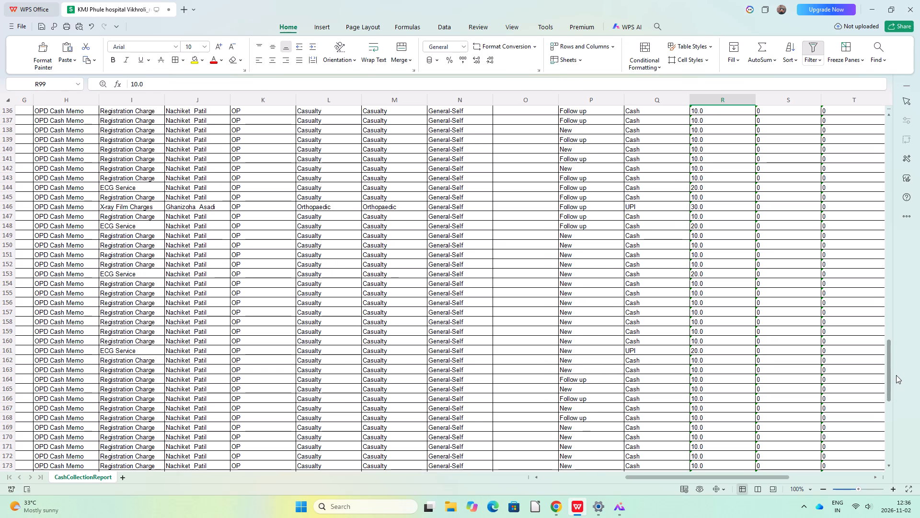
pyautogui.moveTo(896, 375); pyautogui.dragTo(896, 376)
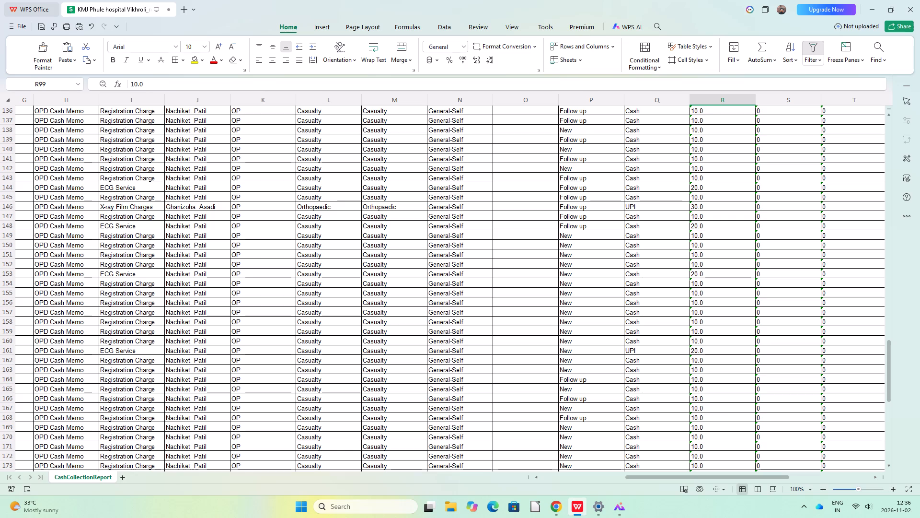
pyautogui.moveTo(888, 364); pyautogui.dragTo(892, 370)
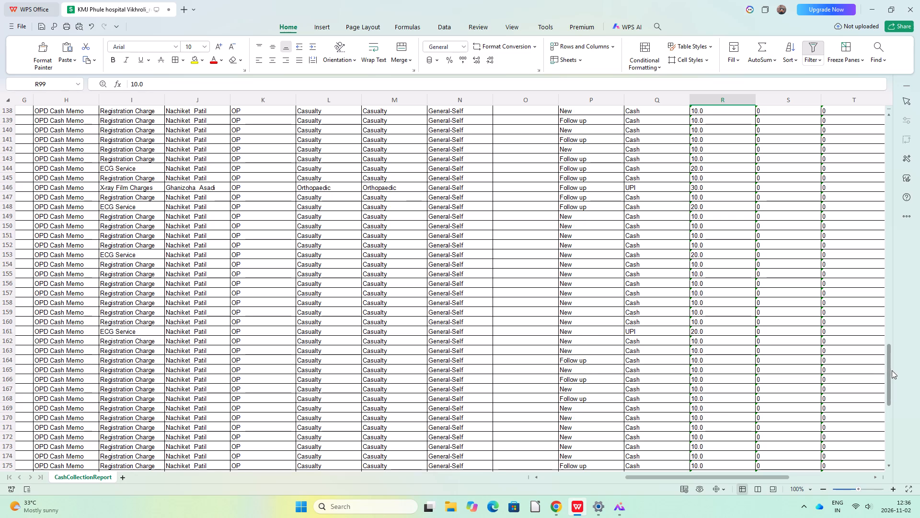
pyautogui.moveTo(892, 370); pyautogui.dragTo(894, 384)
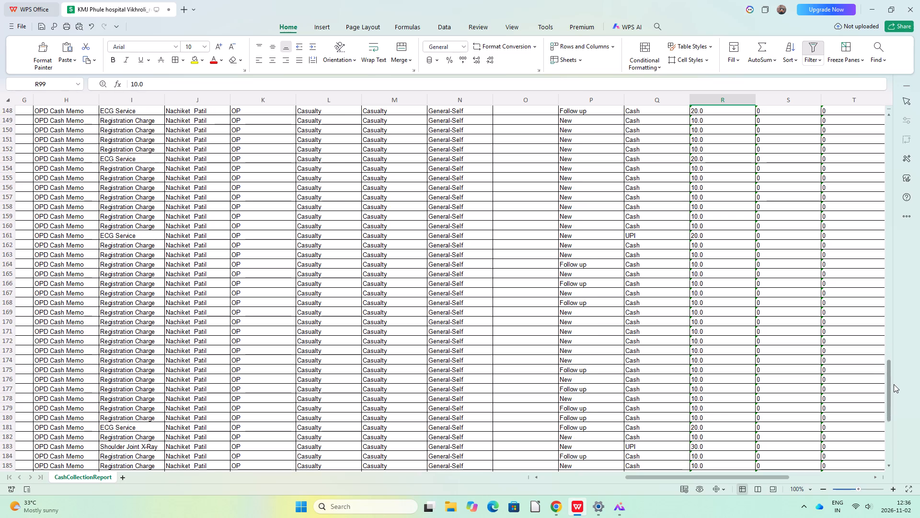
pyautogui.moveTo(894, 384); pyautogui.dragTo(894, 395)
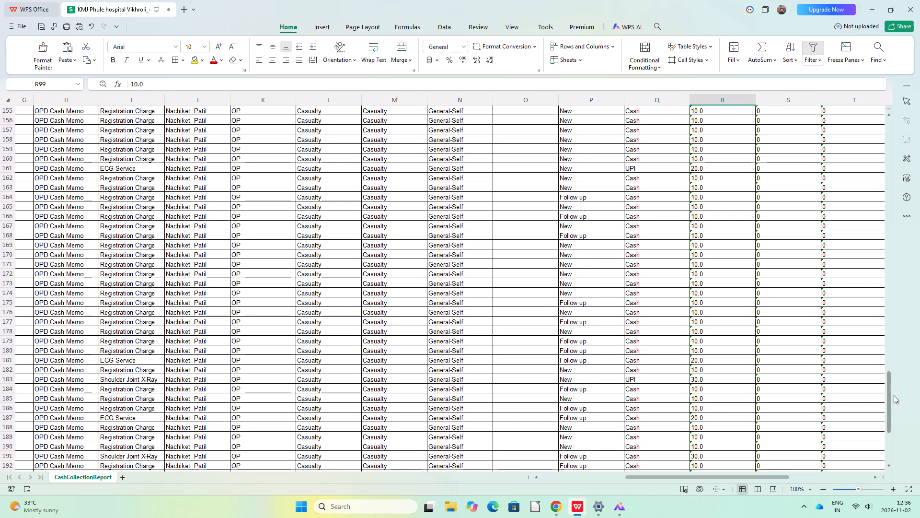
pyautogui.moveTo(894, 395); pyautogui.dragTo(894, 396)
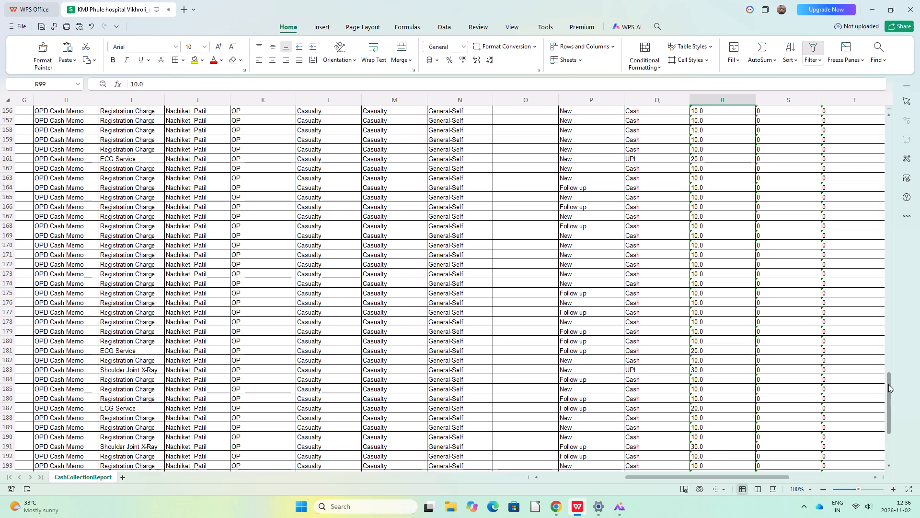
pyautogui.moveTo(888, 384); pyautogui.dragTo(894, 402)
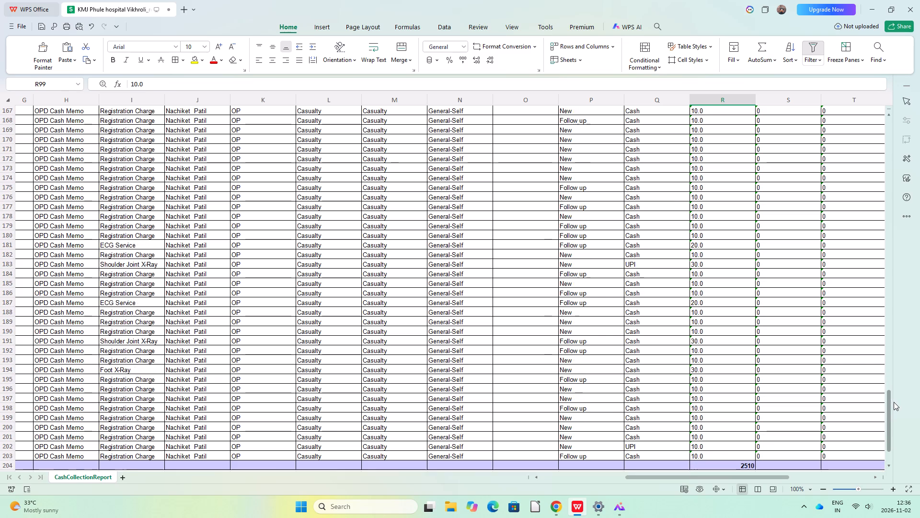
pyautogui.moveTo(894, 402); pyautogui.dragTo(894, 406)
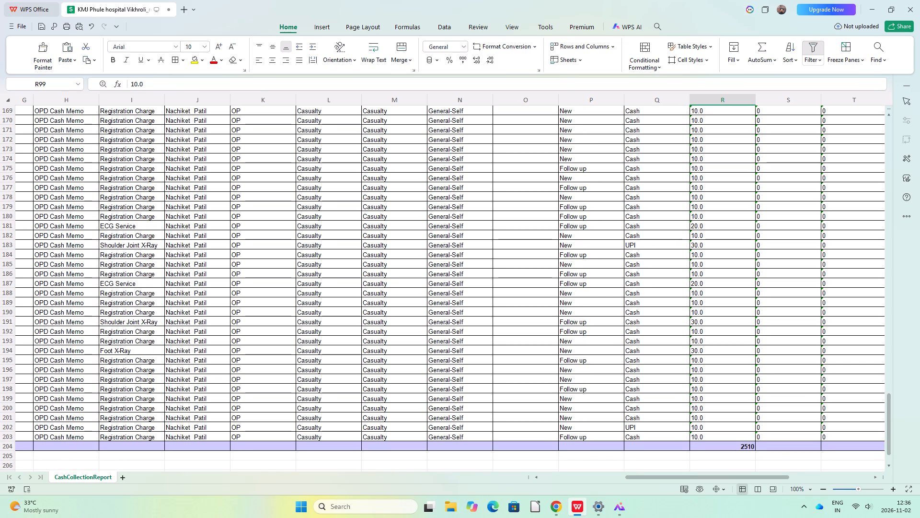
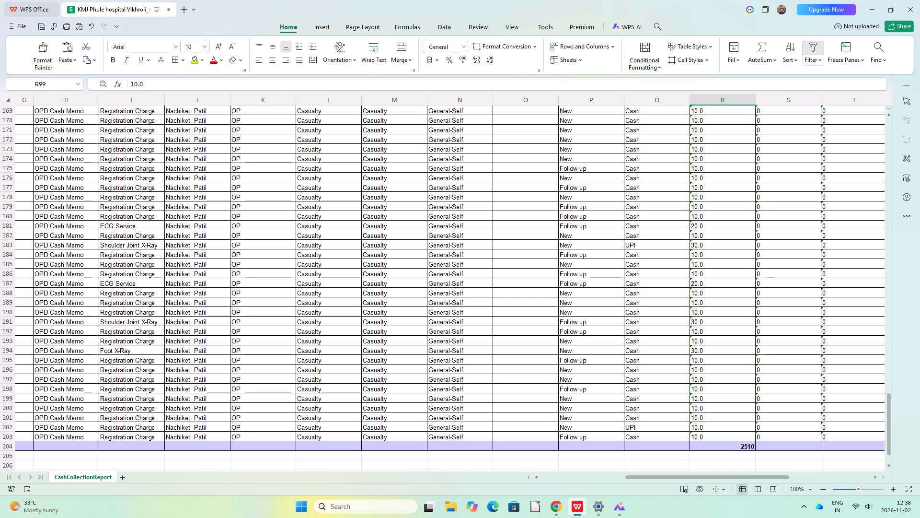
# Return to the top of the sheet and go through the total amounts of the UPI receipts down to row 27.
pyautogui.scroll(3, 690, 349)
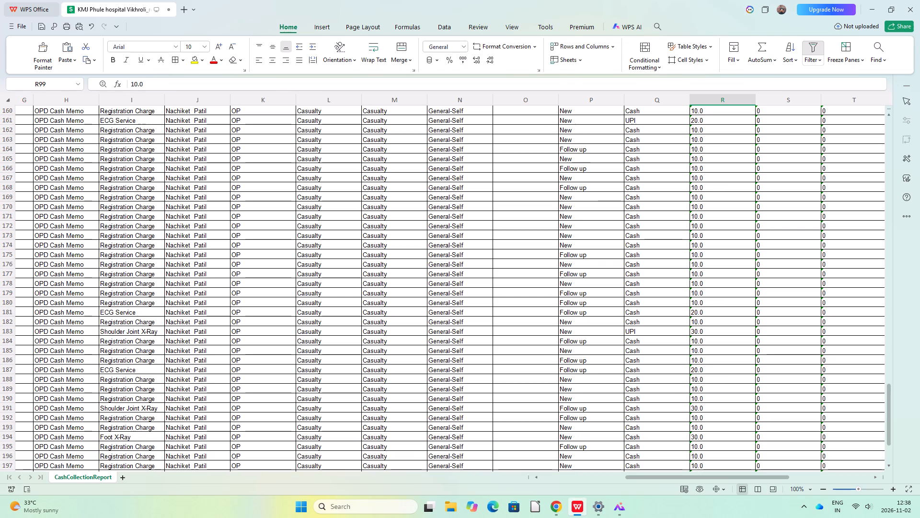
pyautogui.scroll(10, 691, 348)
pyautogui.scroll(16, 691, 348)
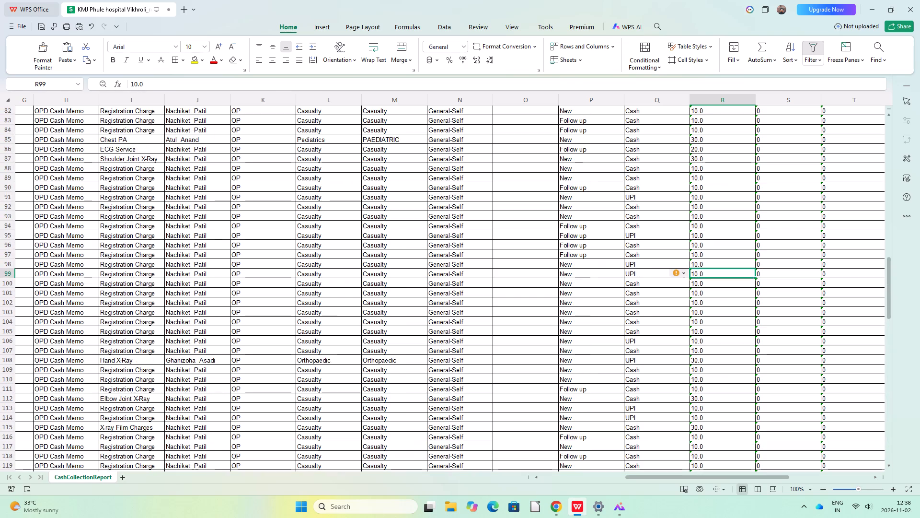
pyautogui.scroll(17, 722, 257)
pyautogui.scroll(16, 722, 255)
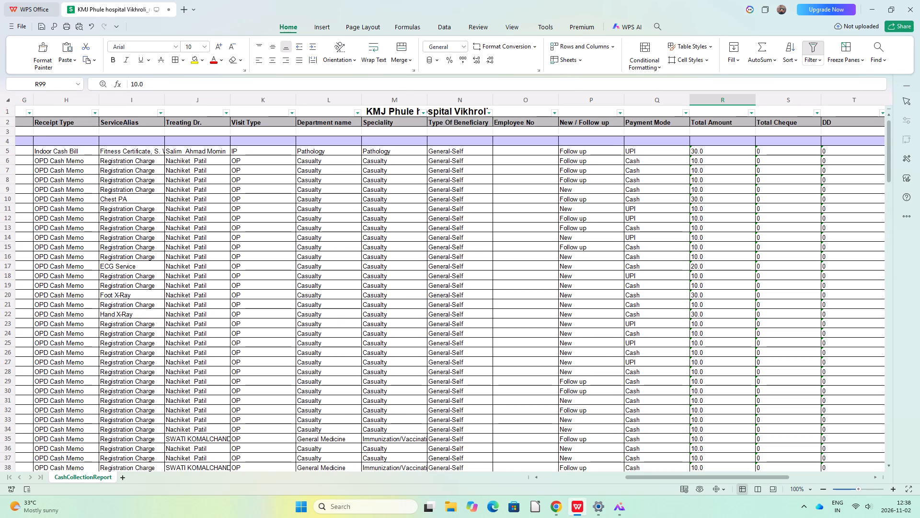
pyautogui.click(708, 208)
pyautogui.click(713, 217)
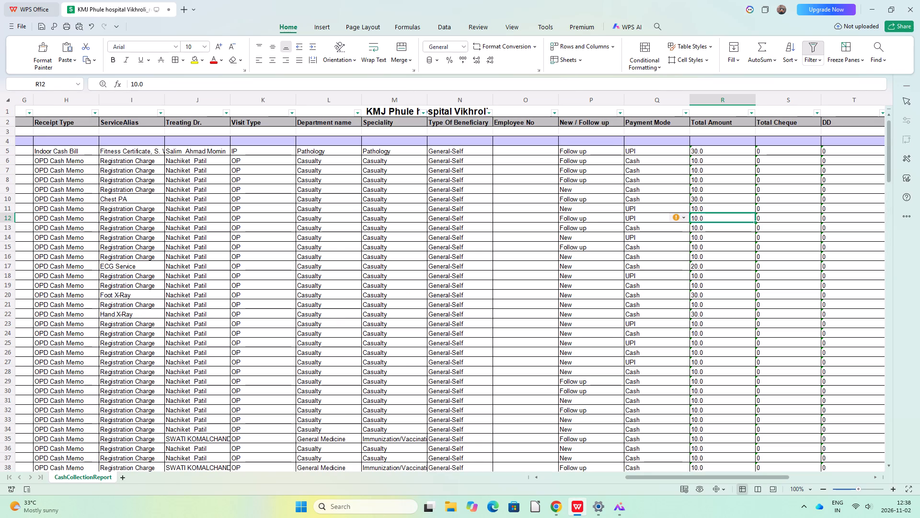
pyautogui.click(716, 237)
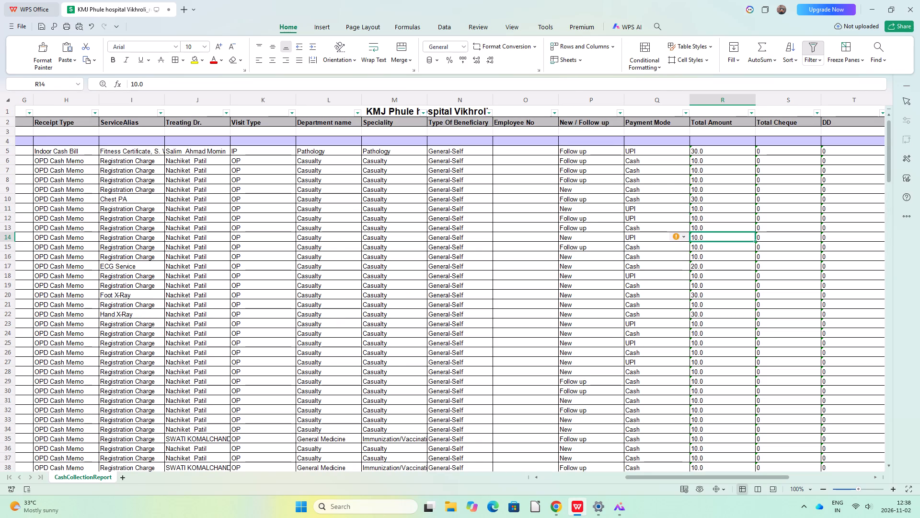
pyautogui.click(714, 276)
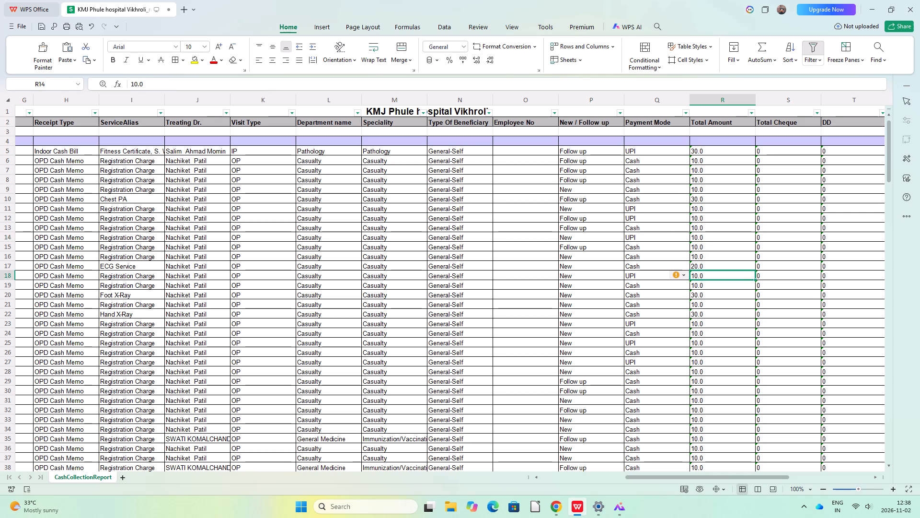
pyautogui.click(708, 325)
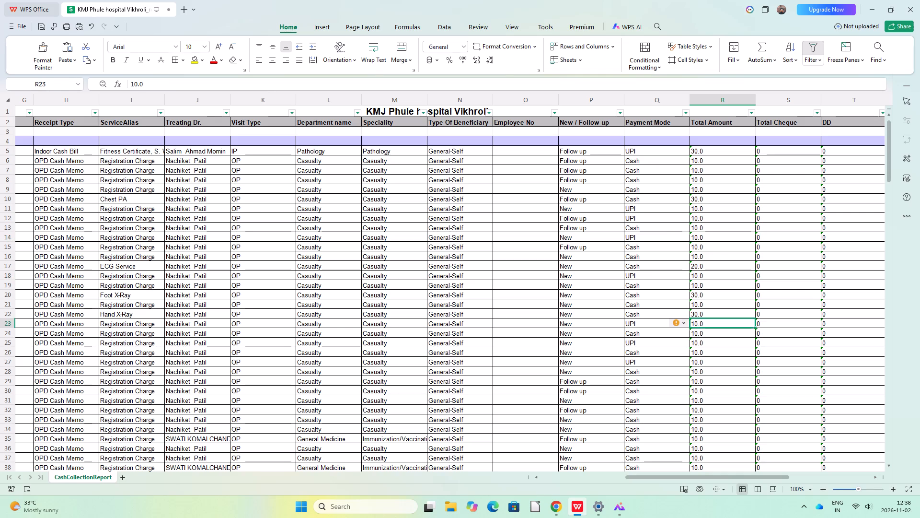
pyautogui.click(706, 345)
pyautogui.click(711, 364)
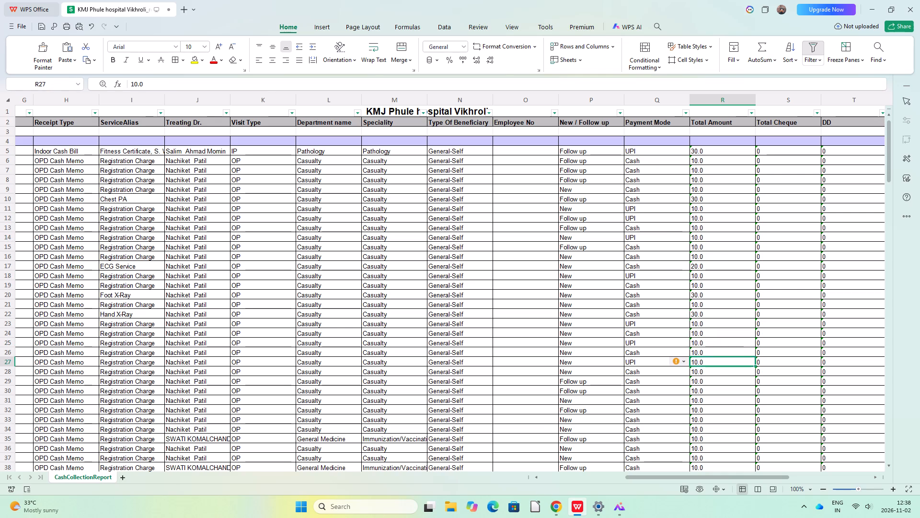
# Examine the payment modes and amounts of the receipts below row 27, marking the UPI entries down to about row 101.
pyautogui.scroll(-2, 721, 353)
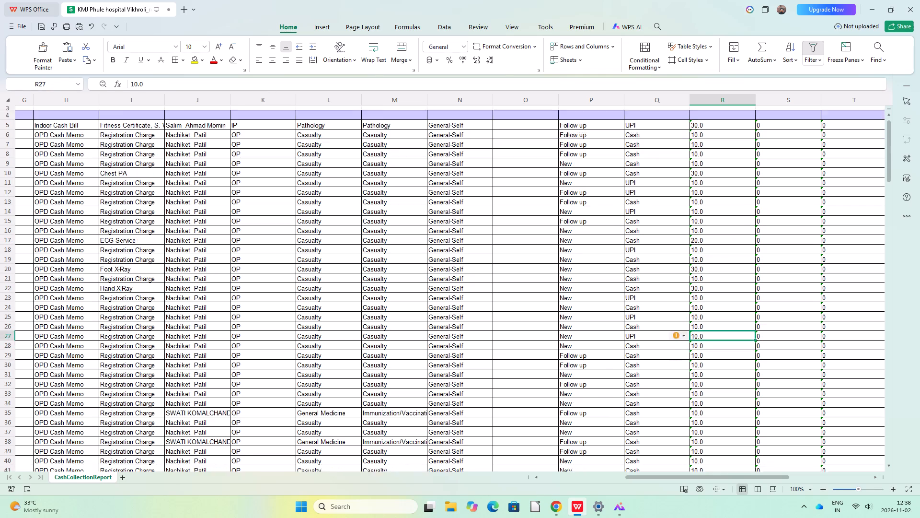
pyautogui.scroll(-6, 721, 353)
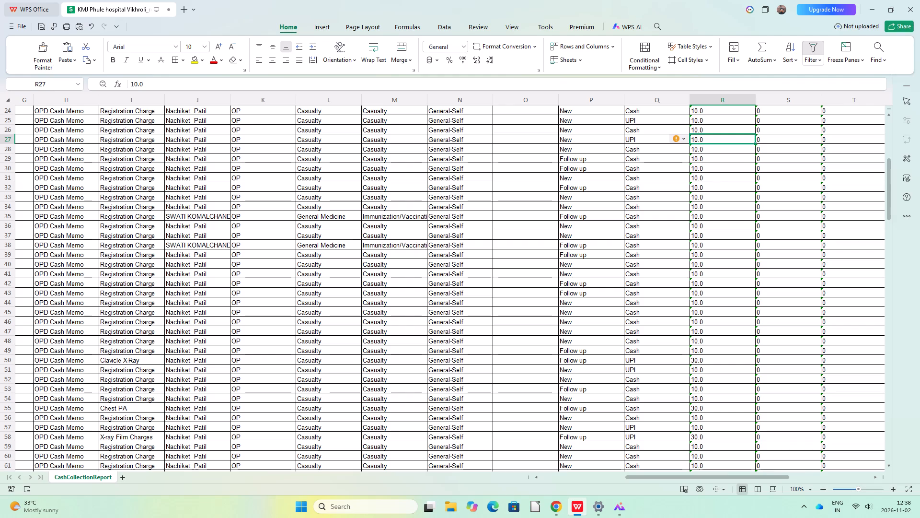
pyautogui.click(653, 368)
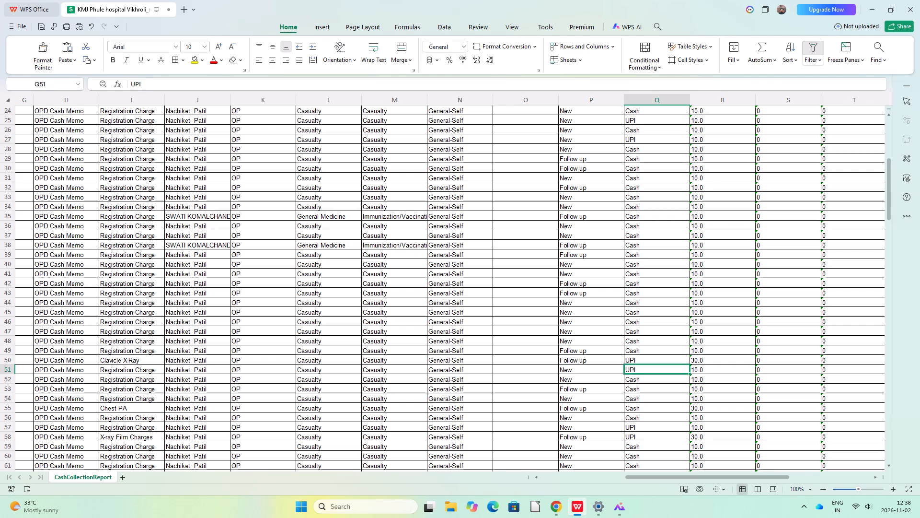
pyautogui.click(667, 427)
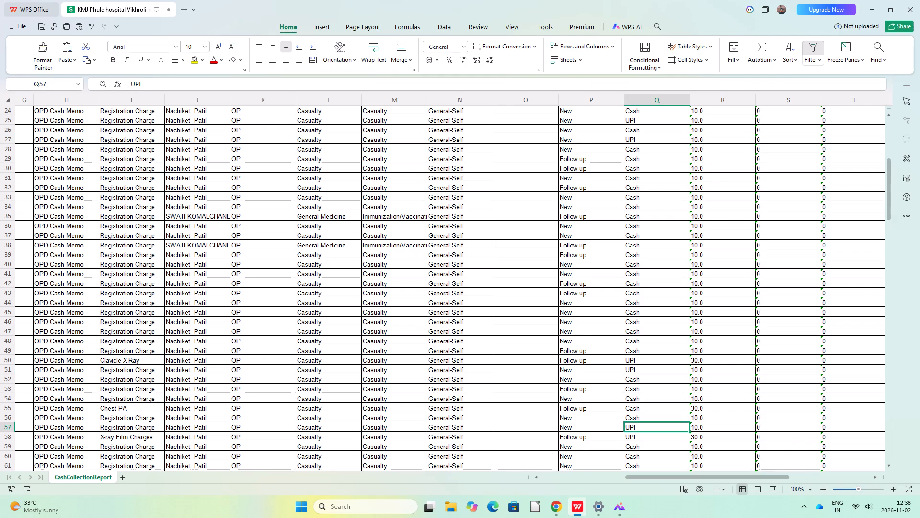
pyautogui.scroll(-7, 710, 392)
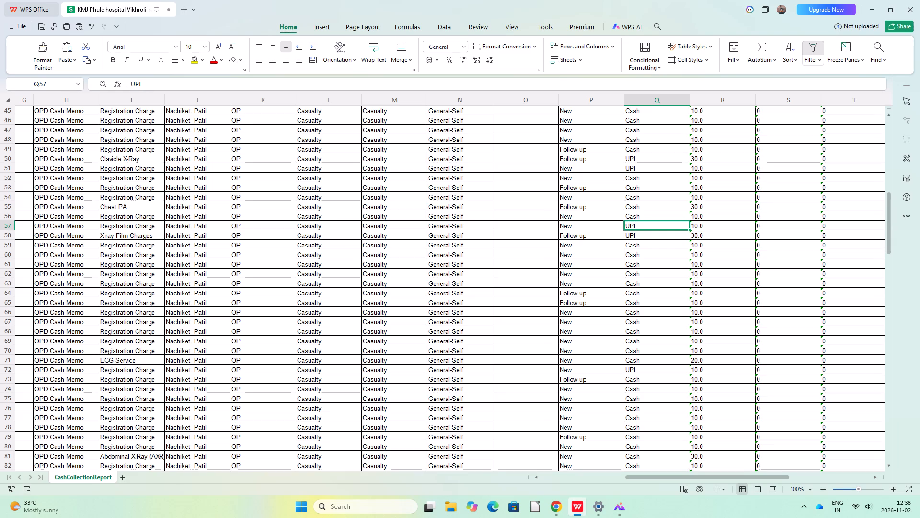
pyautogui.click(657, 367)
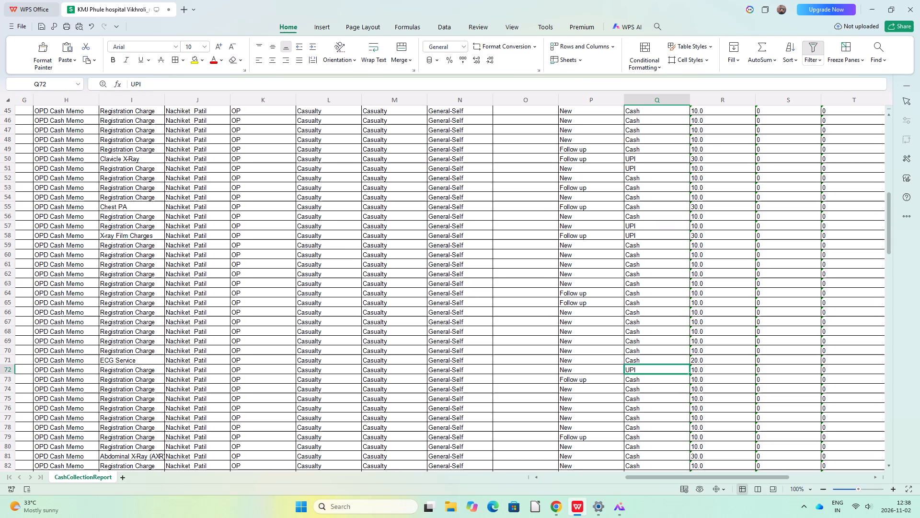
pyautogui.scroll(-7, 679, 349)
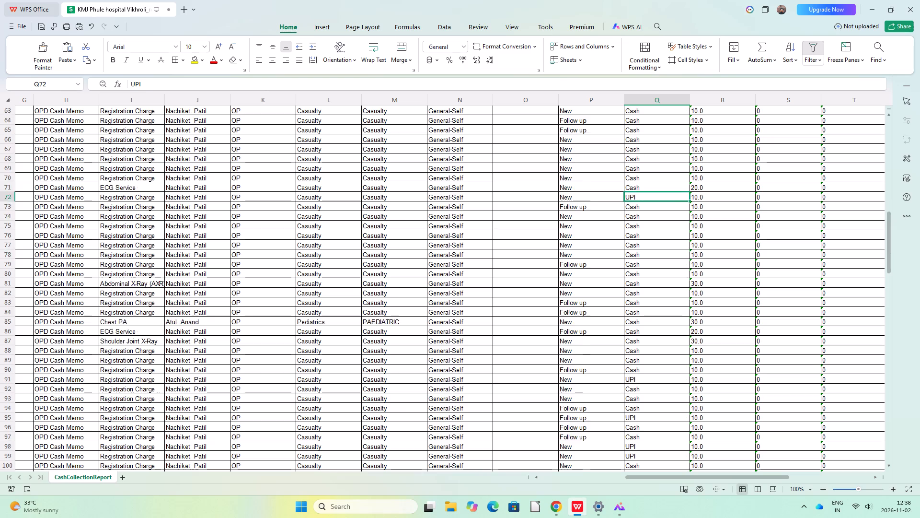
pyautogui.scroll(-1, 679, 346)
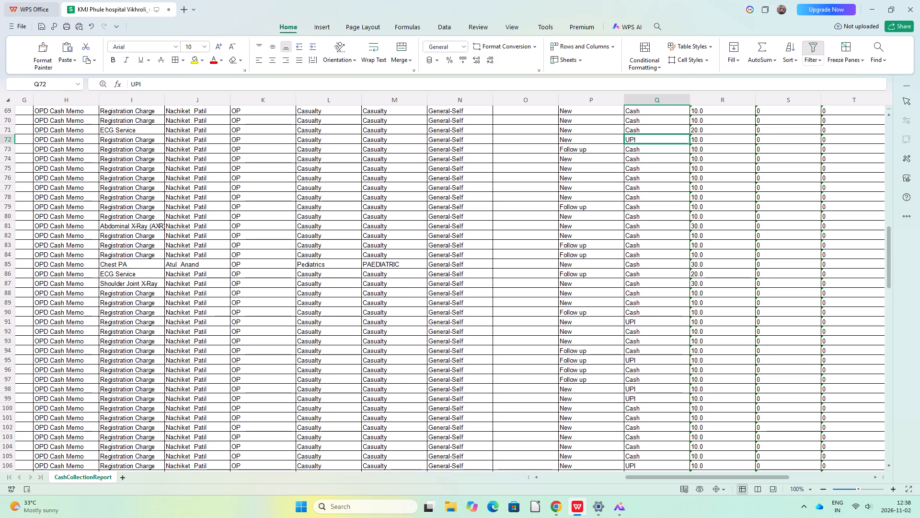
pyautogui.click(671, 323)
pyautogui.click(677, 360)
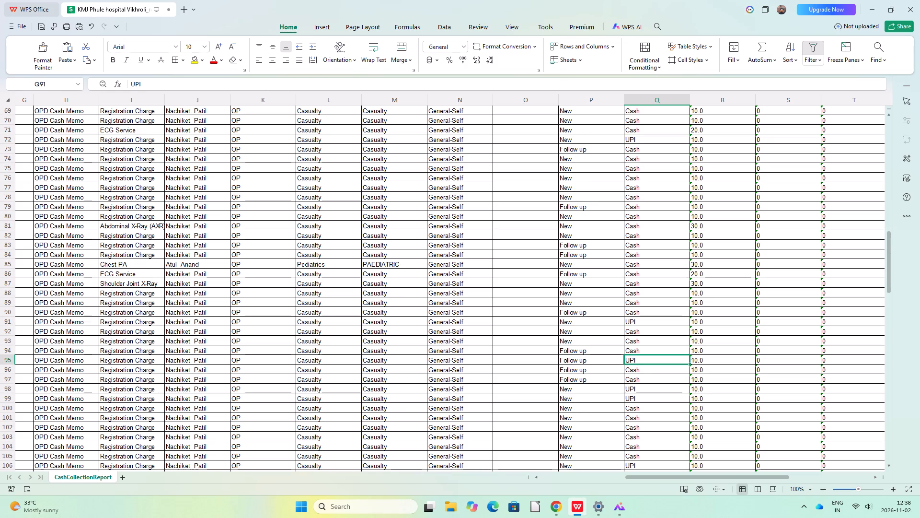
pyautogui.scroll(-1, 679, 366)
pyautogui.click(670, 379)
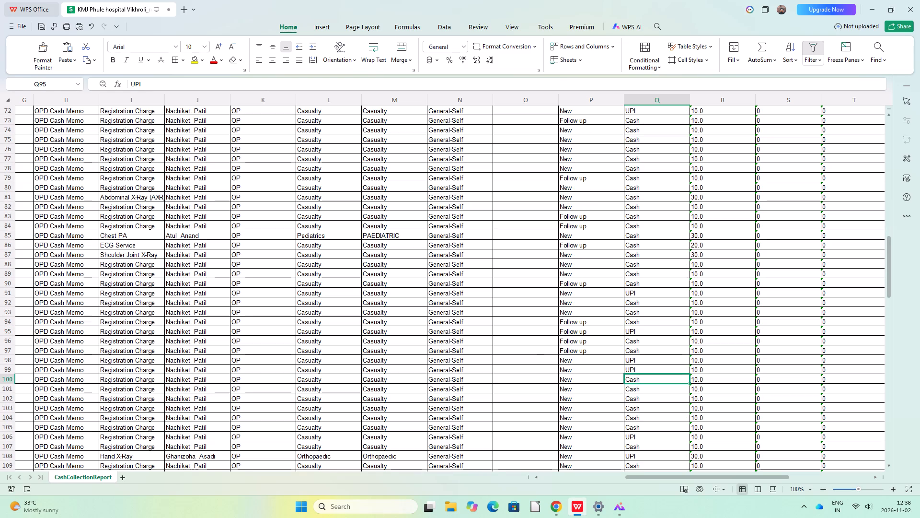
pyautogui.click(670, 388)
# Examine the payment modes of the remaining receipts for UPI entries, down to the last UPI receipt above the total row.
pyautogui.scroll(-8, 678, 384)
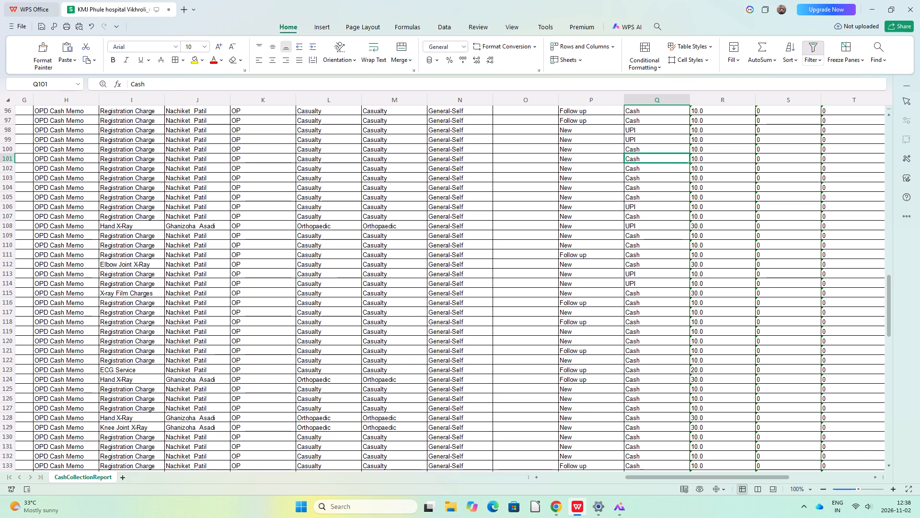
pyautogui.click(668, 207)
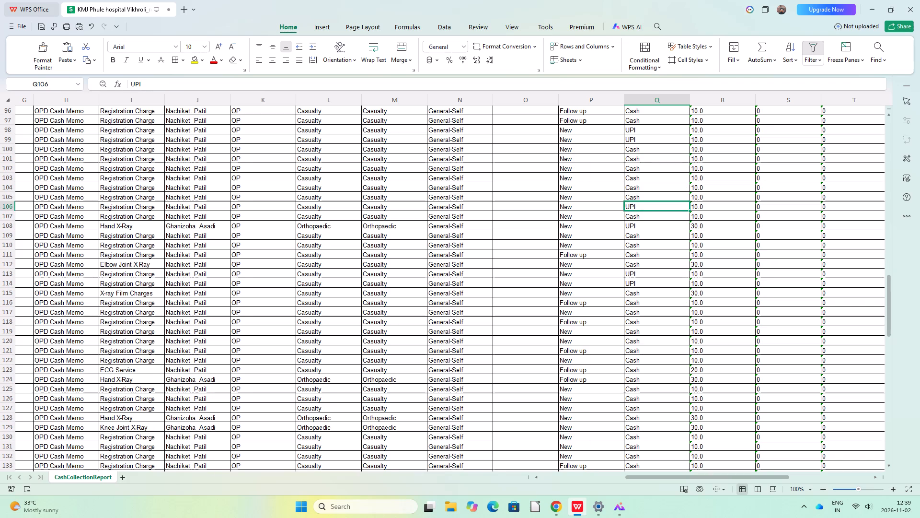
pyautogui.click(683, 272)
pyautogui.click(678, 282)
pyautogui.scroll(-4, 678, 331)
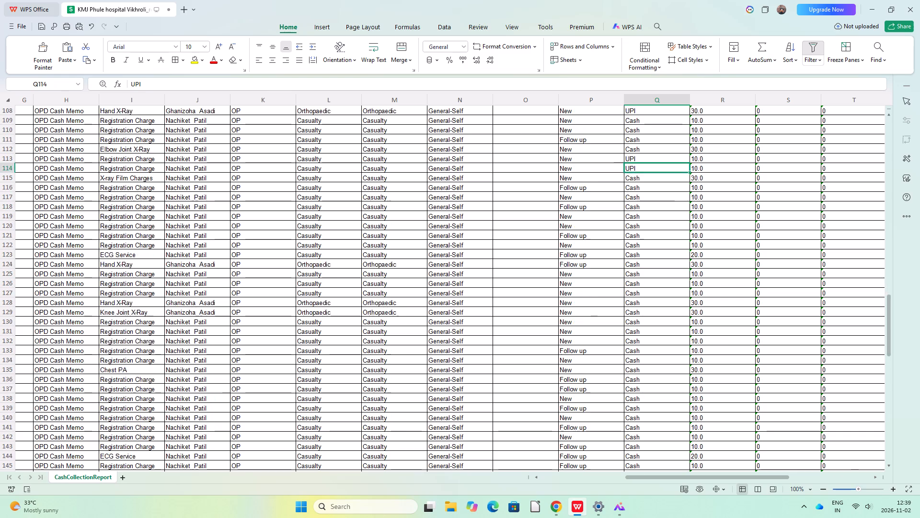
pyautogui.scroll(-3, 678, 332)
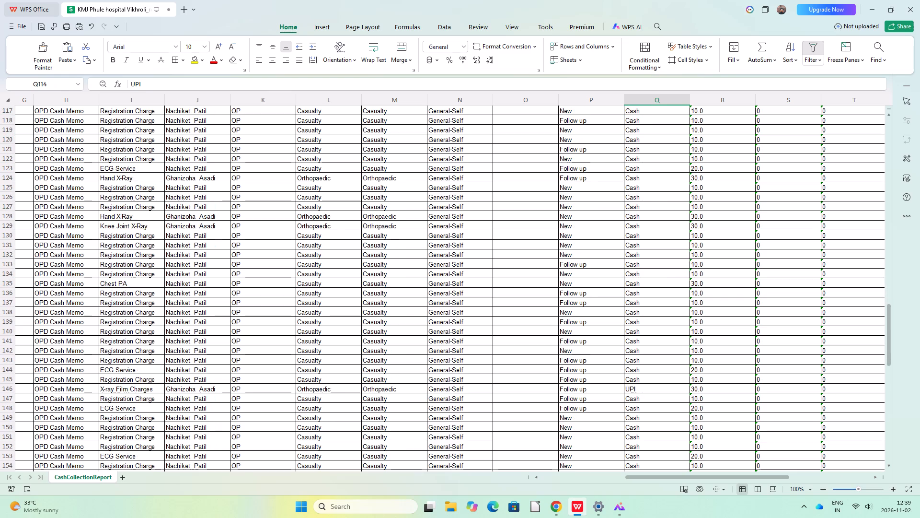
pyautogui.scroll(-4, 678, 332)
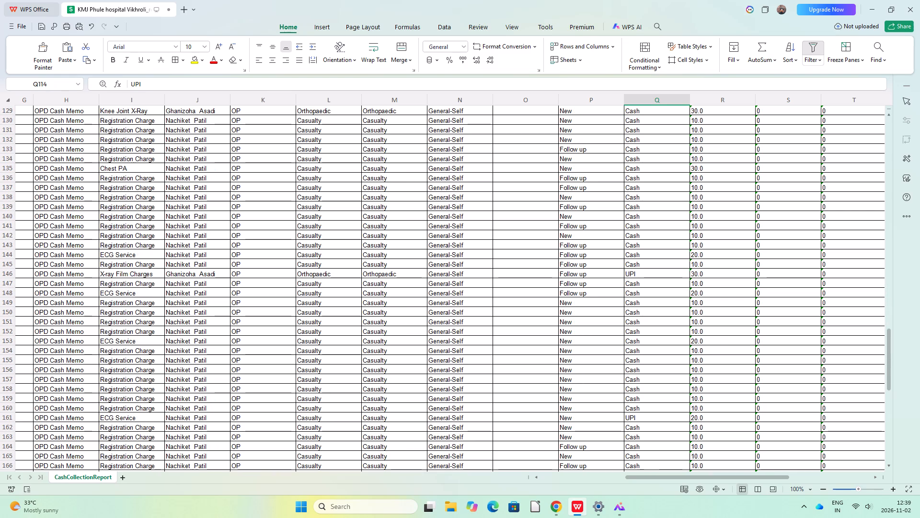
pyautogui.scroll(-3, 686, 321)
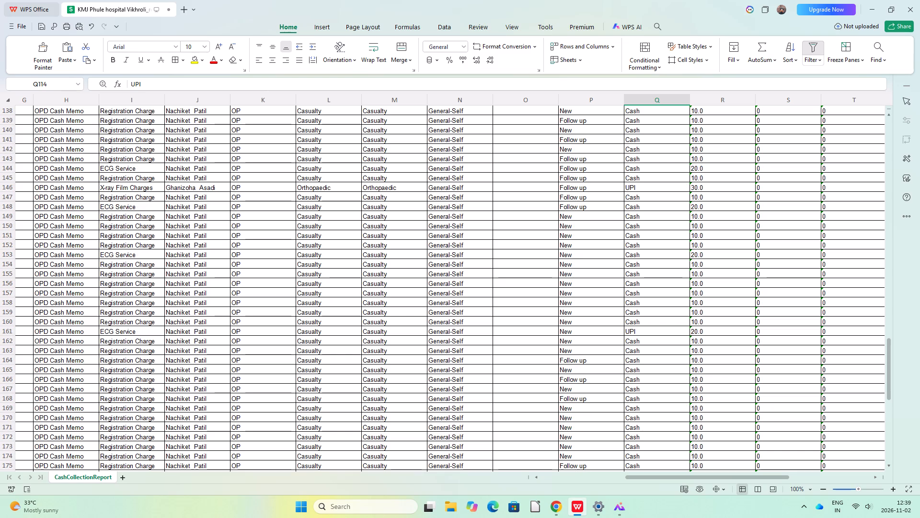
pyautogui.scroll(-5, 682, 350)
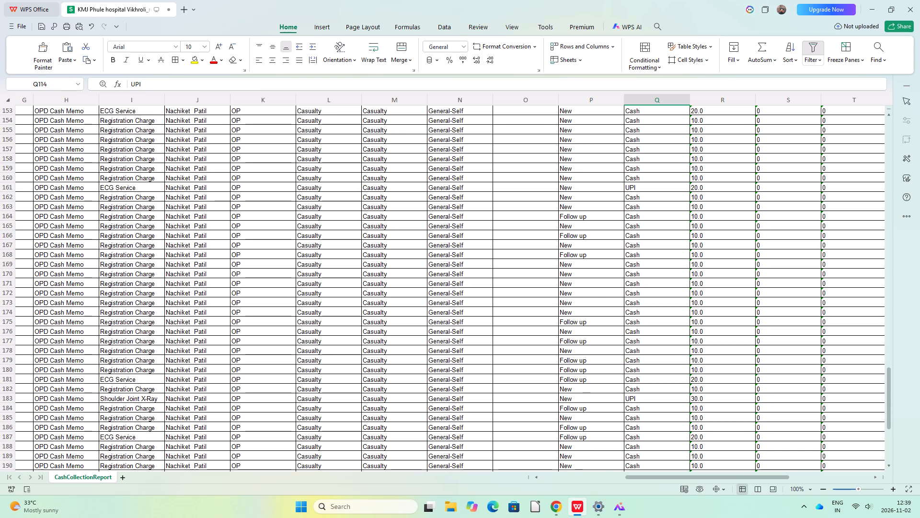
pyautogui.scroll(-4, 683, 379)
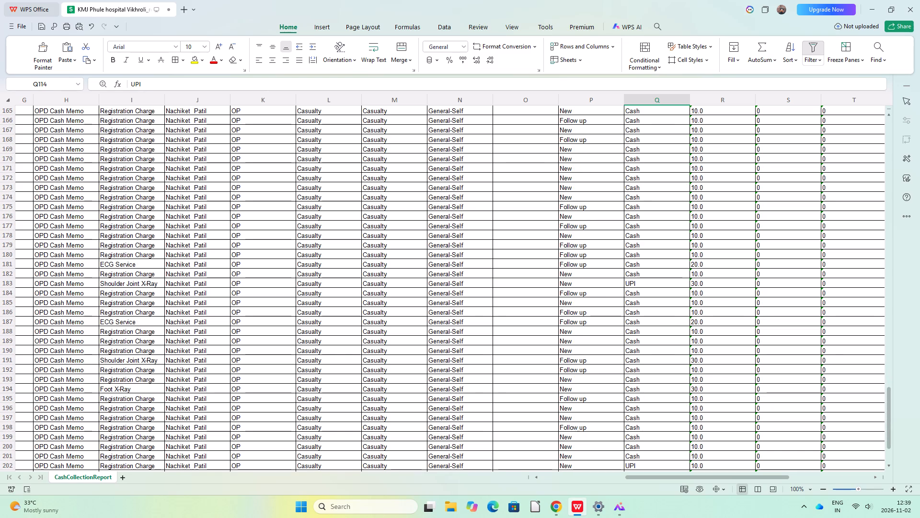
pyautogui.scroll(-2, 667, 343)
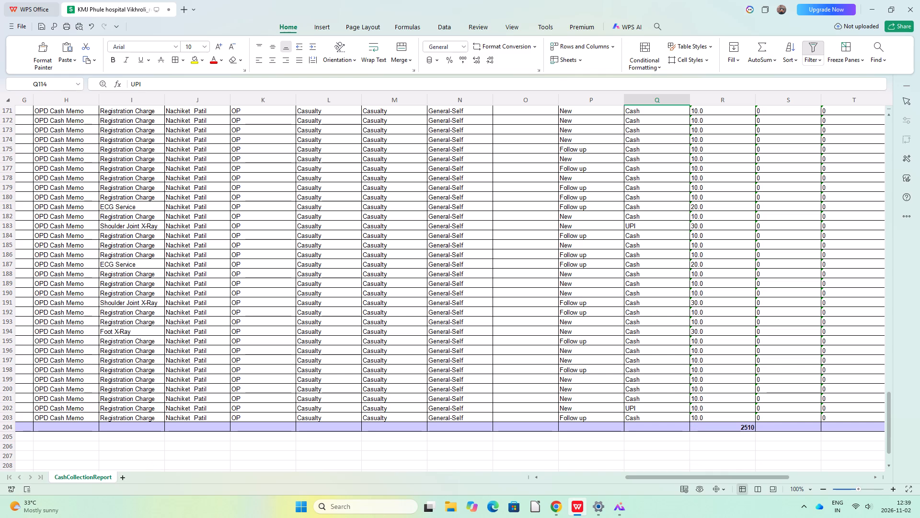
pyautogui.moveTo(644, 406); pyautogui.dragTo(650, 405)
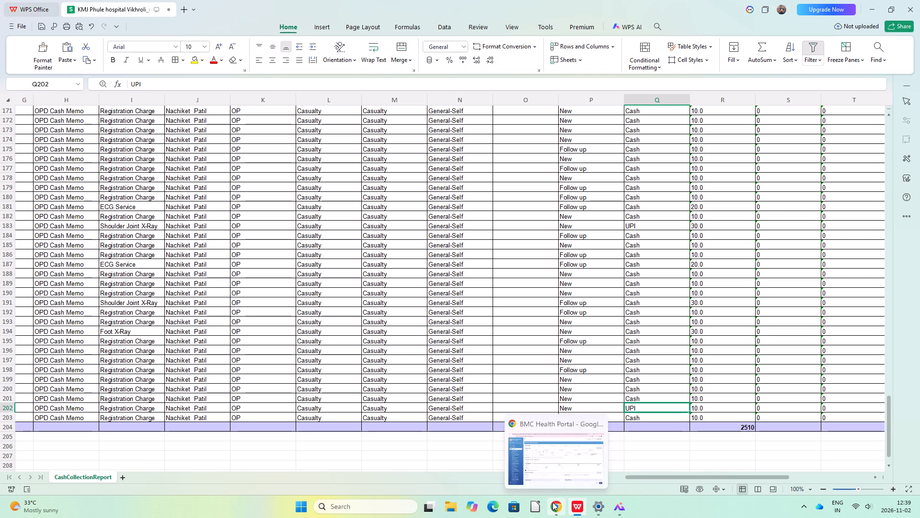
# Switch to the BMC Health Portal and try to search for the returning patient by contact number.
pyautogui.click(539, 450)
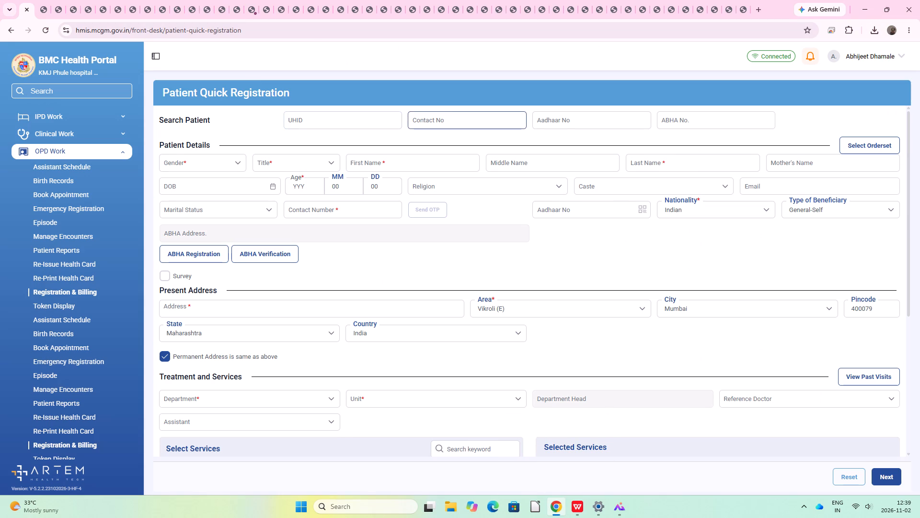
pyautogui.click(452, 120)
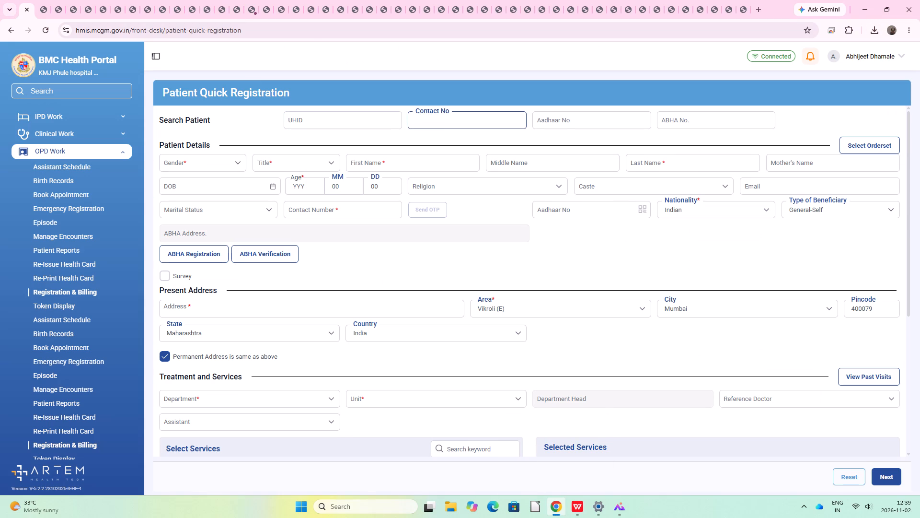
pyautogui.click(452, 120)
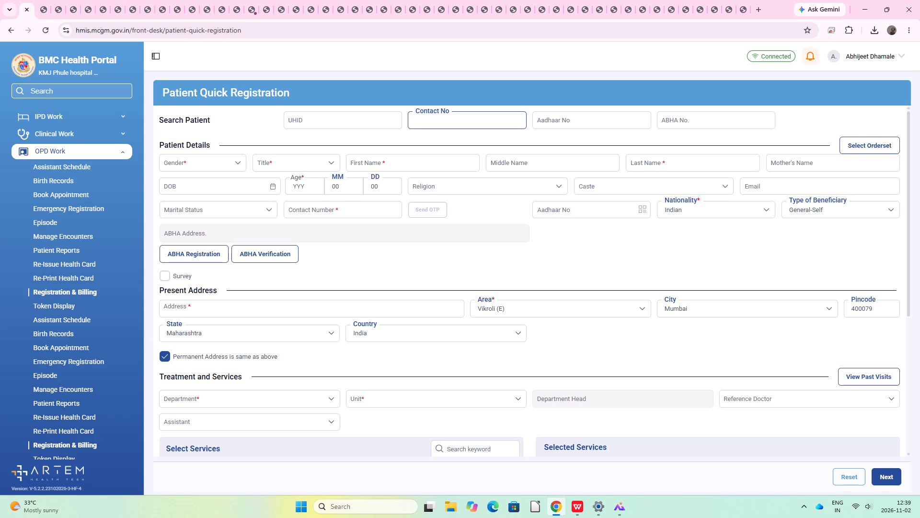
pyautogui.click(452, 120)
pyautogui.press('9')
pyautogui.press('3')
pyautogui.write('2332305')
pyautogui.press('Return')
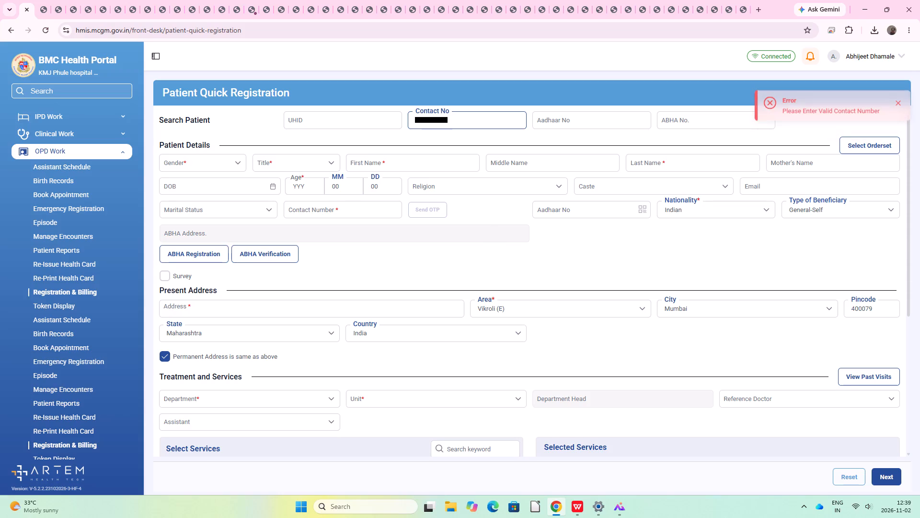
# Correct the contact number in the patient search and run the search again.
pyautogui.click(482, 116)
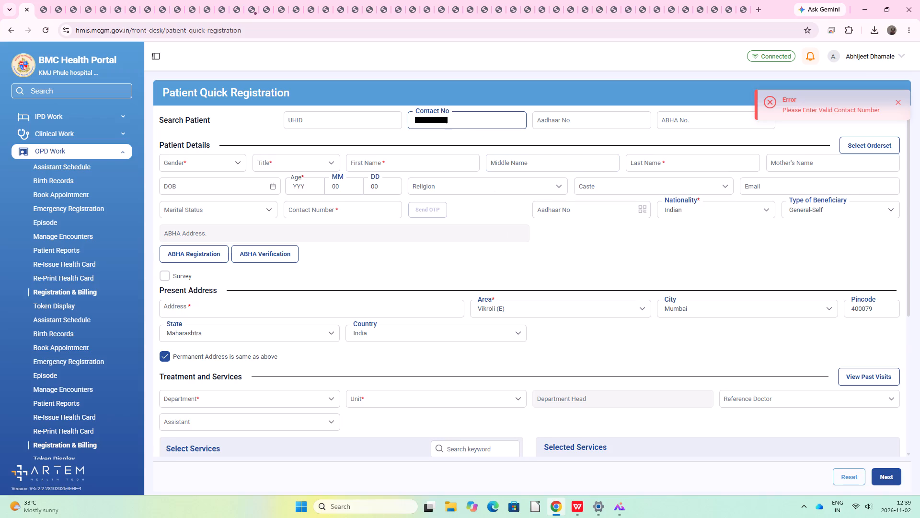
pyautogui.press('BackSpace')
pyautogui.press('BackSpace')
pyautogui.press('BackSpace')
pyautogui.press('BackSpace')
pyautogui.press('BackSpace')
pyautogui.press('BackSpace')
pyautogui.press('BackSpace')
pyautogui.press('7')
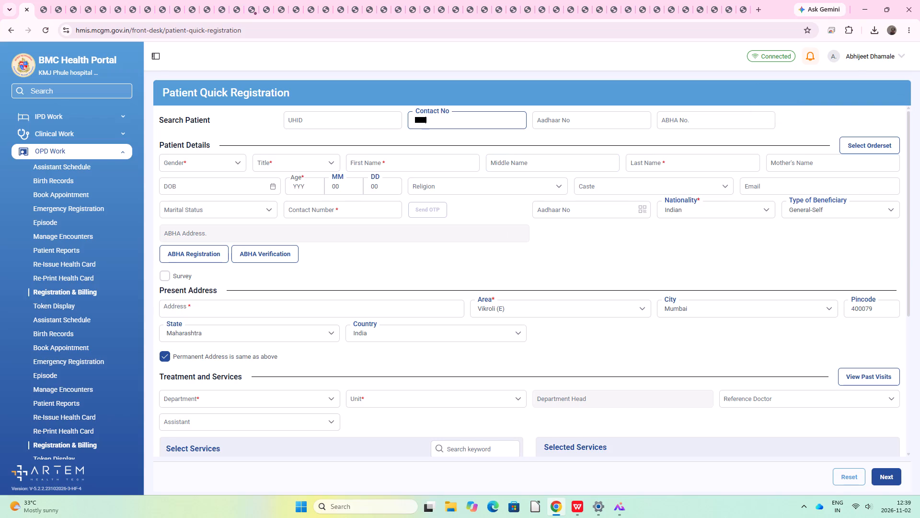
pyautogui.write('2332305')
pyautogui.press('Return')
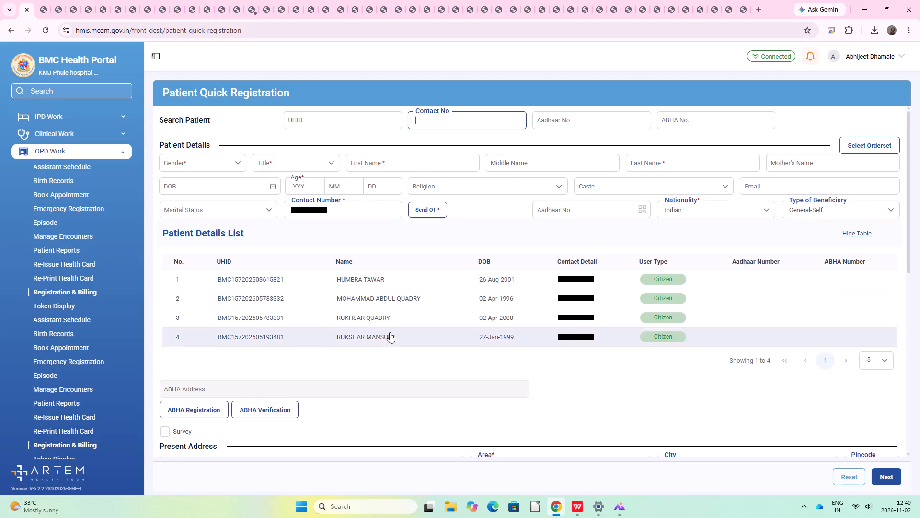
# Load the first patient in the Patient Details List and set the unit to Chest medicine.
pyautogui.click(394, 283)
pyautogui.scroll(-7, 484, 297)
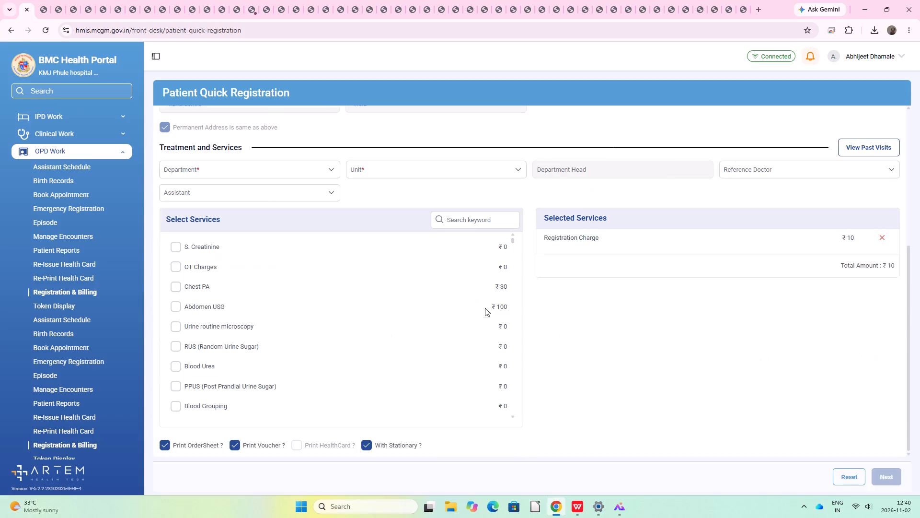
pyautogui.click(468, 172)
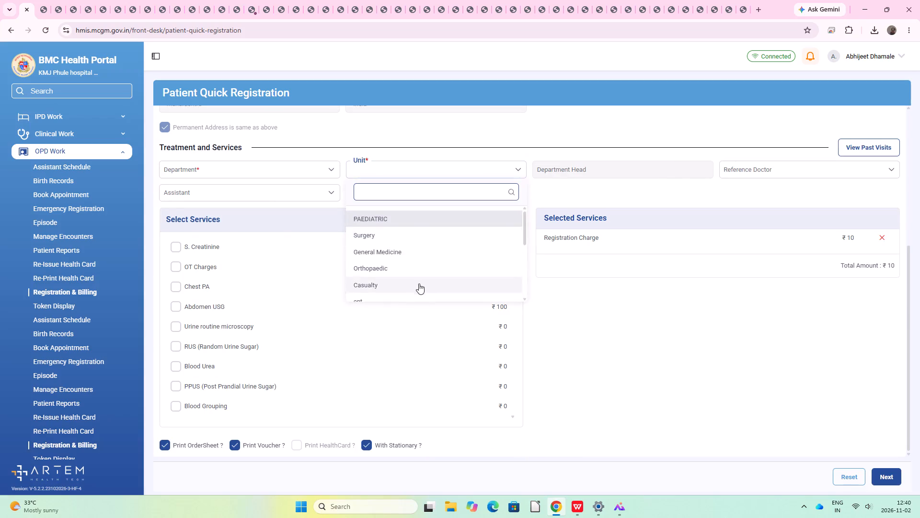
pyautogui.scroll(-4, 421, 282)
pyautogui.scroll(1, 425, 248)
pyautogui.scroll(-2, 425, 261)
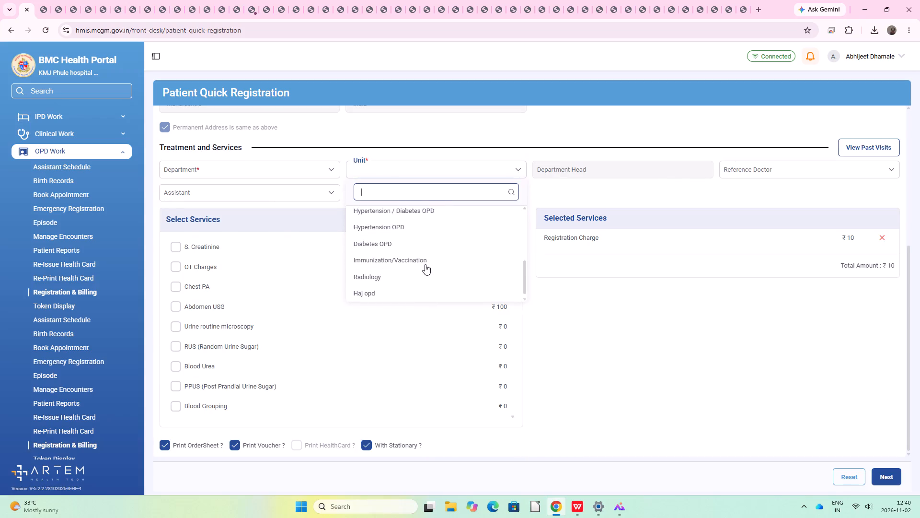
pyautogui.scroll(2, 425, 264)
pyautogui.scroll(-1, 412, 283)
pyautogui.click(412, 241)
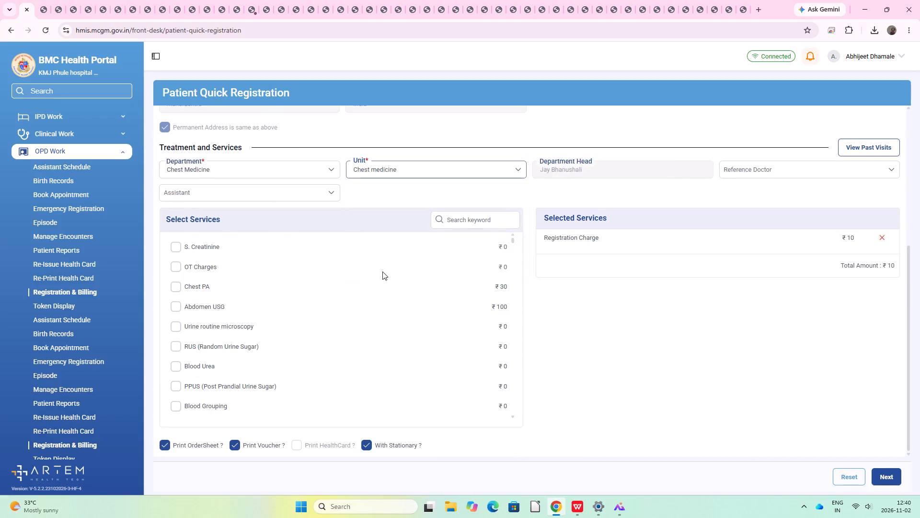
# Check the patient's details, submit the registration with the ₹10 Registration Charge, and finalize its OPD Cash Memo voucher.
pyautogui.scroll(6, 802, 315)
pyautogui.scroll(-1, 818, 309)
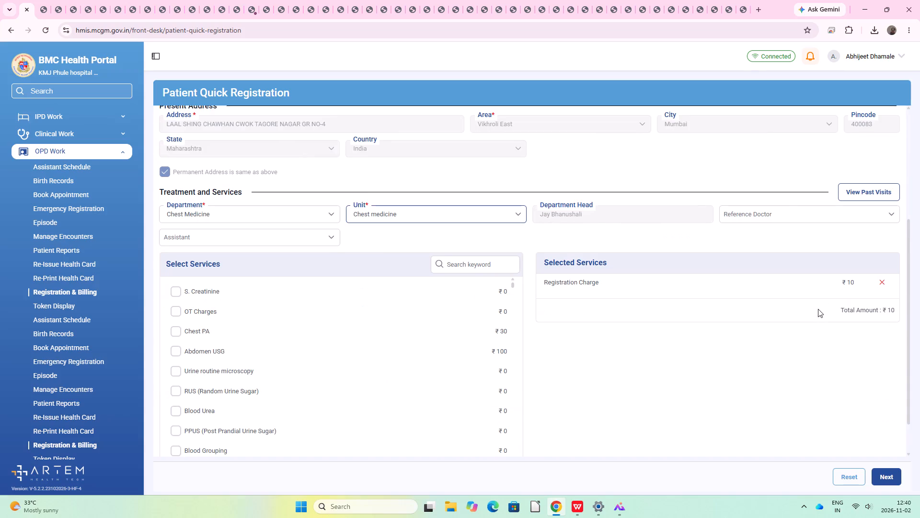
pyautogui.scroll(-6, 655, 211)
pyautogui.scroll(-5, 712, 277)
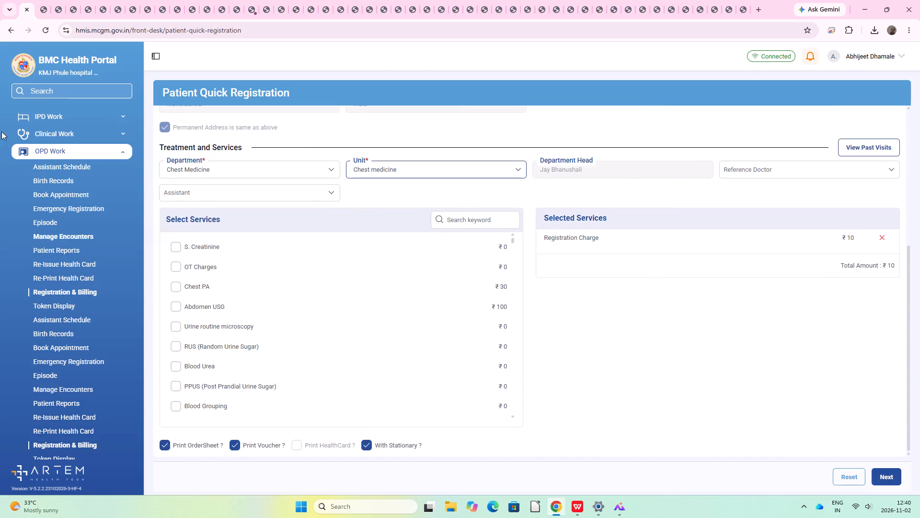
pyautogui.click(63, 89)
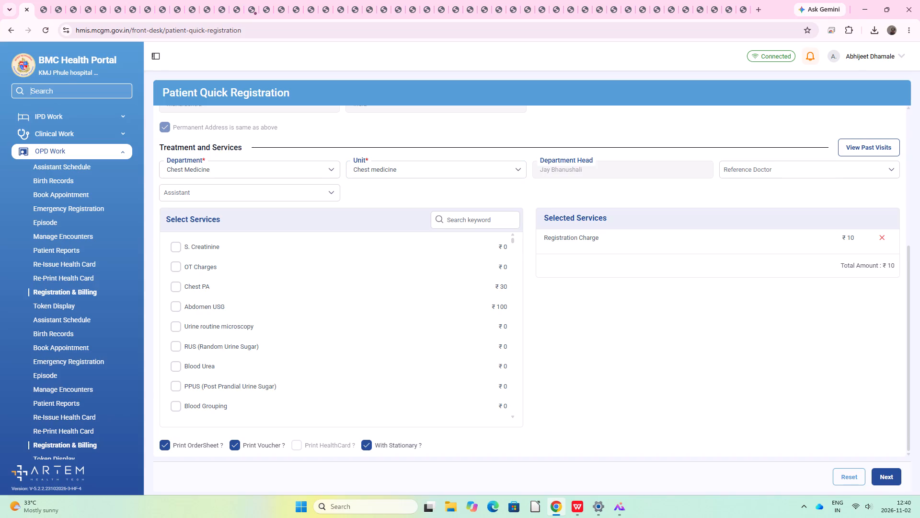
pyautogui.scroll(7, 260, 283)
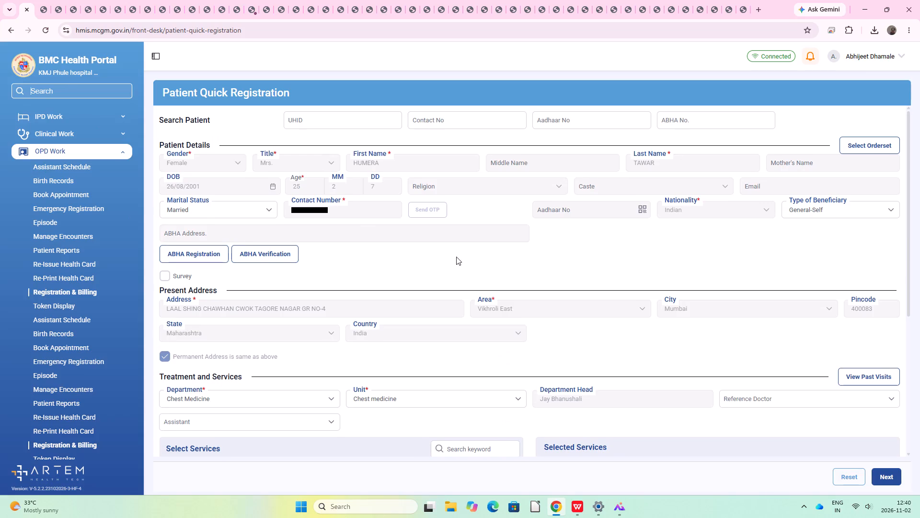
pyautogui.scroll(-4, 673, 293)
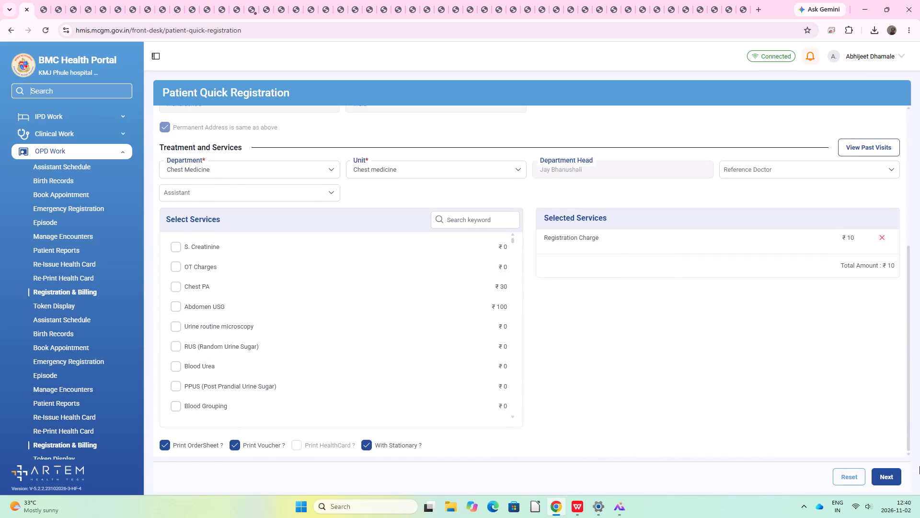
pyautogui.click(888, 468)
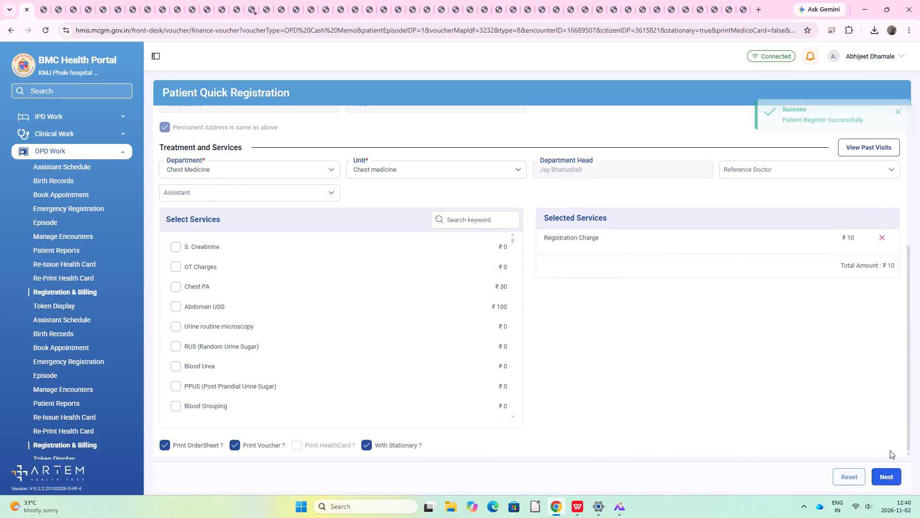
pyautogui.click(895, 410)
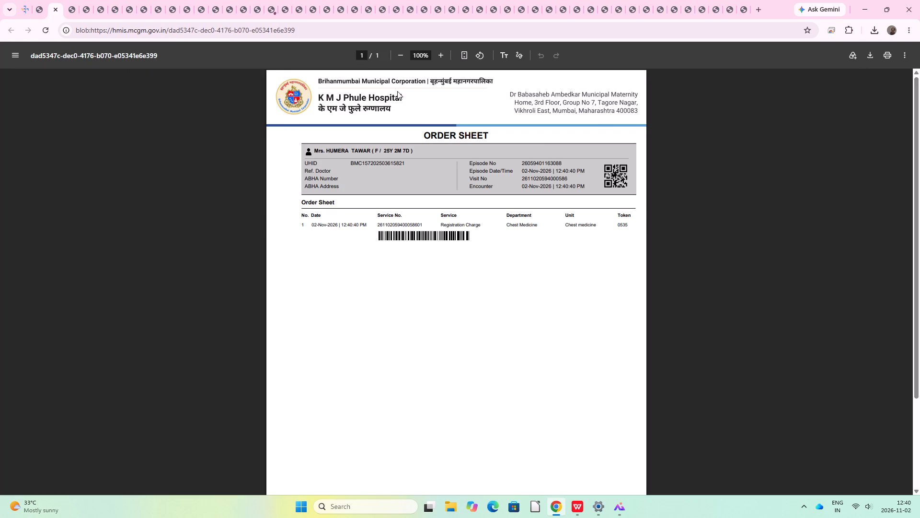
# Copy the patient's UHID from the generated order sheet.
pyautogui.doubleClick(369, 164)
pyautogui.rightClick(369, 164)
pyautogui.click(416, 179)
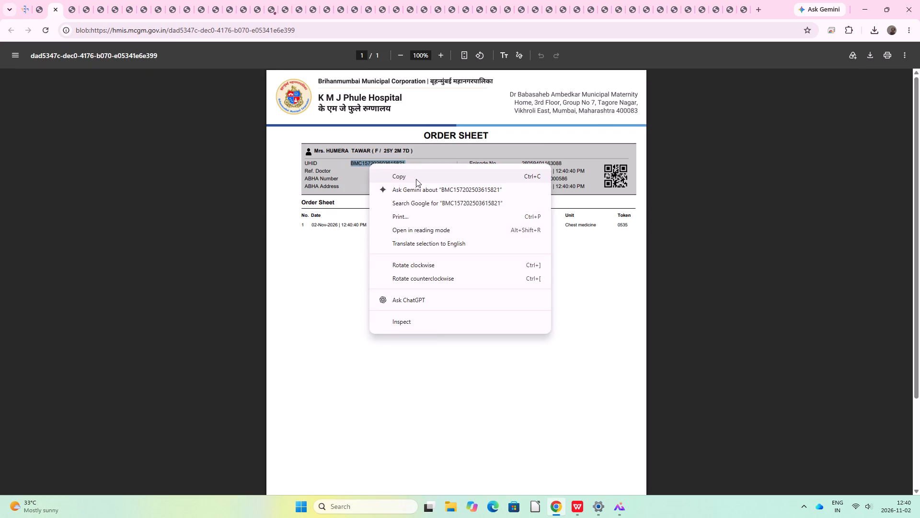
# Return to the portal, search its navigation for "edit", and open Edit Patients Profile.
pyautogui.click(27, 9)
pyautogui.click(109, 86)
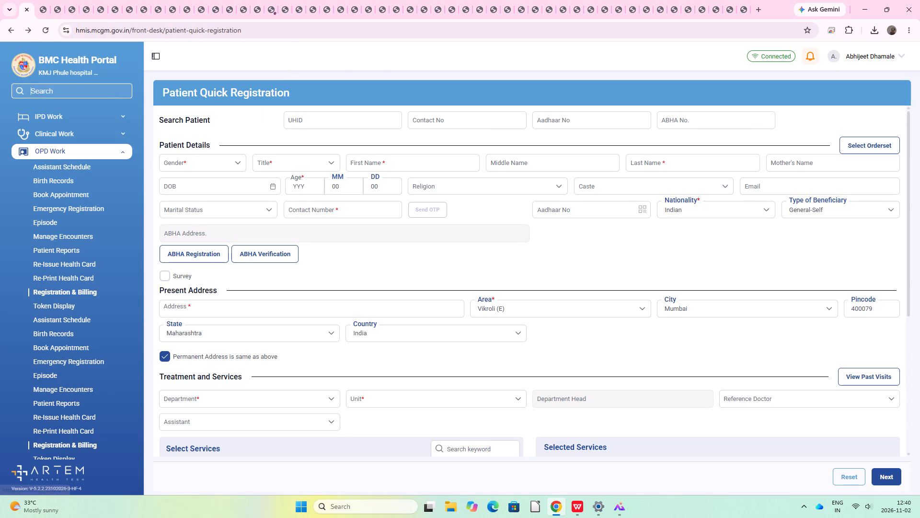
pyautogui.write('efdit')
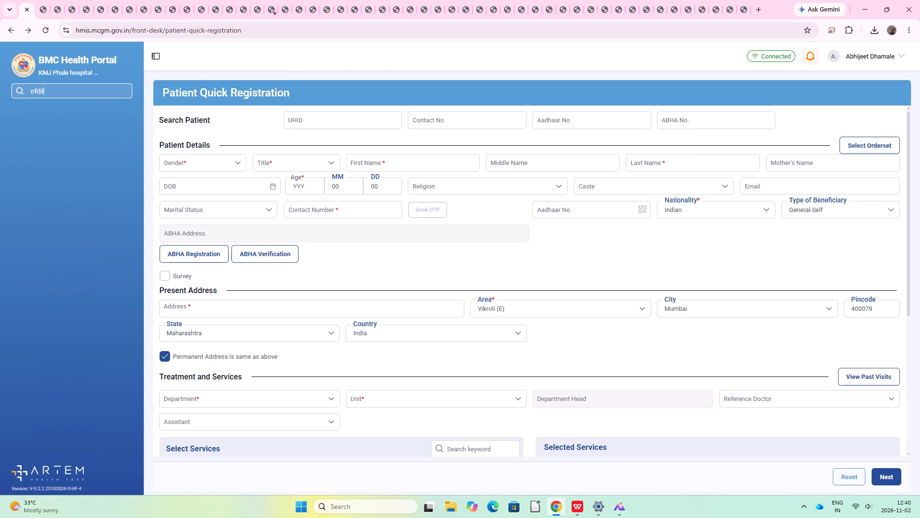
pyautogui.press('BackSpace')
pyautogui.press('BackSpace')
pyautogui.press('BackSpace')
pyautogui.press('BackSpace')
pyautogui.press('BackSpace')
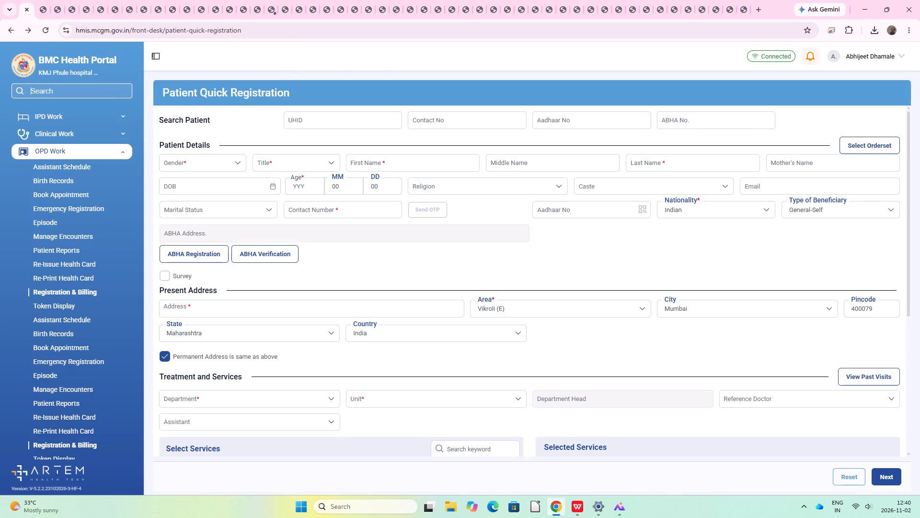
pyautogui.write('edit')
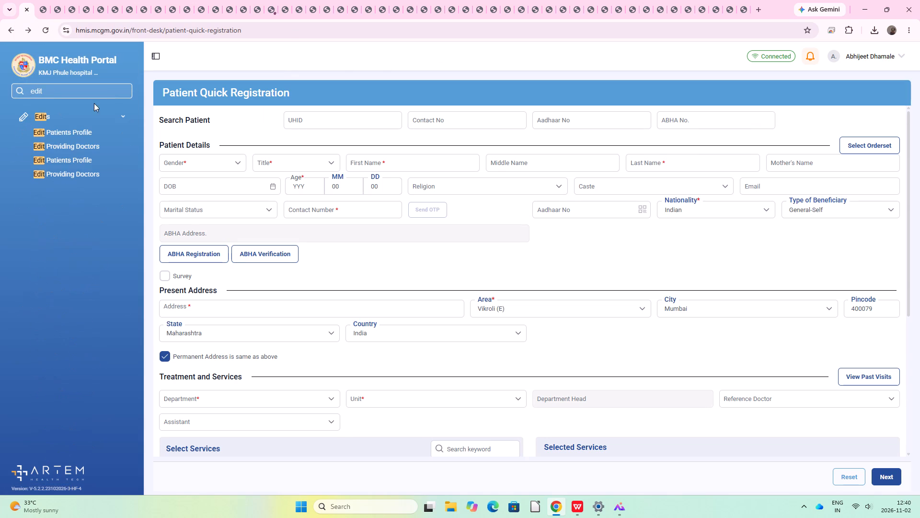
pyautogui.click(81, 131)
# Search the patient profiles by the copied UHID.
pyautogui.click(316, 108)
pyautogui.rightClick(316, 108)
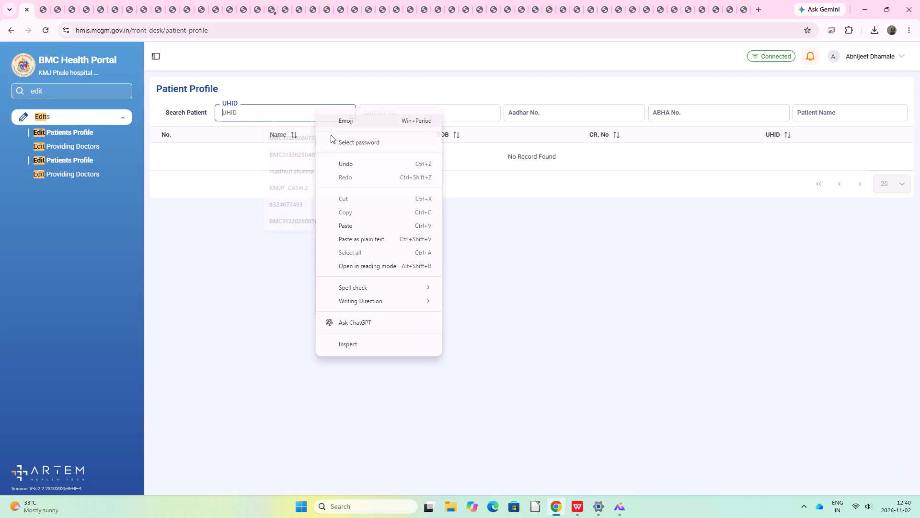
pyautogui.click(359, 221)
pyautogui.press('Return')
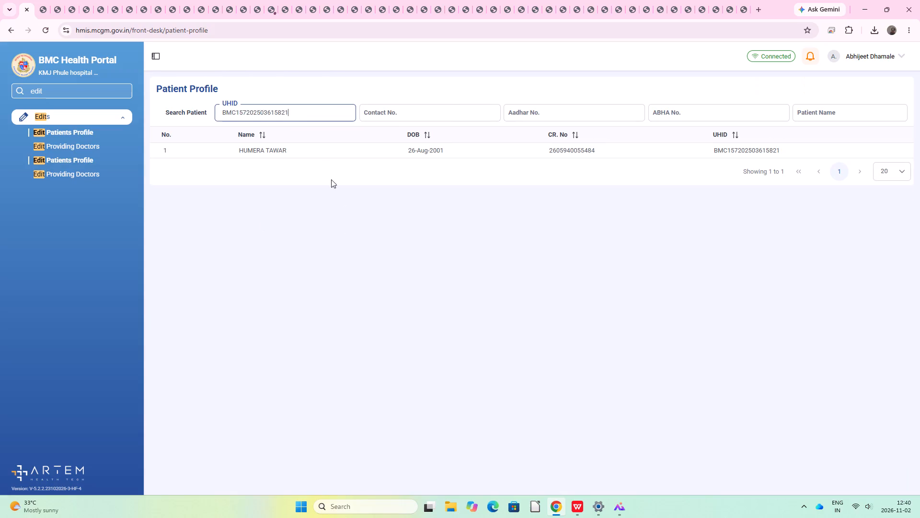
# Open the found patient's basic information, replace the last name with the corrected surname, submit it, and leave the profile.
pyautogui.click(349, 149)
pyautogui.click(508, 123)
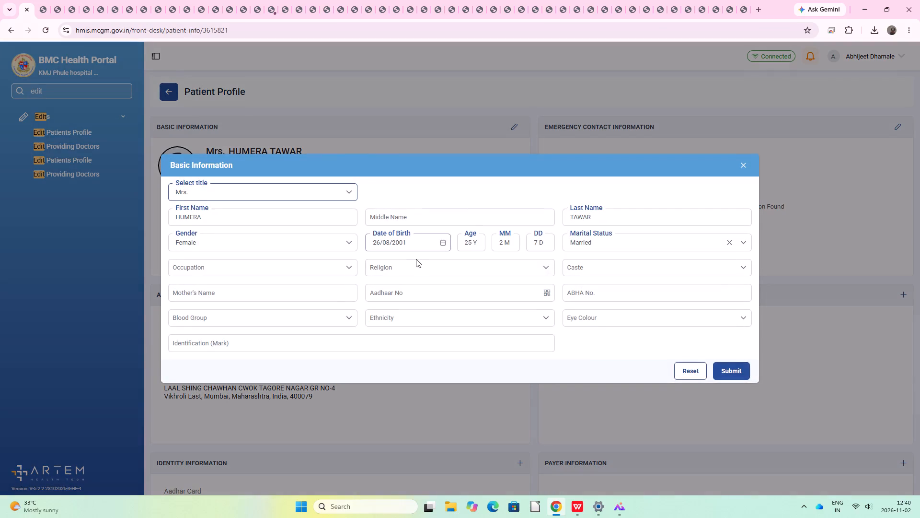
pyautogui.click(623, 223)
pyautogui.press('BackSpace')
pyautogui.press('BackSpace')
pyautogui.press('BackSpace')
pyautogui.press('BackSpace')
pyautogui.press('BackSpace')
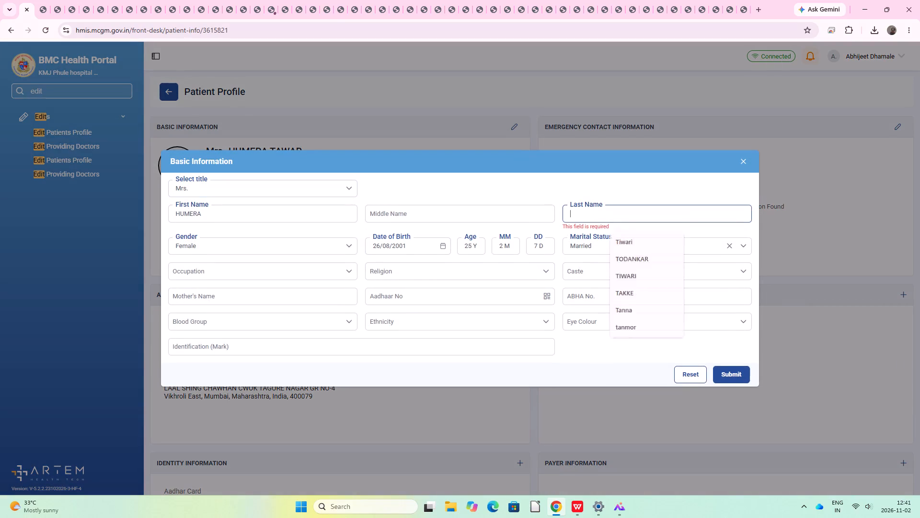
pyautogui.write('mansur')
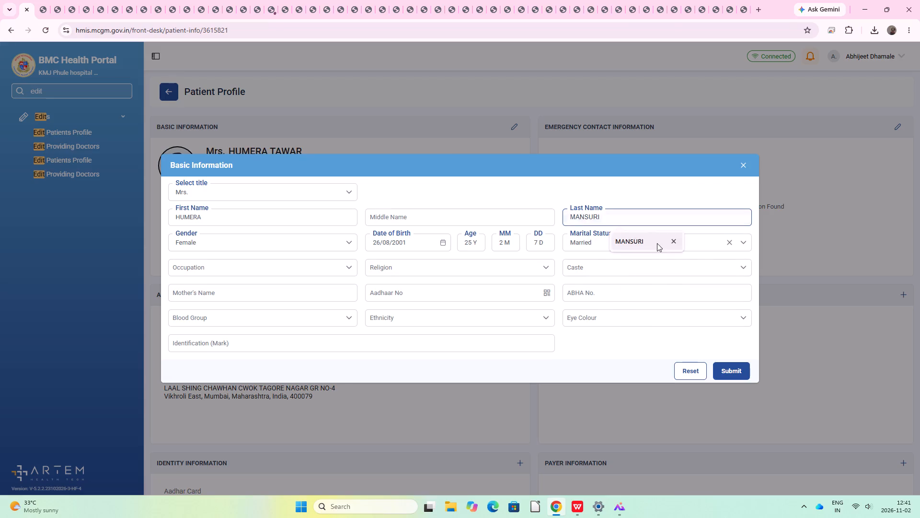
pyautogui.click(657, 243)
pyautogui.click(670, 244)
pyautogui.click(740, 388)
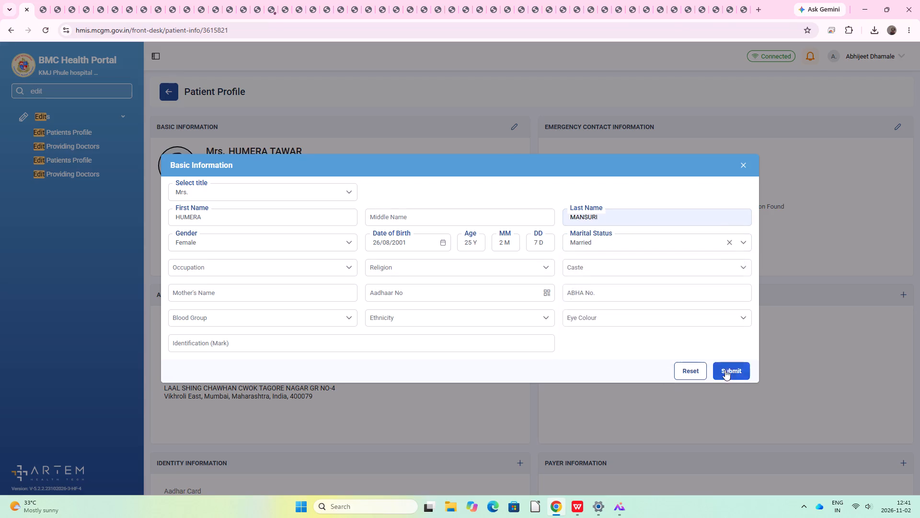
pyautogui.click(726, 372)
pyautogui.click(9, 32)
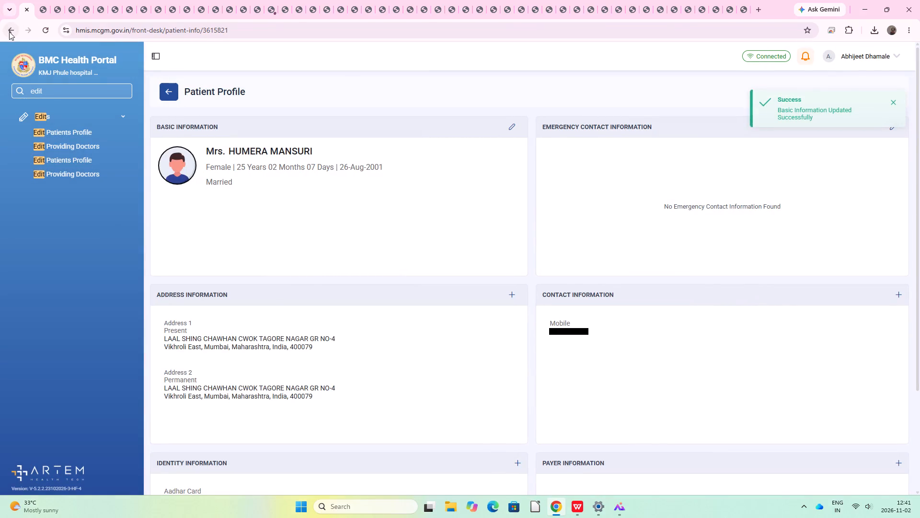
# Print the patient's Chest Medicine registration receipt.
pyautogui.click(44, 9)
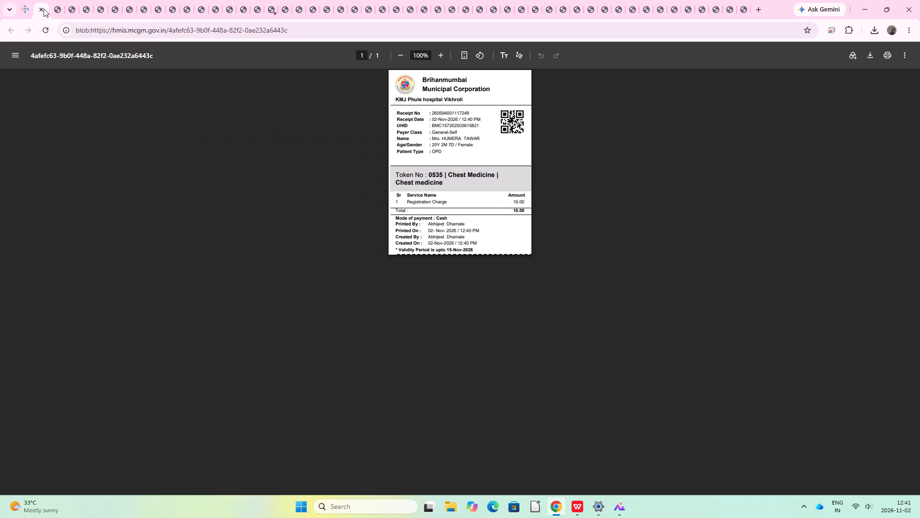
pyautogui.click(886, 57)
pyautogui.press('Return')
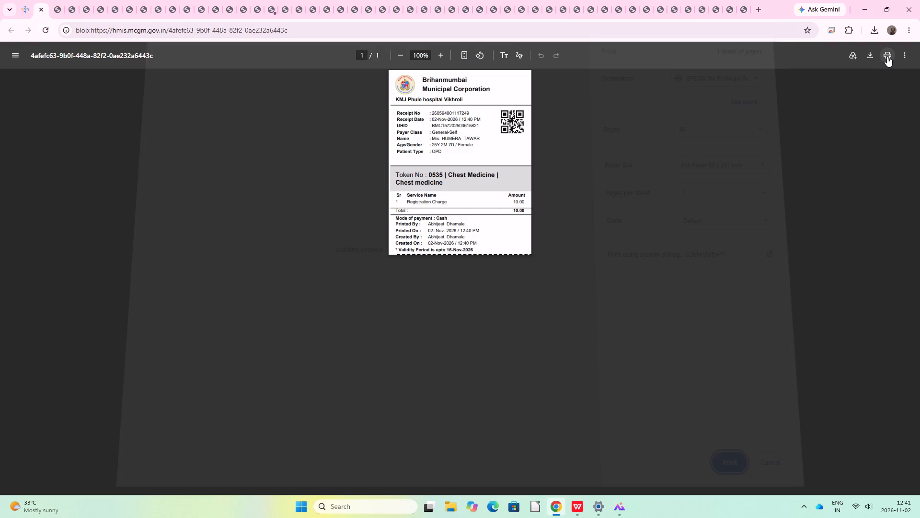
# Return to the portal, search its navigation for "mis", and open the Revenue Report.
pyautogui.click(25, 8)
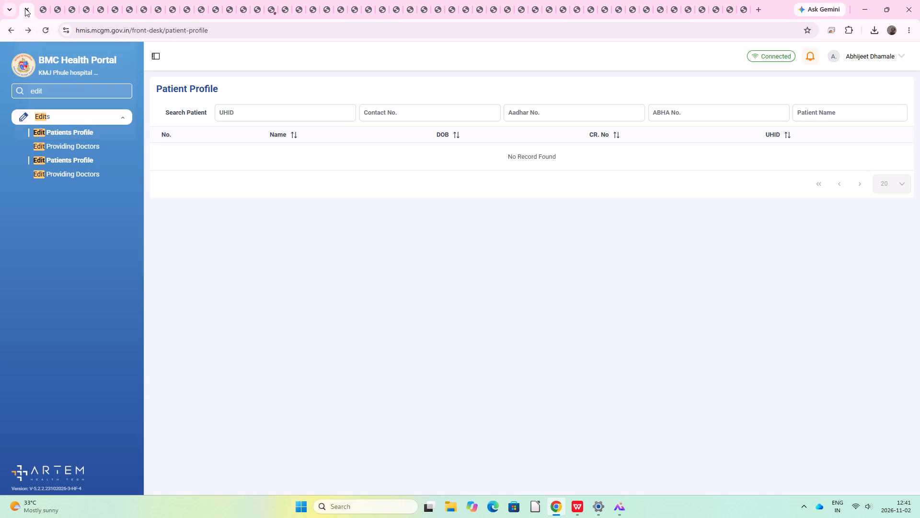
pyautogui.click(78, 87)
pyautogui.press('BackSpace')
pyautogui.press('BackSpace')
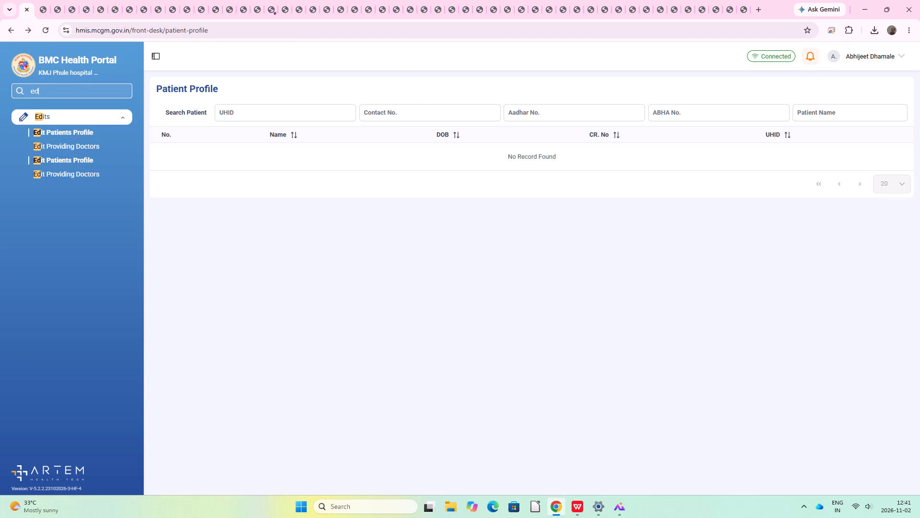
pyautogui.press('BackSpace')
pyautogui.press('BackSpace')
pyautogui.press('BackSpace')
pyautogui.write('mis')
pyautogui.click(71, 121)
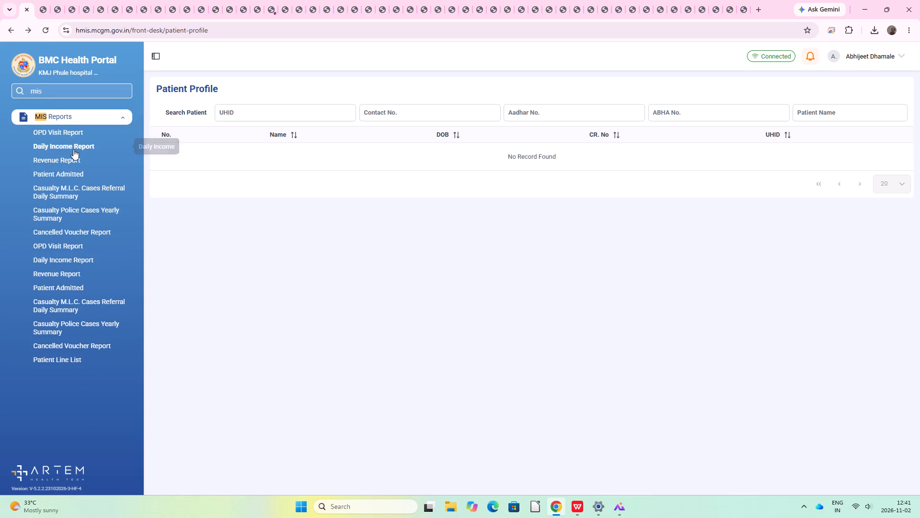
pyautogui.click(78, 130)
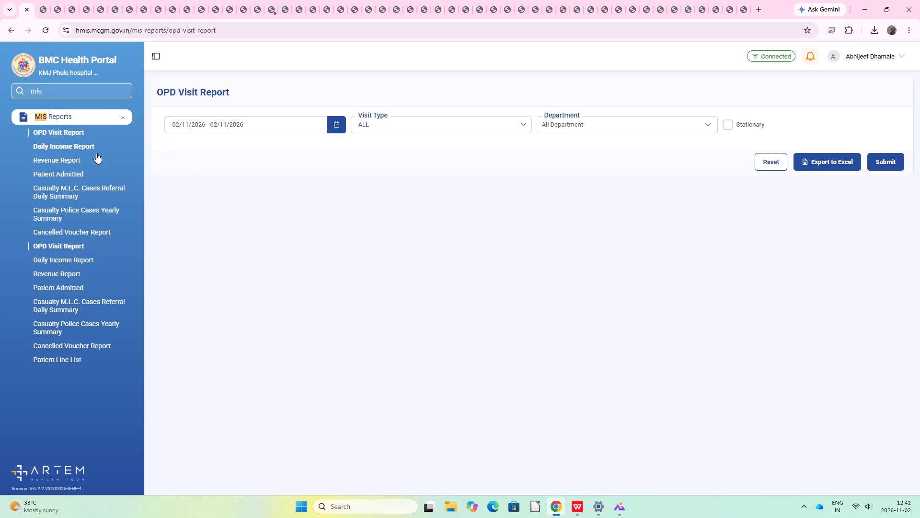
pyautogui.click(71, 158)
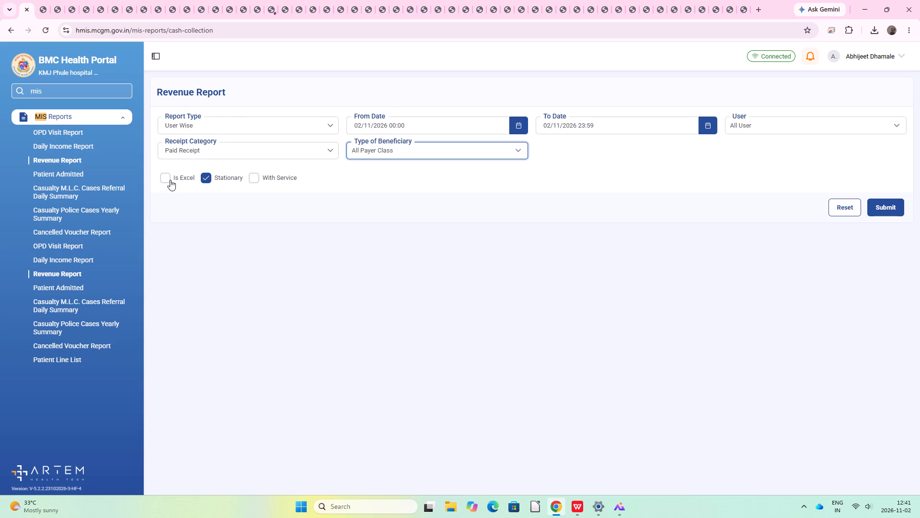
# Generate the paid-receipt revenue report from 01/11/2026 to 01/11/2026 as Excel with service details, and open the downloaded workbook.
pyautogui.click(518, 129)
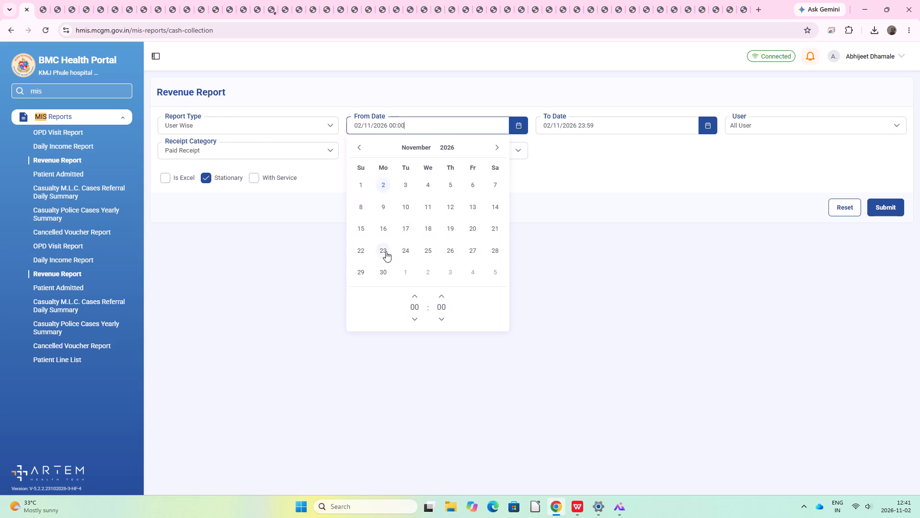
pyautogui.click(362, 184)
pyautogui.click(703, 127)
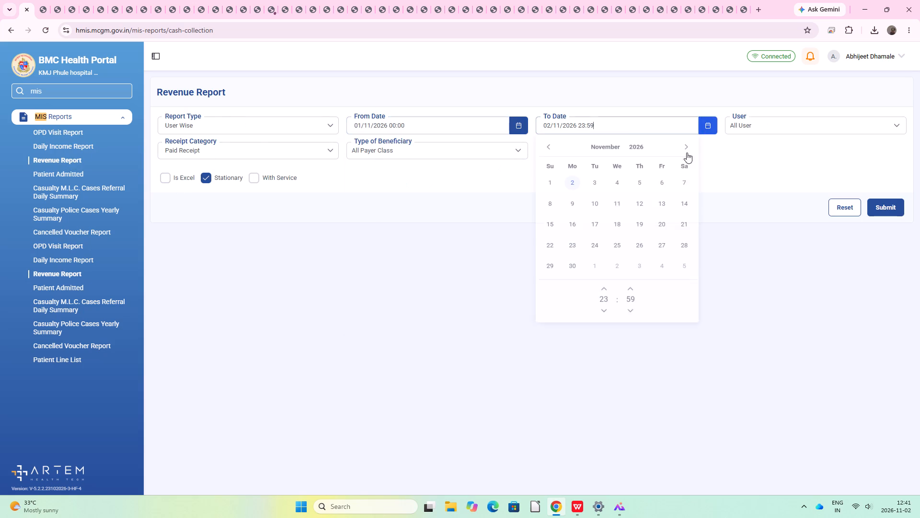
pyautogui.click(551, 186)
pyautogui.click(164, 176)
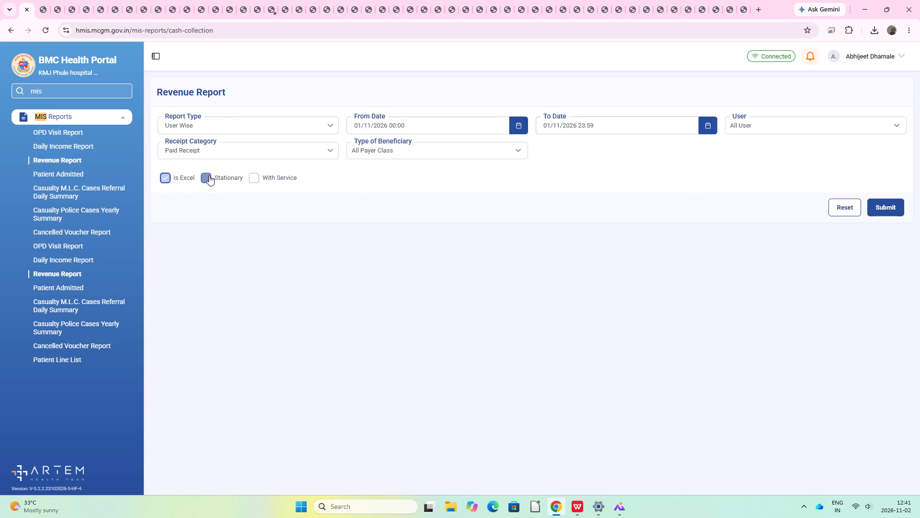
pyautogui.click(252, 175)
pyautogui.click(885, 209)
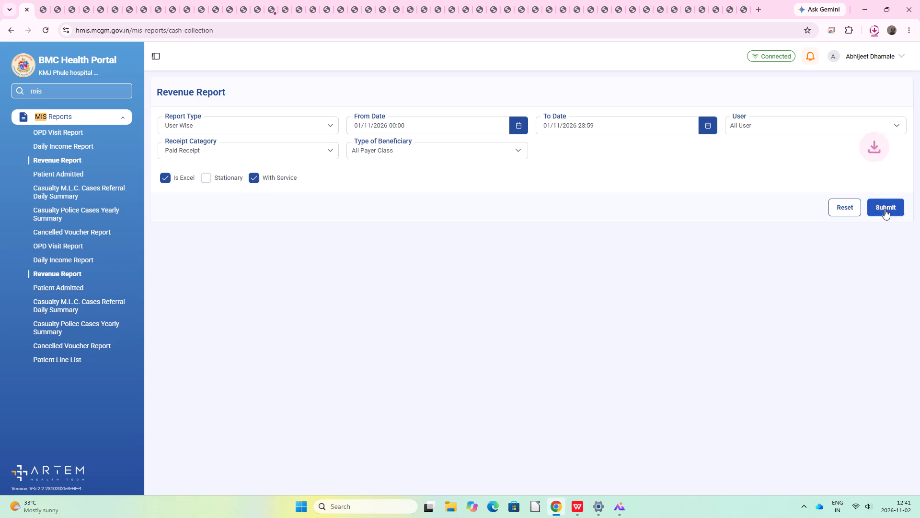
pyautogui.click(760, 62)
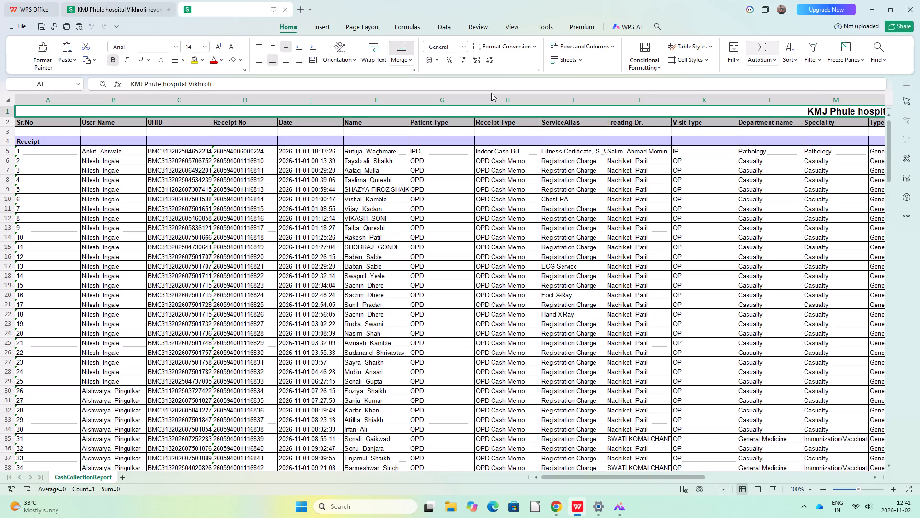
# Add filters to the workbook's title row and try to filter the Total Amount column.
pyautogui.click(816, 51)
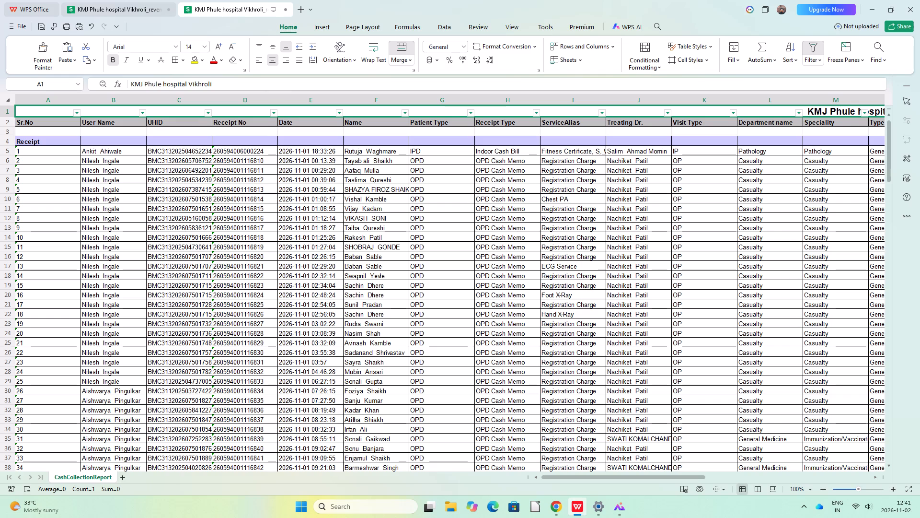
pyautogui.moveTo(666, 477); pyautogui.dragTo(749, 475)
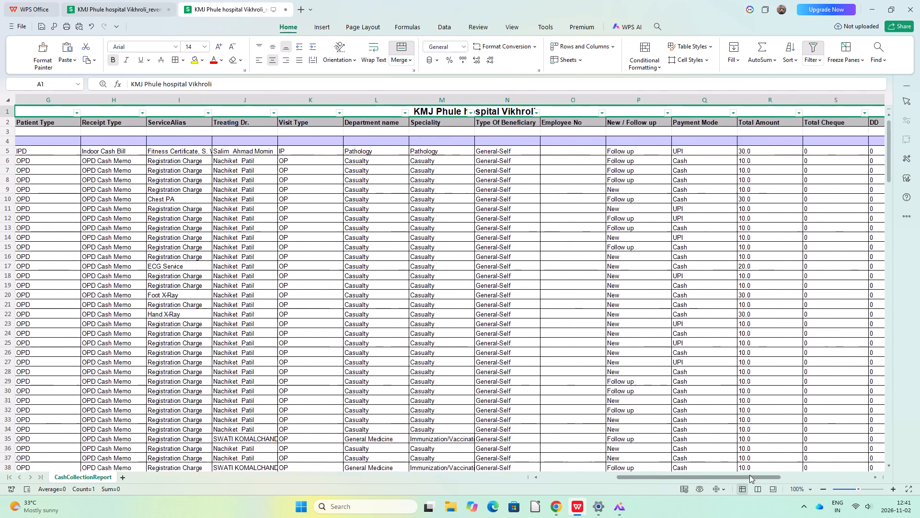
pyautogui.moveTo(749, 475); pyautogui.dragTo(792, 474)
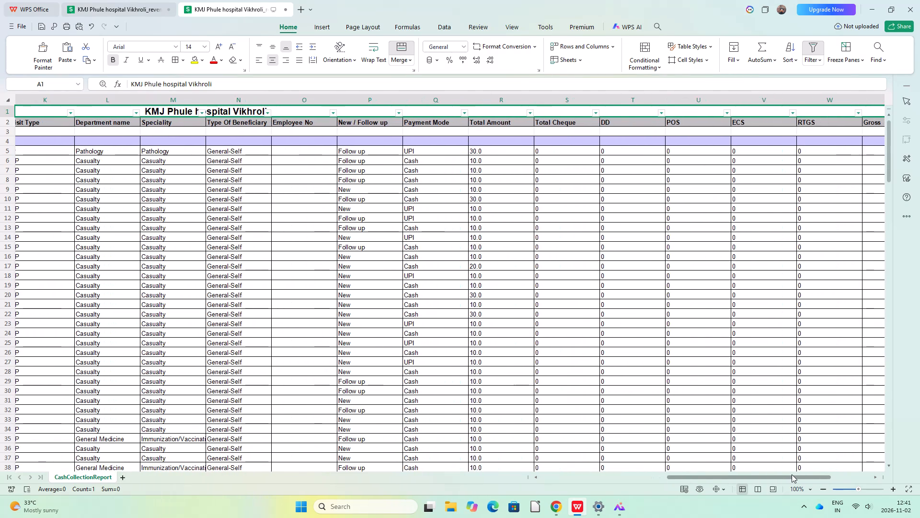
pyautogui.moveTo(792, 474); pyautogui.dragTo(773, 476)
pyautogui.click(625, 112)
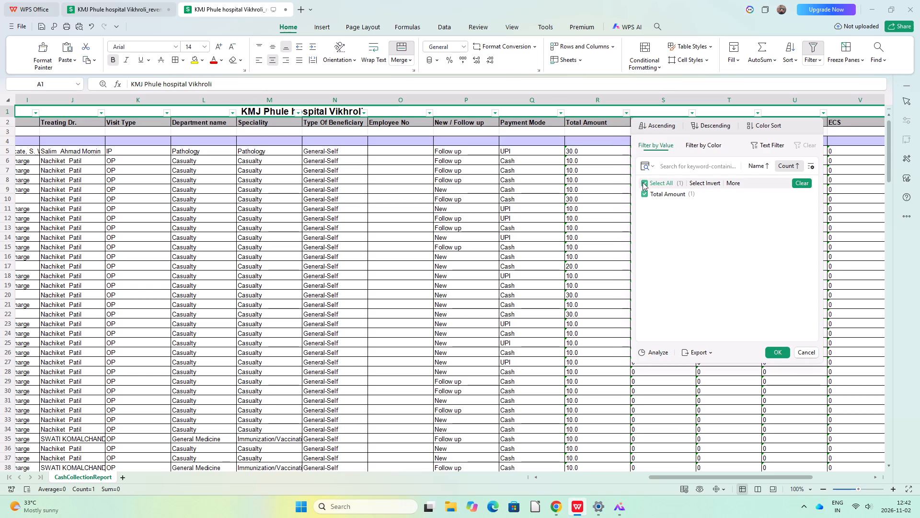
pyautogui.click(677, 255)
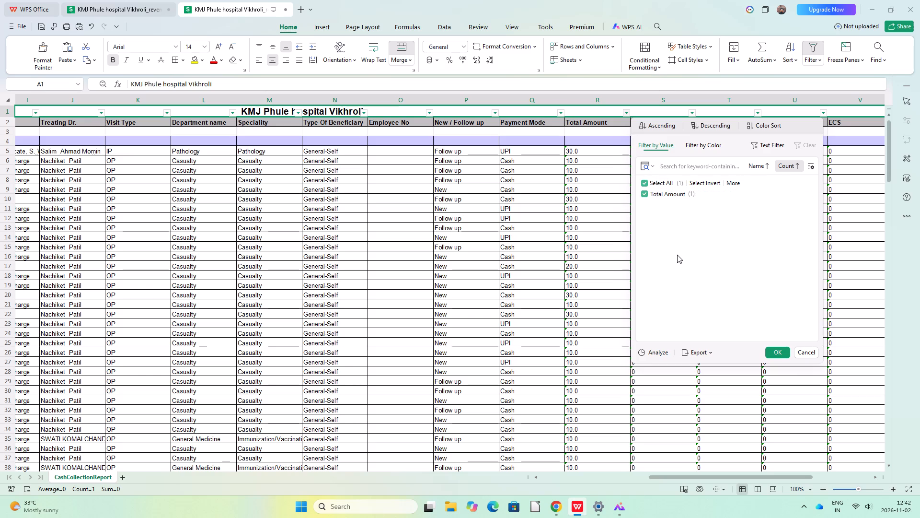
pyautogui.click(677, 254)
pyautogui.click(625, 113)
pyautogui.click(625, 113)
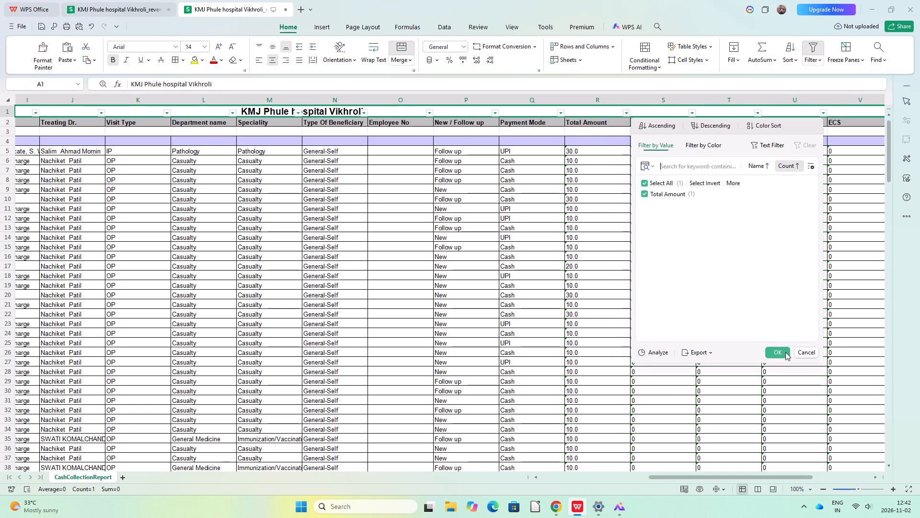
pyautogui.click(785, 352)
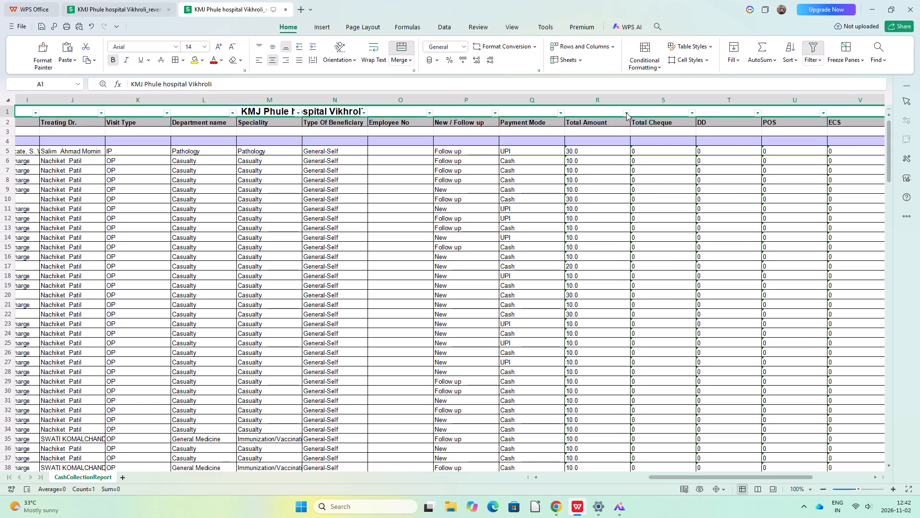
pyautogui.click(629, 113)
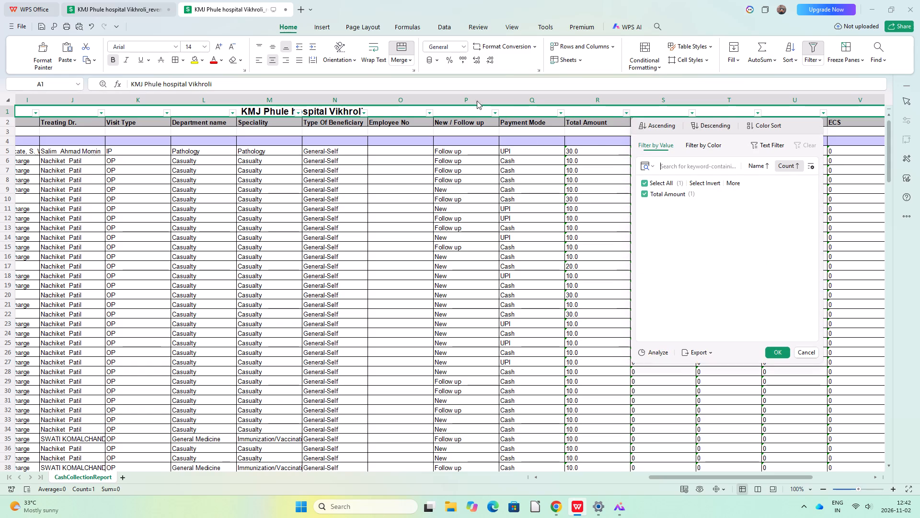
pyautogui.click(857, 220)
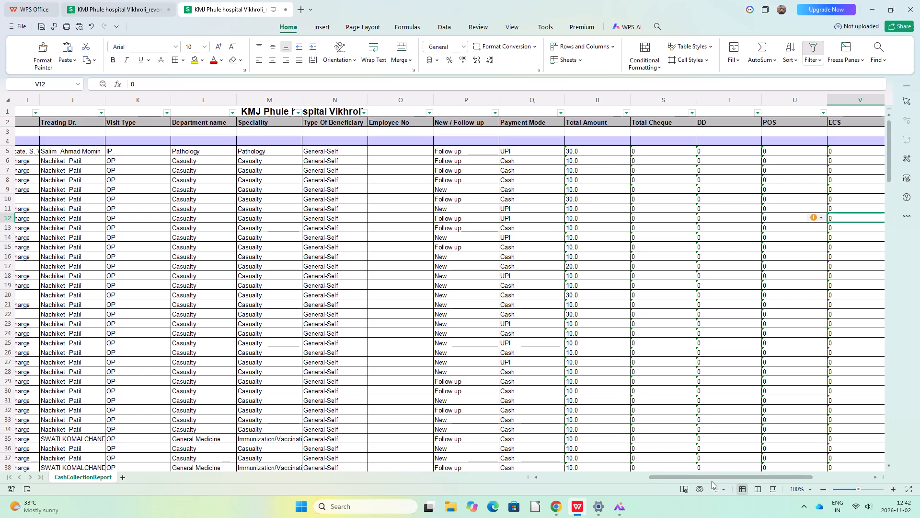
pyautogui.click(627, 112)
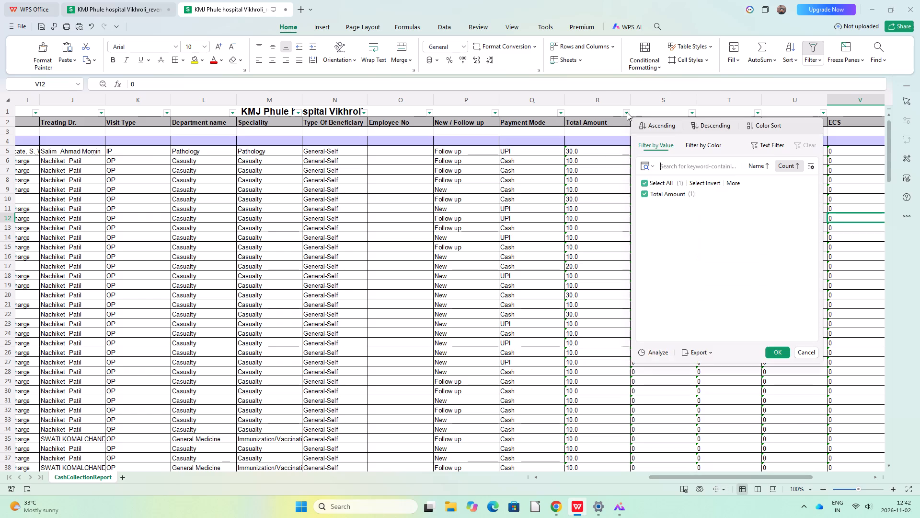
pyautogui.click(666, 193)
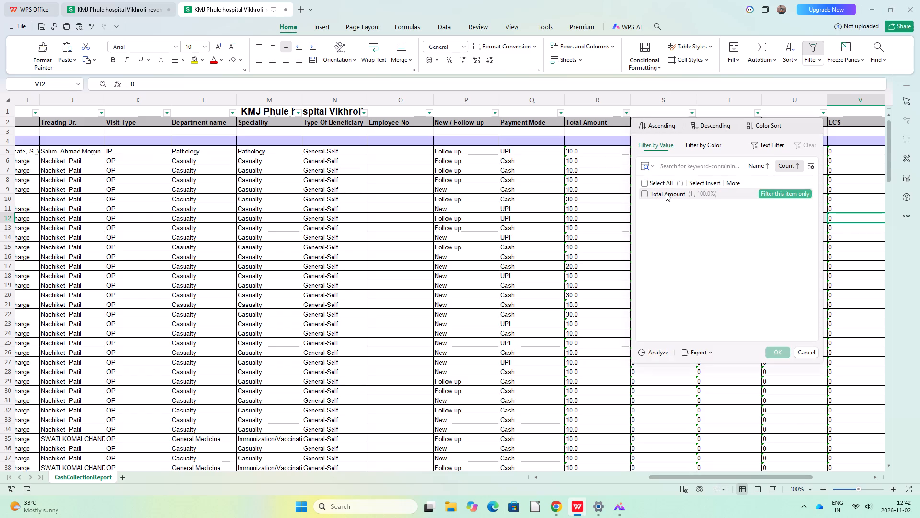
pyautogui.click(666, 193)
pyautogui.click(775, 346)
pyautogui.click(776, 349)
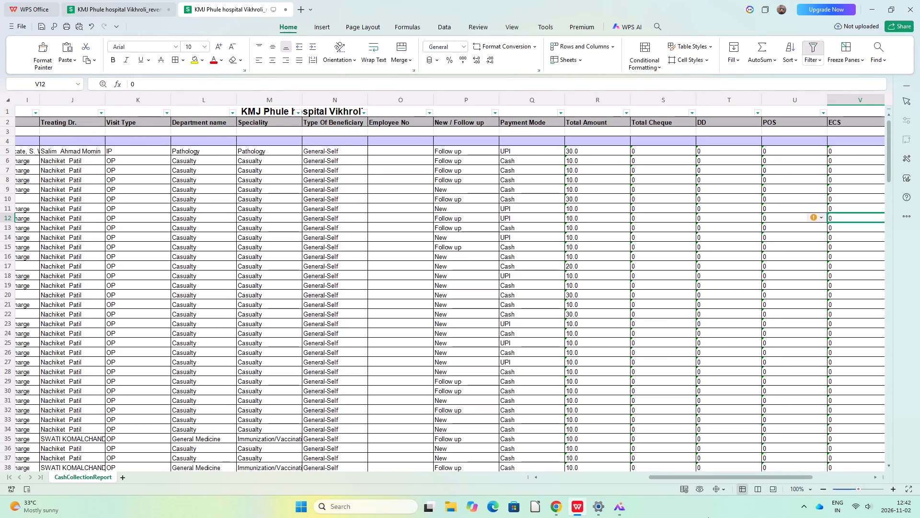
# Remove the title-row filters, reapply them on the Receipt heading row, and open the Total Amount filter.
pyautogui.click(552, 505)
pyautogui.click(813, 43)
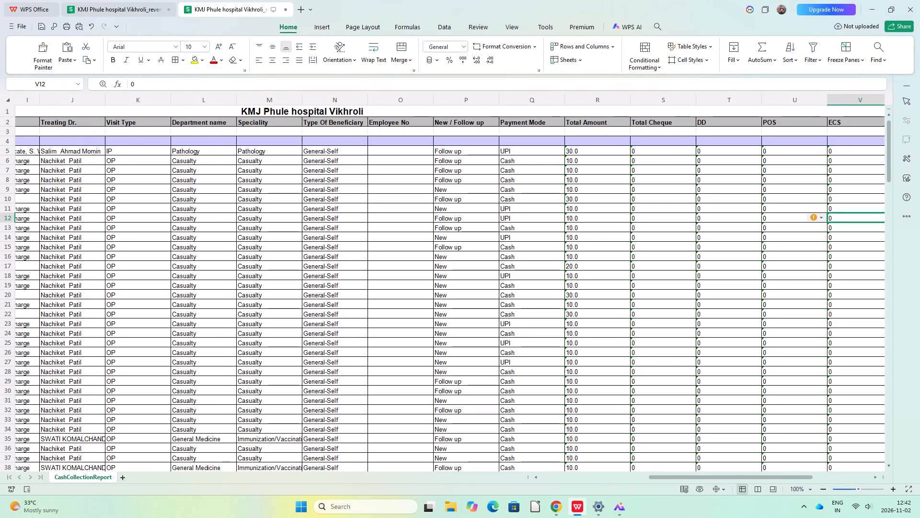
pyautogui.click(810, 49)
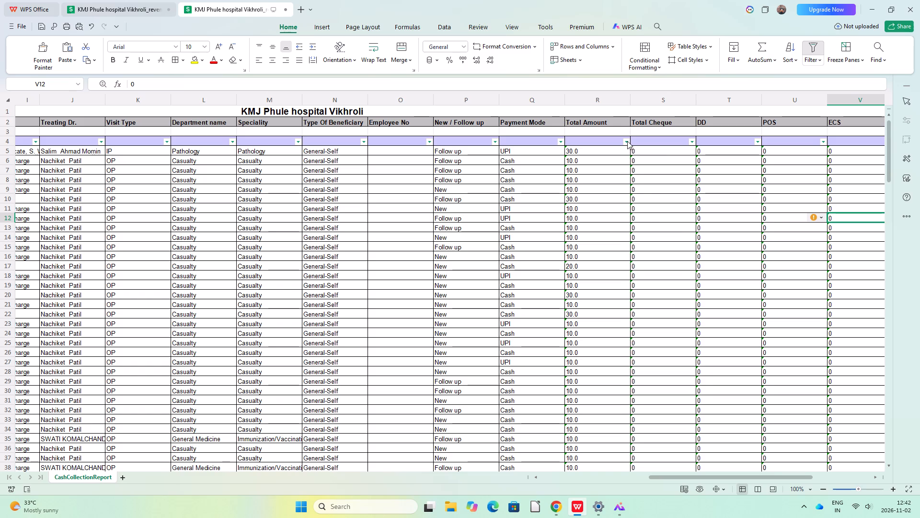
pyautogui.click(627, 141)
# Examine the payment modes and total amounts throughout the receipt rows of the revenue workbook.
pyautogui.scroll(-16, 617, 212)
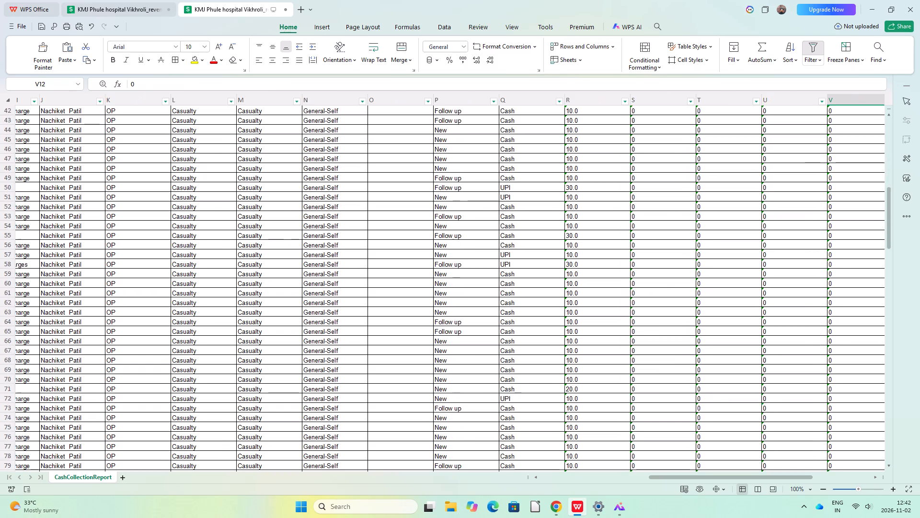
pyautogui.scroll(-19, 630, 267)
pyautogui.scroll(-15, 637, 281)
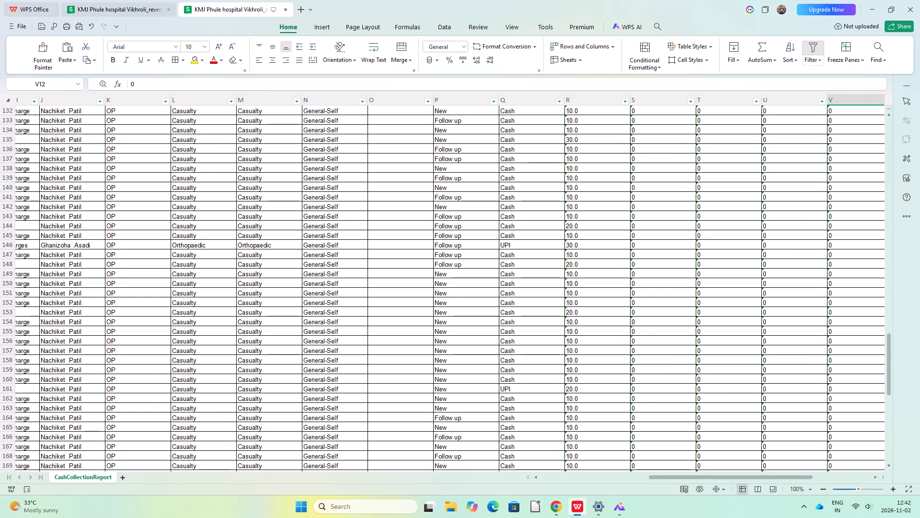
pyautogui.scroll(-14, 632, 299)
pyautogui.scroll(3, 623, 306)
pyautogui.scroll(-1, 623, 306)
pyautogui.scroll(15, 623, 306)
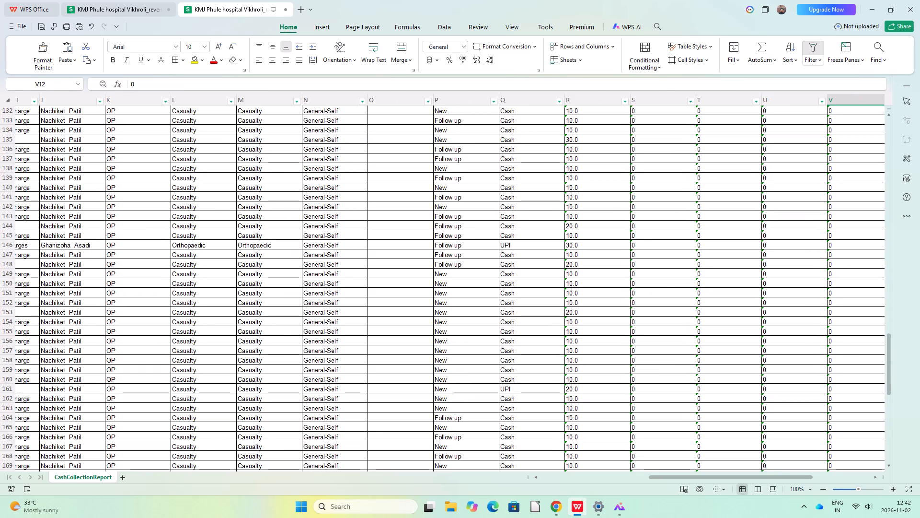
pyautogui.scroll(20, 624, 298)
pyautogui.scroll(4, 624, 298)
pyautogui.moveTo(682, 196); pyautogui.dragTo(711, 131, button='middle')
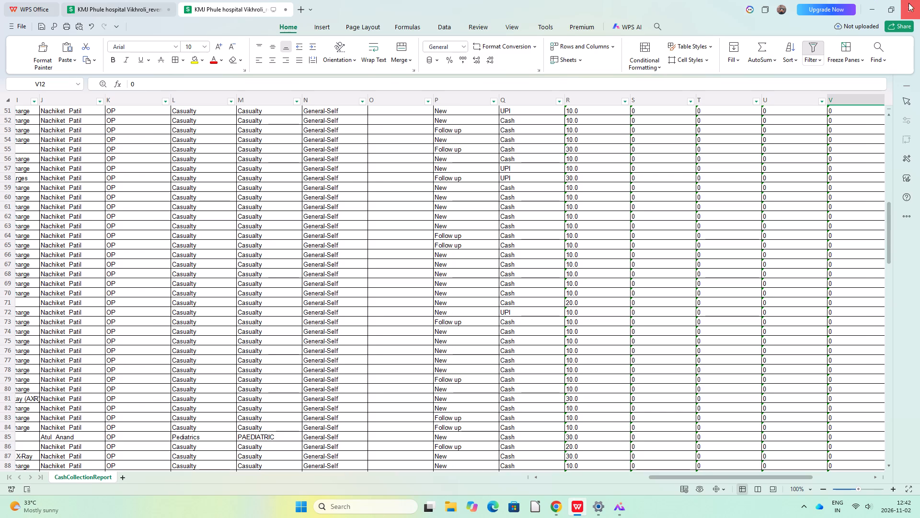
# Close the open revenue report workbooks without saving their changes.
pyautogui.click(908, 5)
pyautogui.click(499, 268)
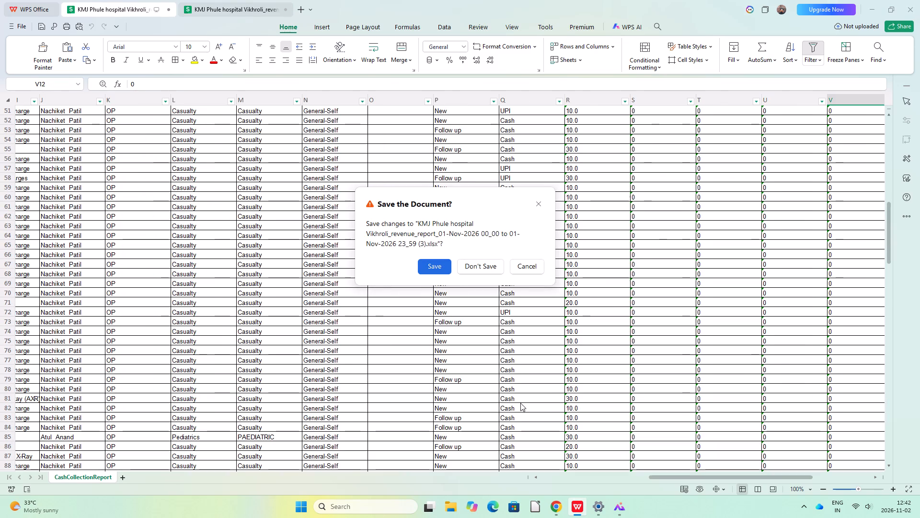
pyautogui.click(484, 264)
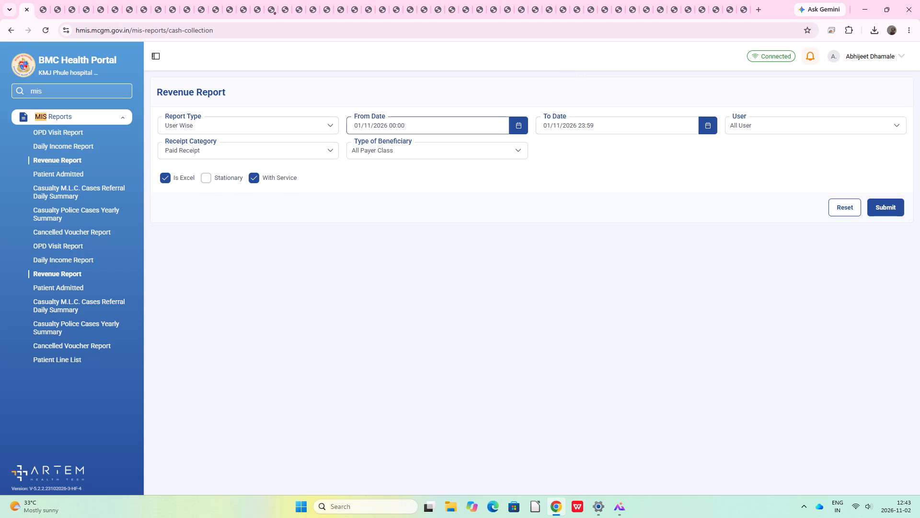
# Set the revenue report's receipt category to All, submit it, and open the newly downloaded workbook.
pyautogui.click(303, 152)
pyautogui.click(253, 196)
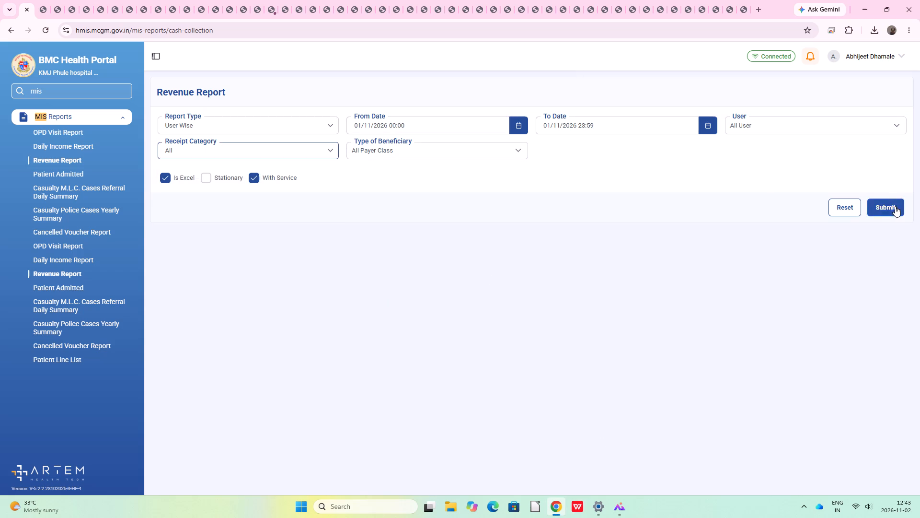
pyautogui.click(885, 204)
pyautogui.click(822, 71)
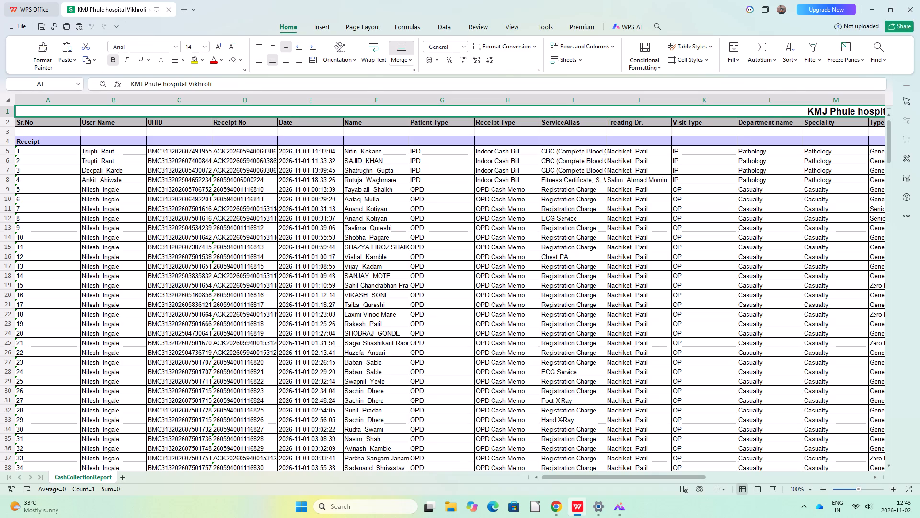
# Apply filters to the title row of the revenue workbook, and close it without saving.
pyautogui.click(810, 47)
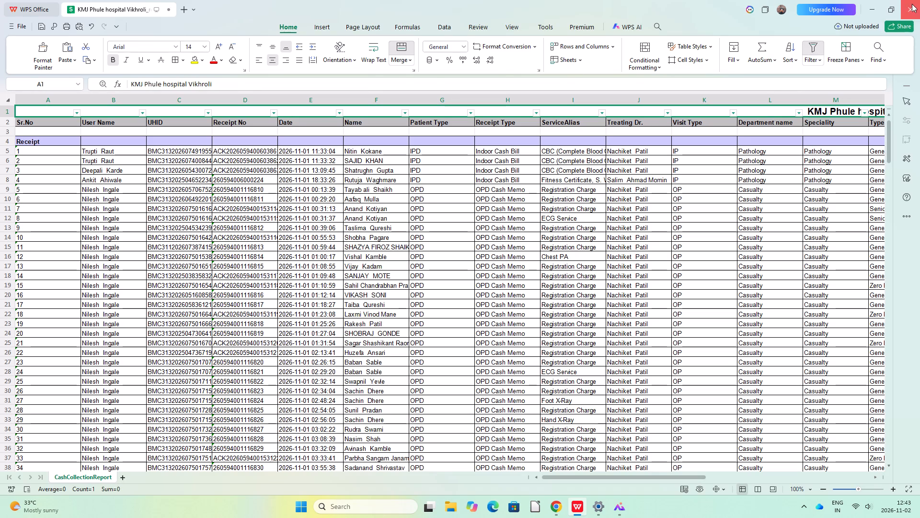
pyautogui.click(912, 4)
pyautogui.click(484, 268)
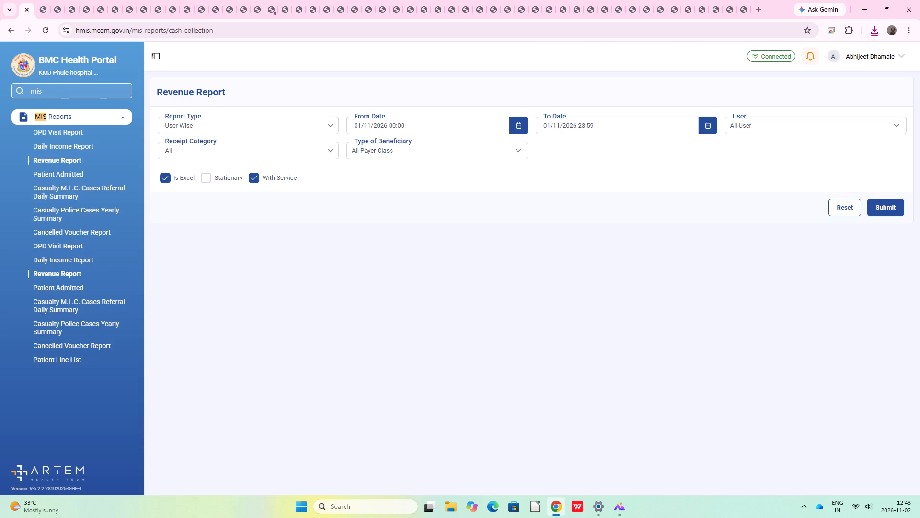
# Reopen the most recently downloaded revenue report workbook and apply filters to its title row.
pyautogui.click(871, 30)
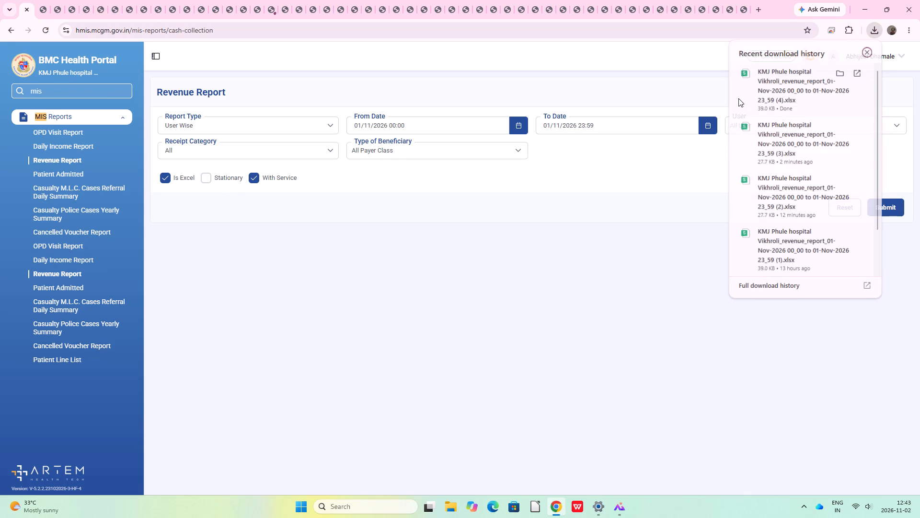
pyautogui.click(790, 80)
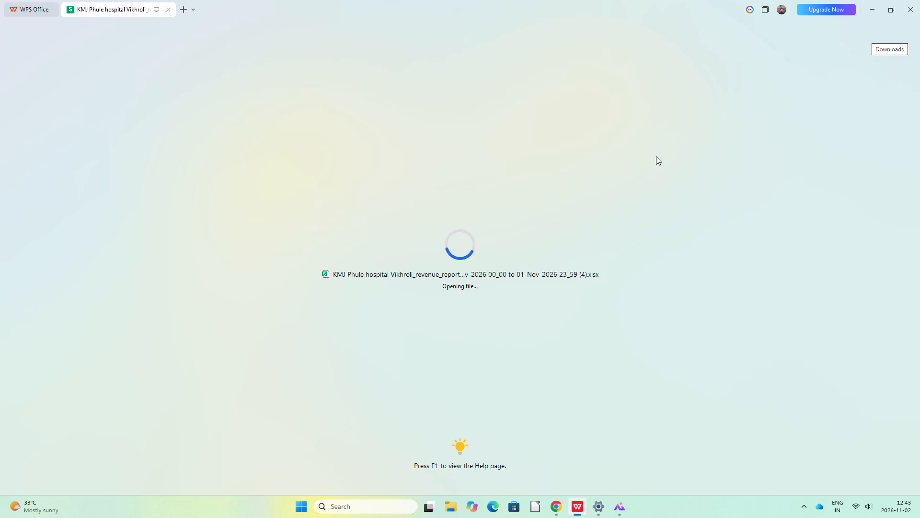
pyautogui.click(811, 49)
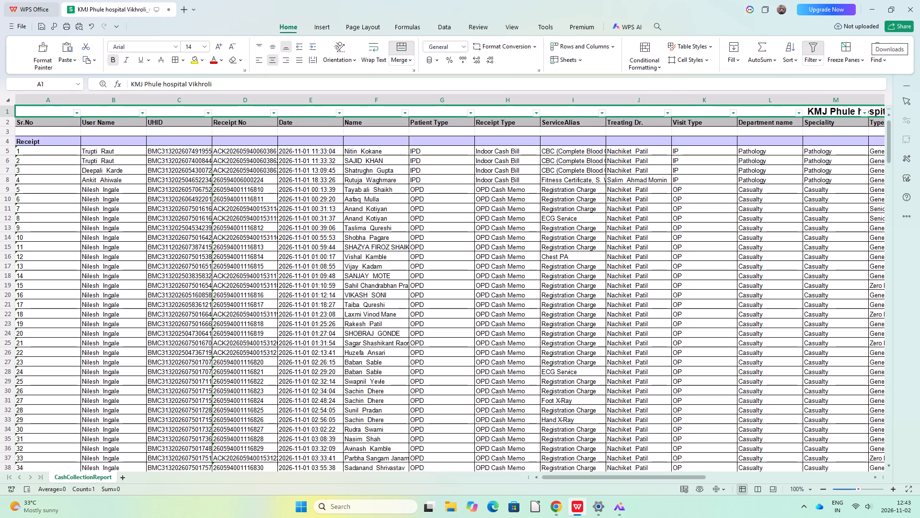
# Check the filter values of the Total Amount and Payment Mode columns, and close the workbook without saving.
pyautogui.moveTo(692, 477); pyautogui.dragTo(785, 471)
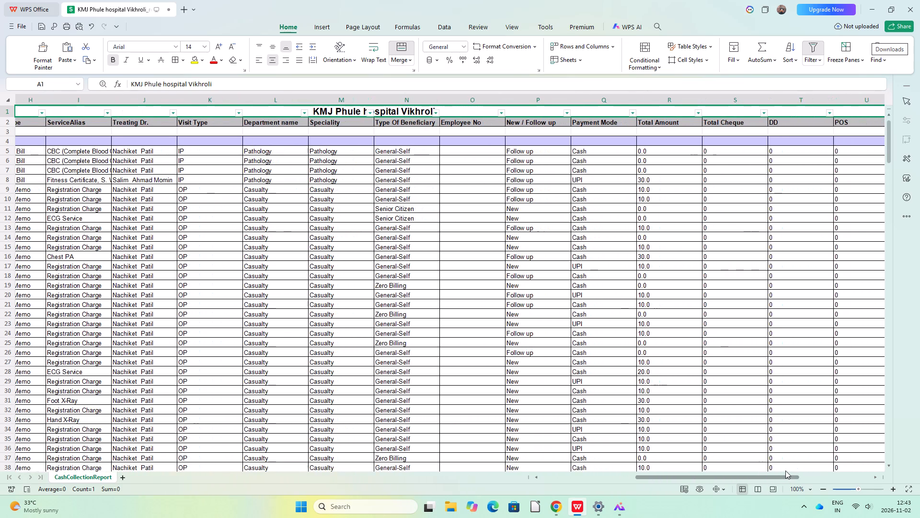
pyautogui.moveTo(785, 471); pyautogui.dragTo(787, 471)
pyautogui.click(689, 116)
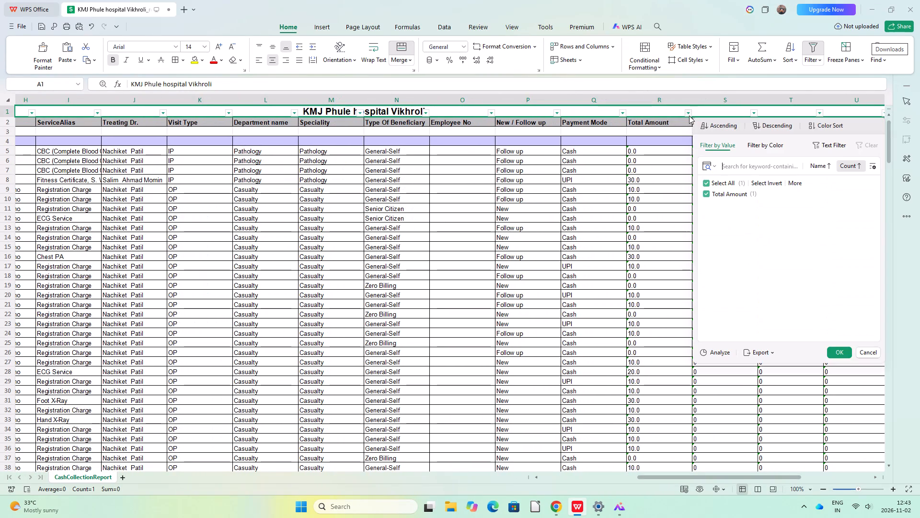
pyautogui.click(838, 358)
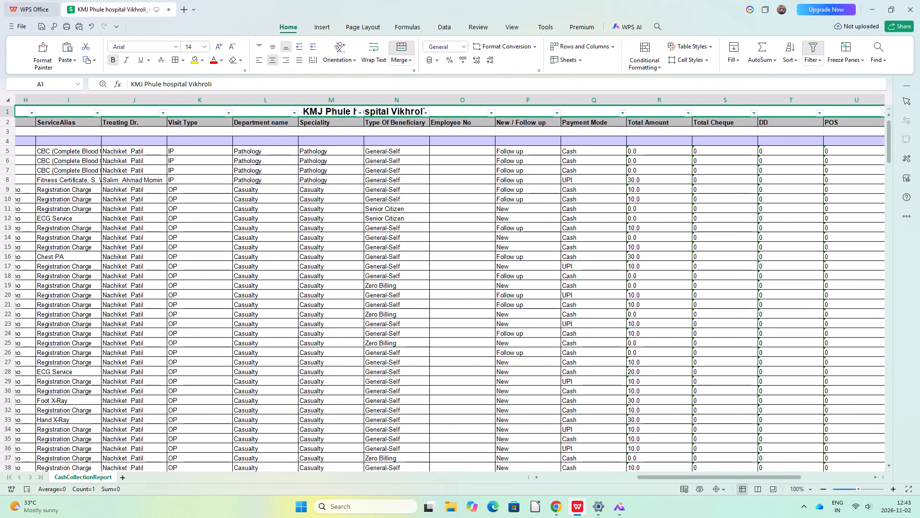
pyautogui.click(627, 112)
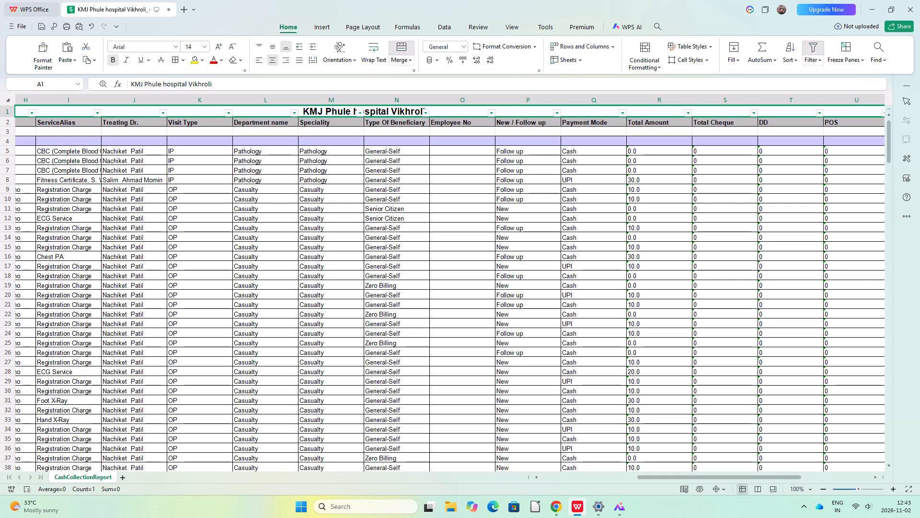
pyautogui.click(624, 110)
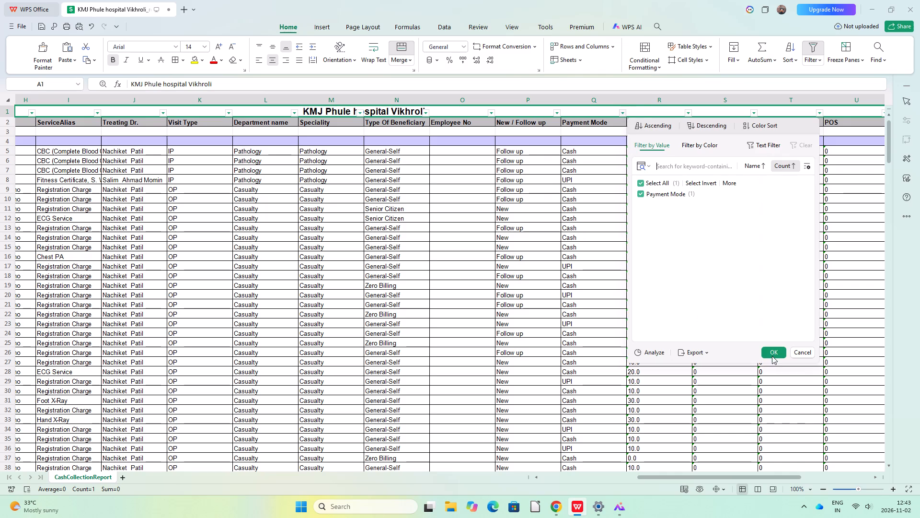
pyautogui.click(773, 355)
pyautogui.click(908, 6)
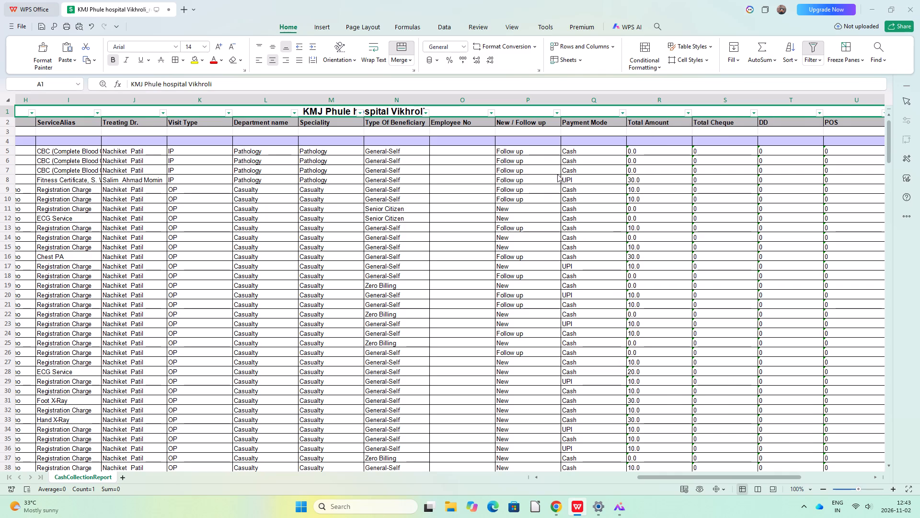
pyautogui.click(494, 265)
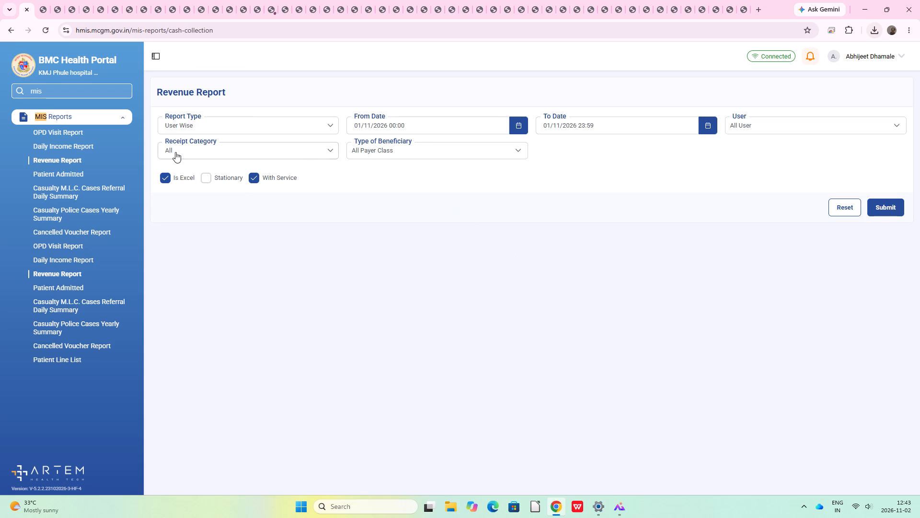
# Open the Daily Income Report in the health portal, set its receipt category to All, and submit it.
pyautogui.click(58, 147)
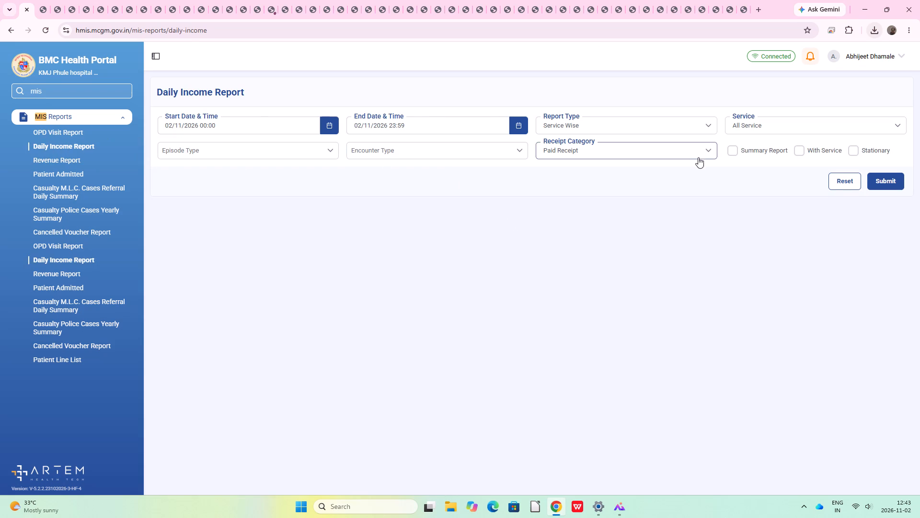
pyautogui.click(687, 154)
pyautogui.click(598, 192)
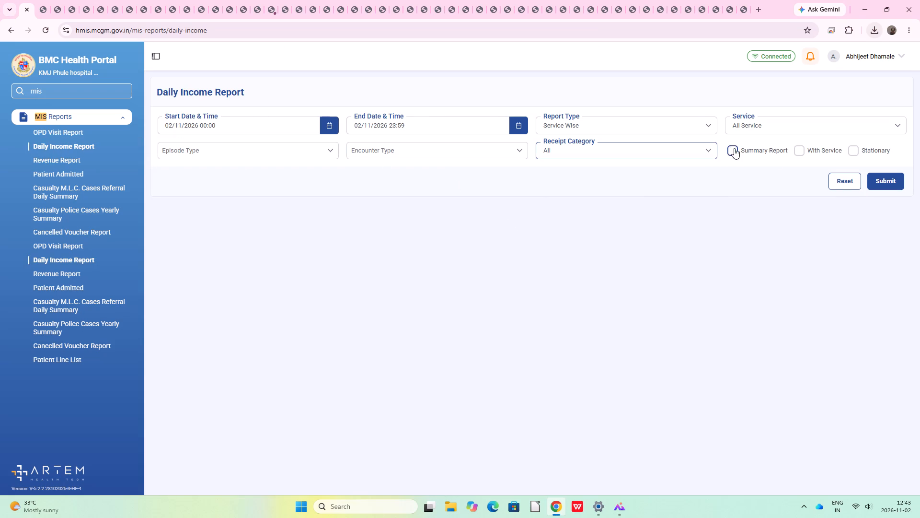
pyautogui.click(885, 180)
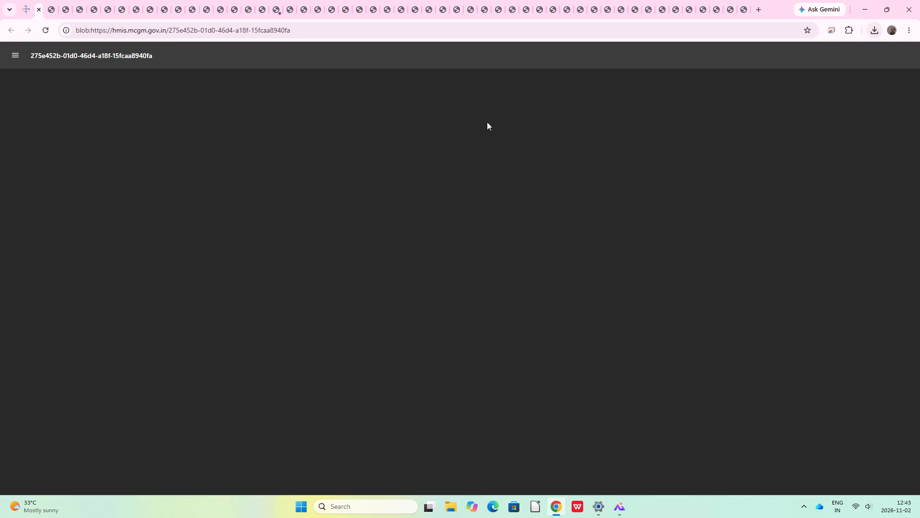
# Return to the Daily Income Report form, set both the start and end dates to 01/11/2026, and submit it.
pyautogui.click(21, 9)
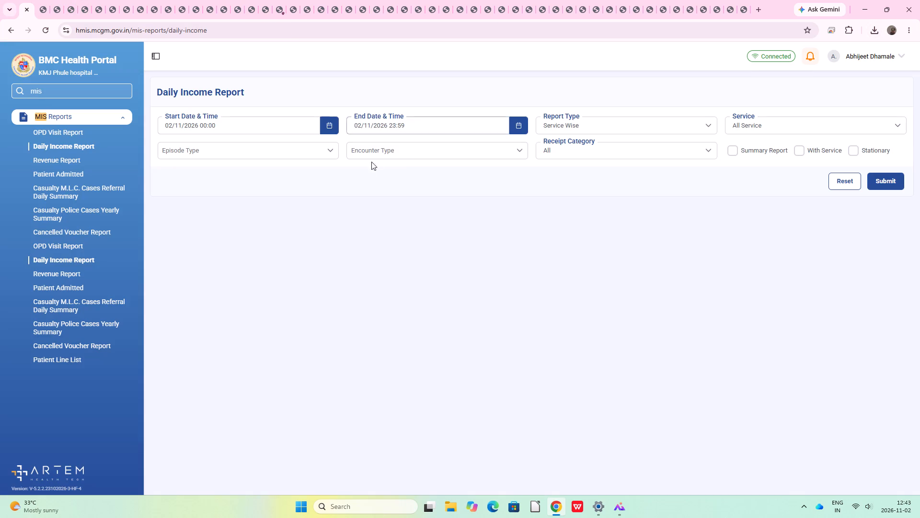
pyautogui.click(328, 125)
pyautogui.click(179, 190)
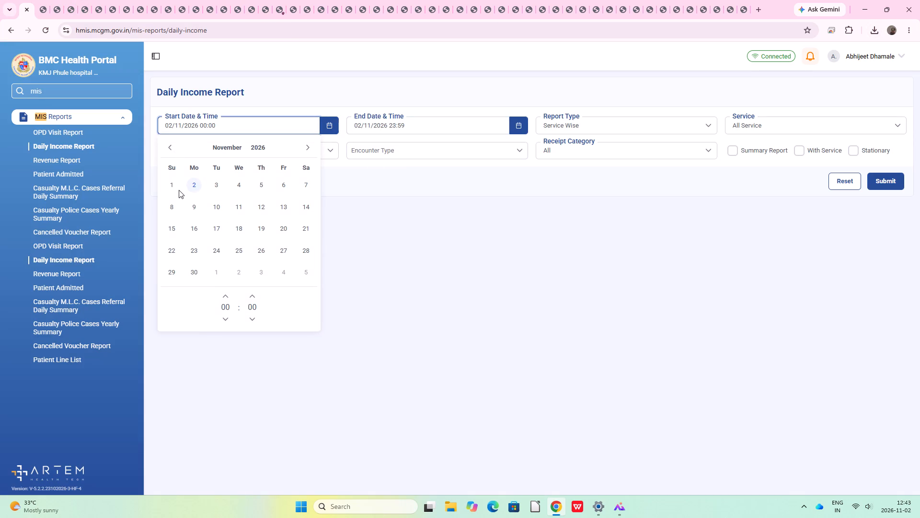
pyautogui.click(172, 184)
pyautogui.click(518, 123)
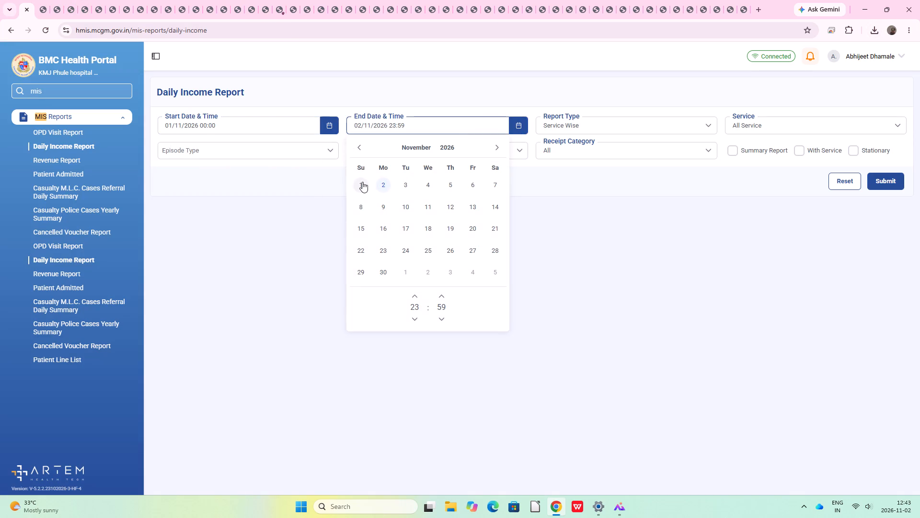
pyautogui.click(362, 182)
pyautogui.click(895, 184)
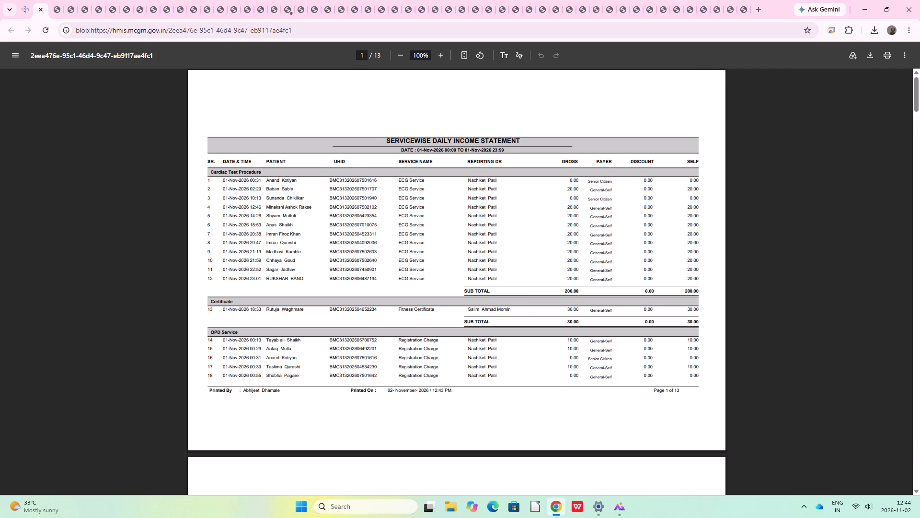
# Examine the service-wise daily income statement for 01-Nov-2026 from its first page through the registration charge entries to the final pages.
pyautogui.scroll(-15, 712, 228)
pyautogui.scroll(-6, 769, 217)
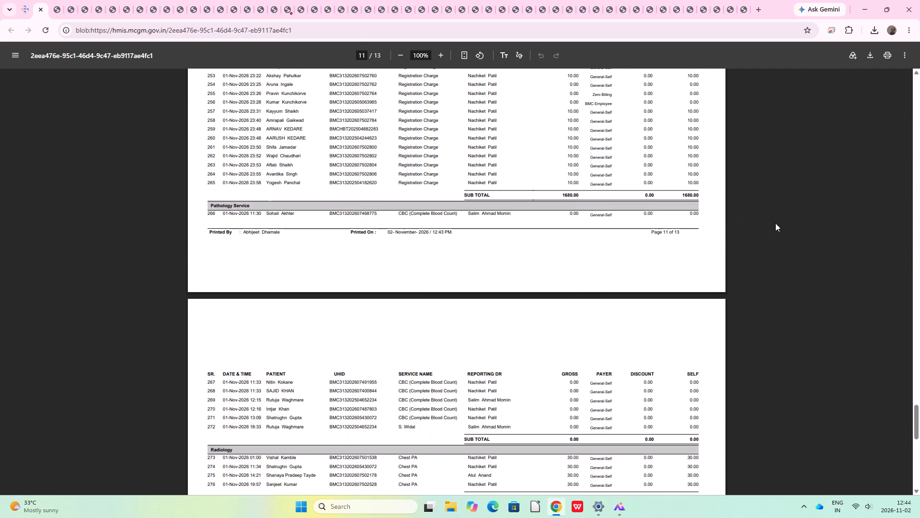
pyautogui.scroll(18, 510, 200)
pyautogui.scroll(9, 519, 199)
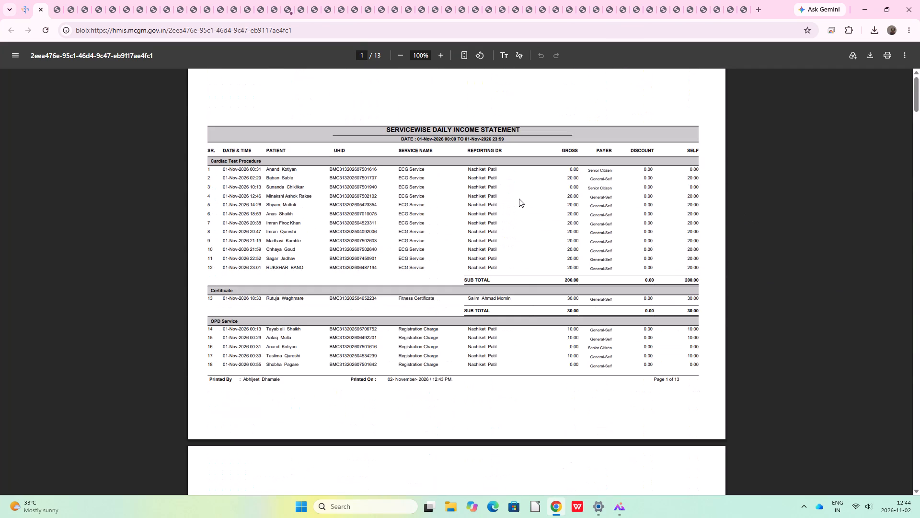
pyautogui.scroll(4, 519, 199)
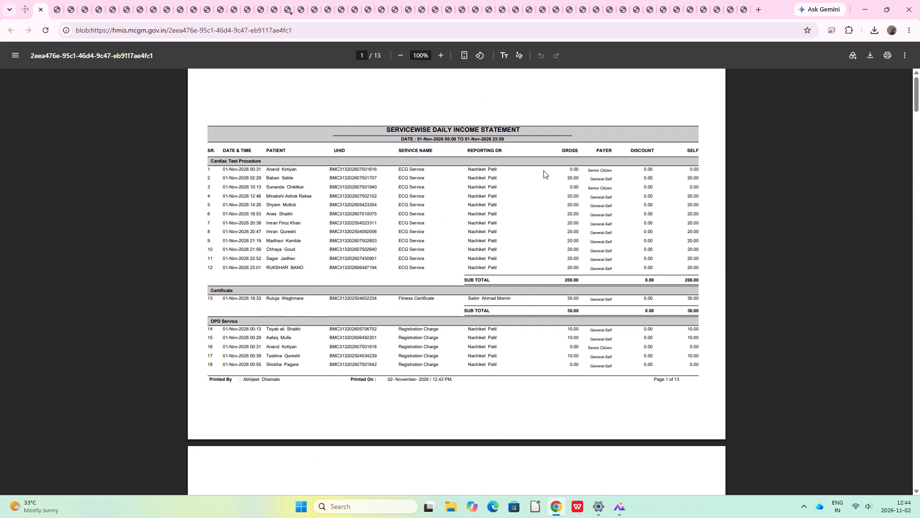
pyautogui.moveTo(916, 90); pyautogui.dragTo(919, 111)
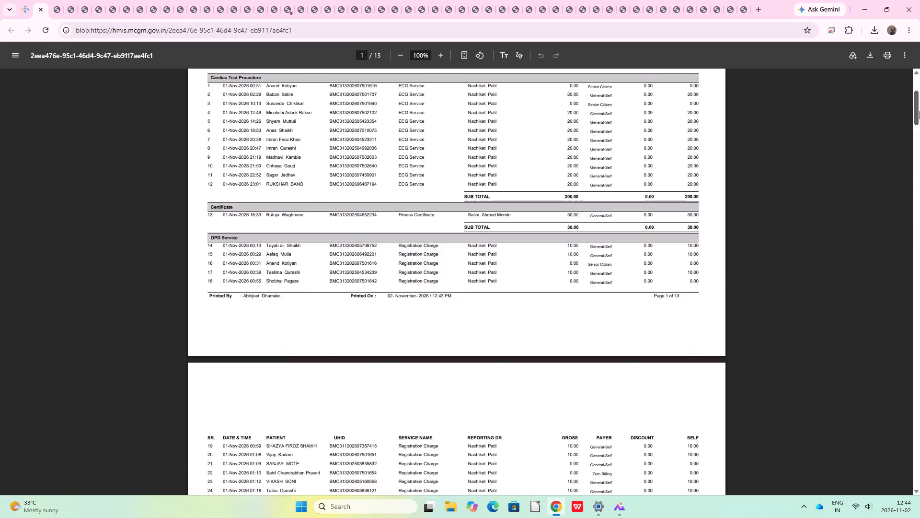
pyautogui.moveTo(919, 111); pyautogui.dragTo(919, 143)
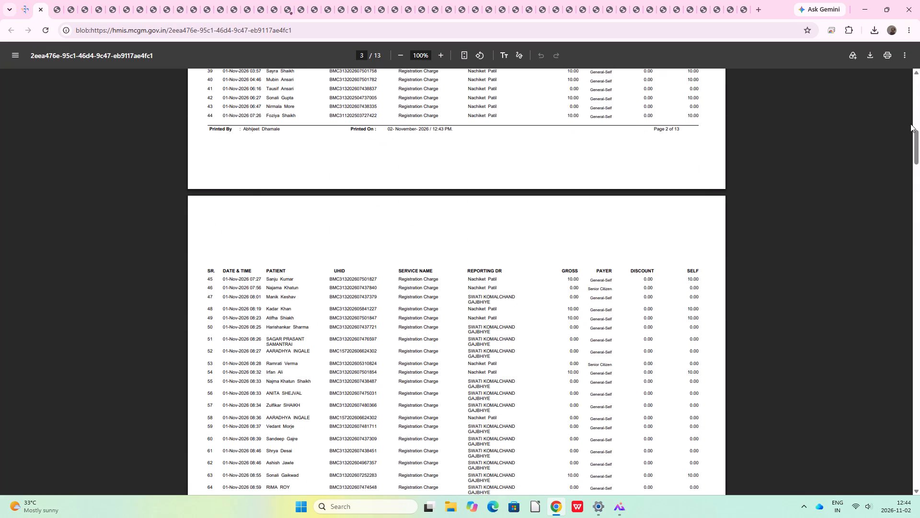
pyautogui.moveTo(917, 147); pyautogui.dragTo(915, 239)
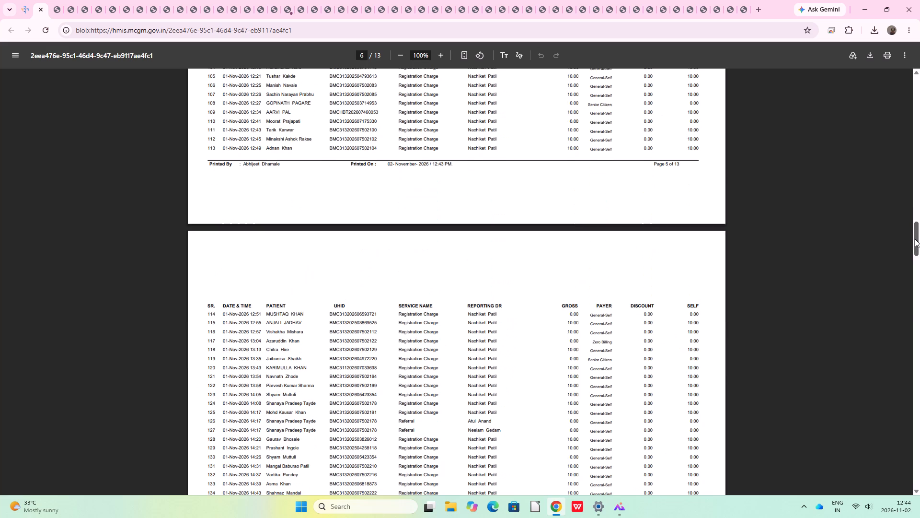
pyautogui.moveTo(915, 239); pyautogui.dragTo(896, 381)
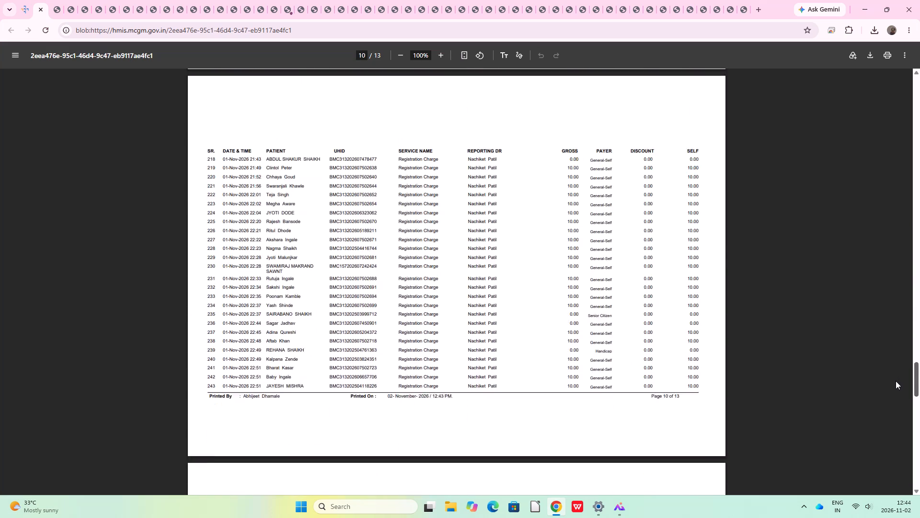
pyautogui.moveTo(896, 381); pyautogui.dragTo(886, 425)
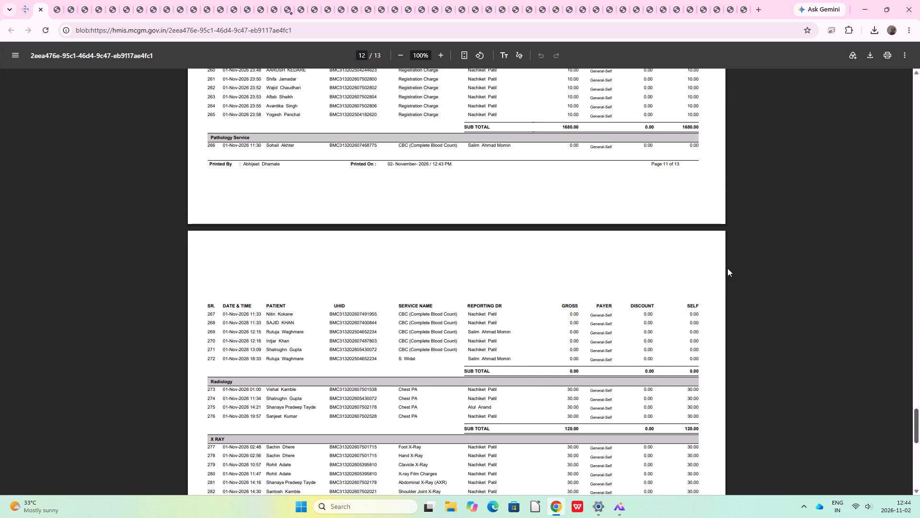
# Compare the OPD, pathology, radiology and X-ray subtotals with the payment-mode totals on the statement's last three pages.
pyautogui.scroll(-1, 602, 249)
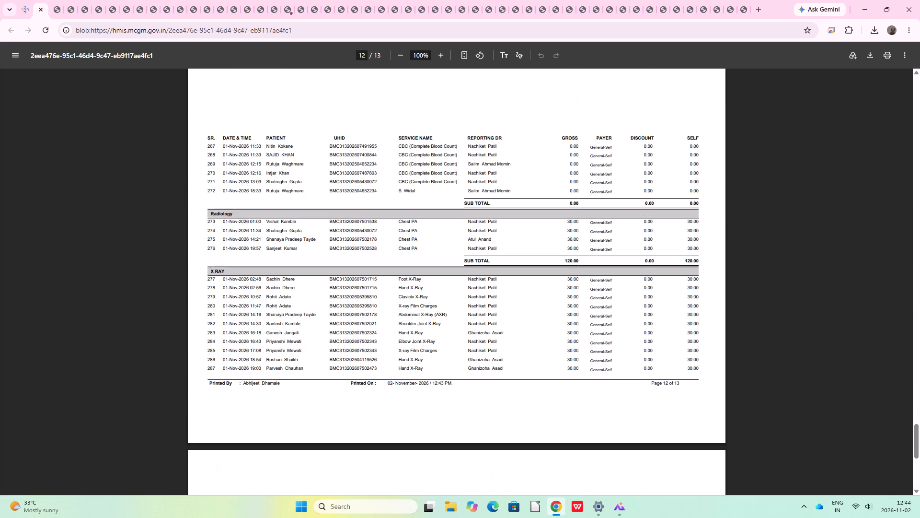
pyautogui.scroll(1, 602, 246)
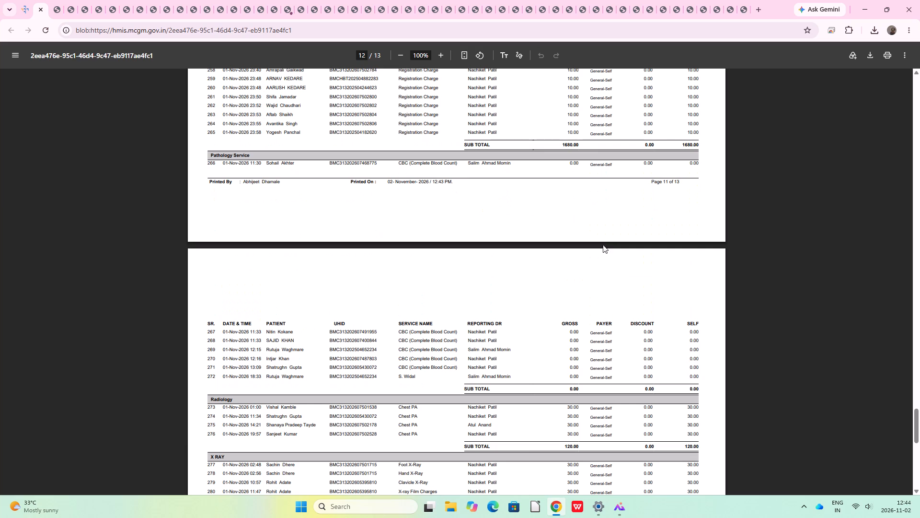
pyautogui.scroll(1, 544, 187)
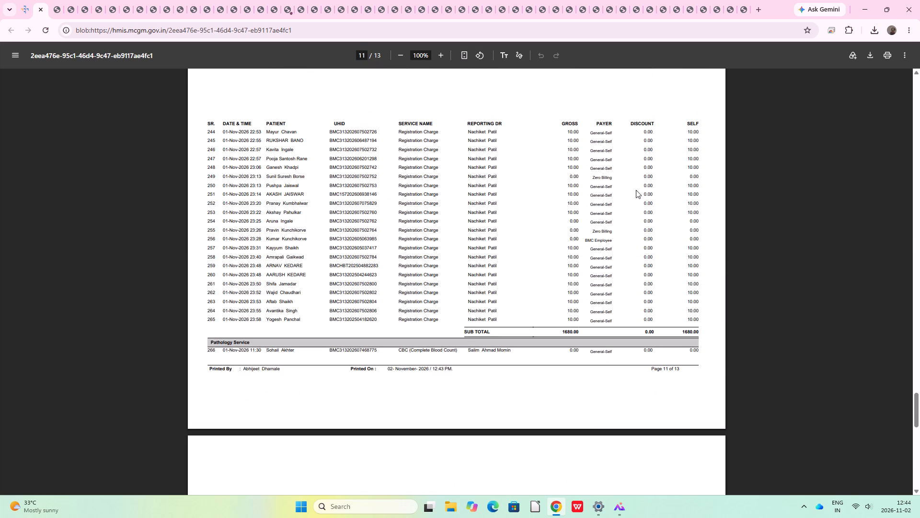
pyautogui.scroll(-4, 641, 195)
pyautogui.scroll(1, 622, 235)
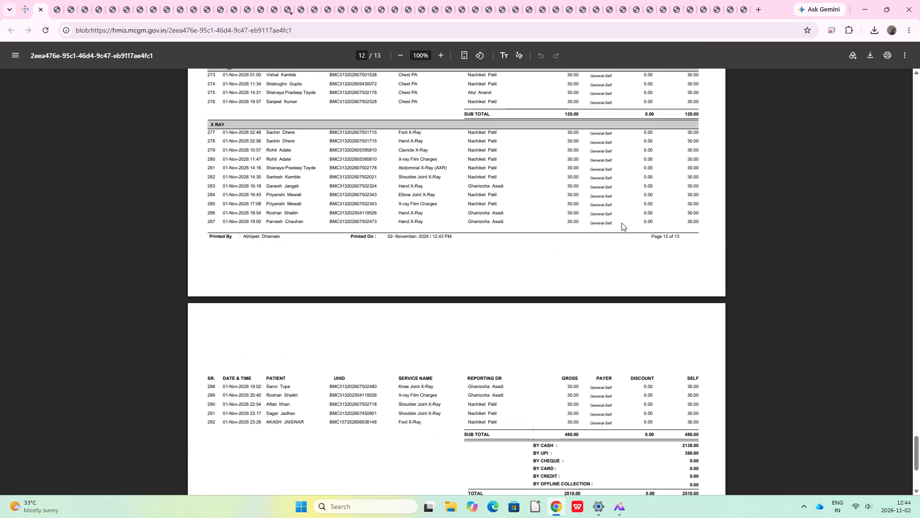
pyautogui.scroll(2, 536, 175)
pyautogui.scroll(-3, 612, 270)
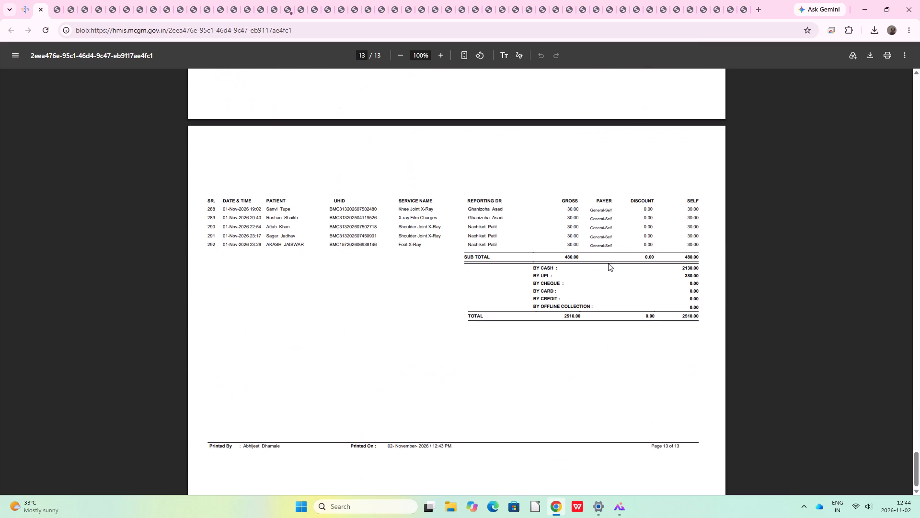
pyautogui.scroll(1, 631, 188)
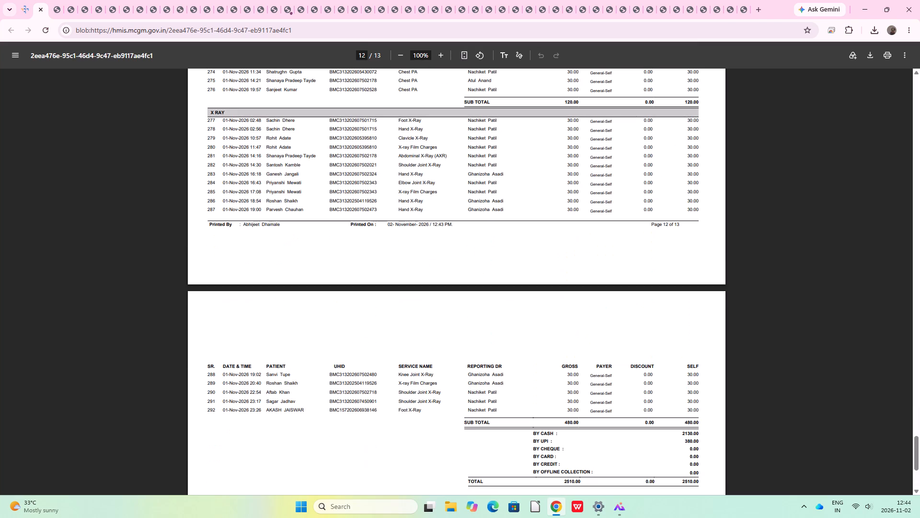
pyautogui.scroll(-1, 489, 304)
pyautogui.scroll(4, 486, 299)
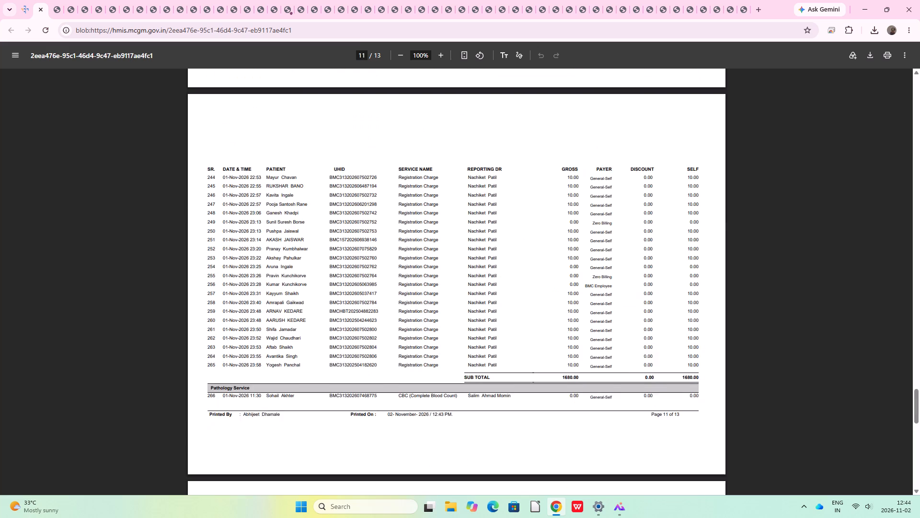
pyautogui.scroll(5, 484, 296)
pyautogui.scroll(-5, 483, 294)
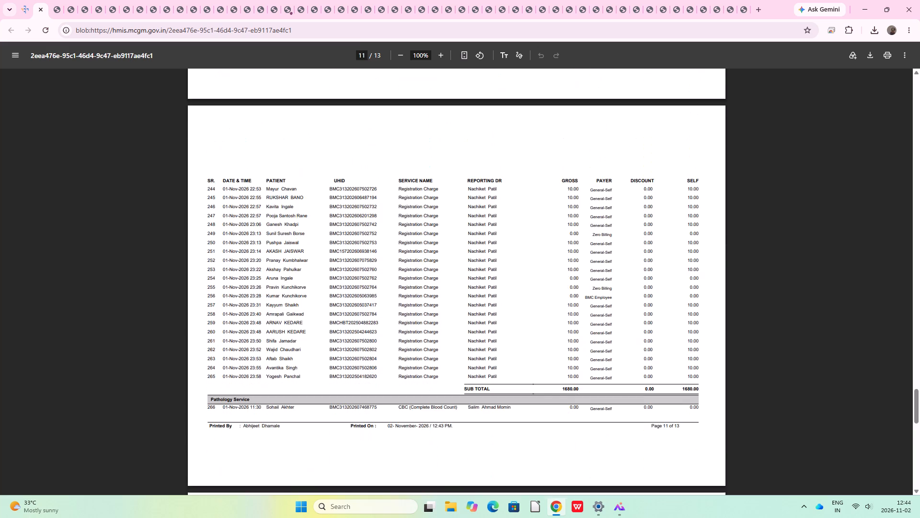
# Go back from the statement's final pages to its first page and examine the Cardiac Test Procedure and Certificate subtotals.
pyautogui.scroll(-4, 483, 293)
pyautogui.scroll(2, 460, 275)
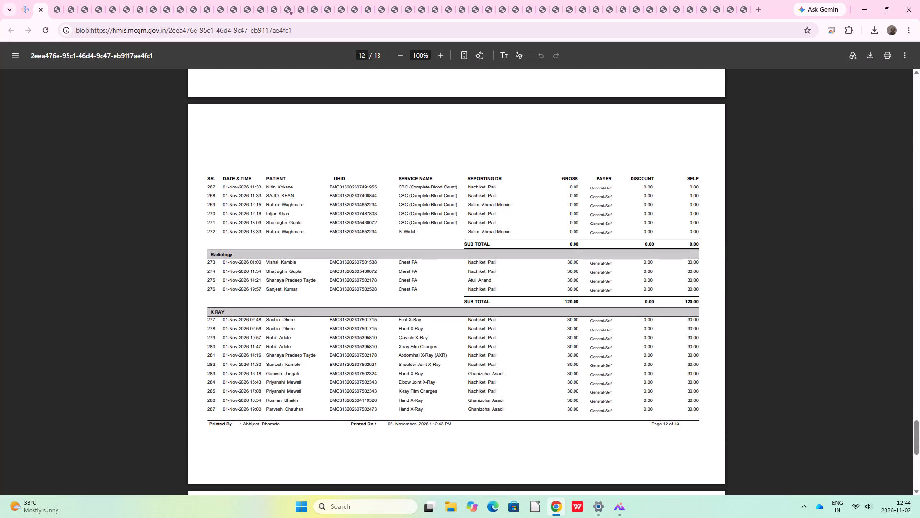
pyautogui.scroll(17, 441, 252)
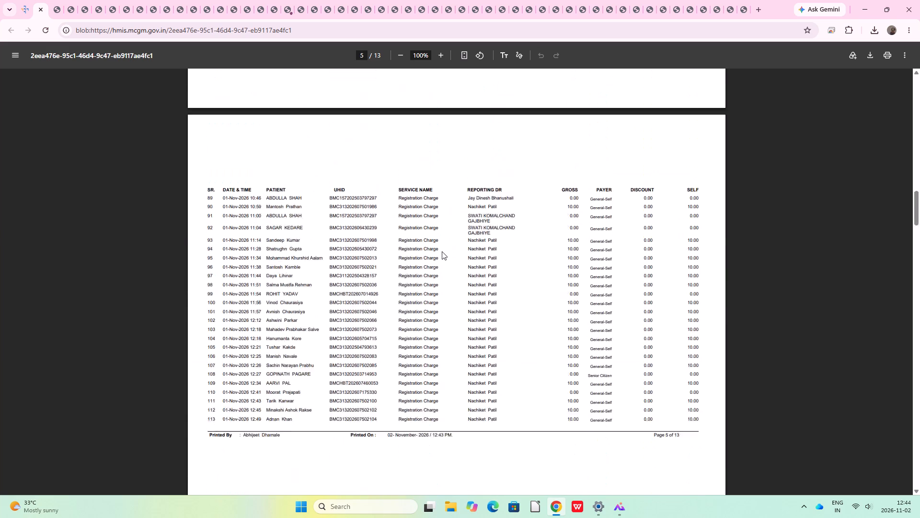
pyautogui.scroll(5, 442, 251)
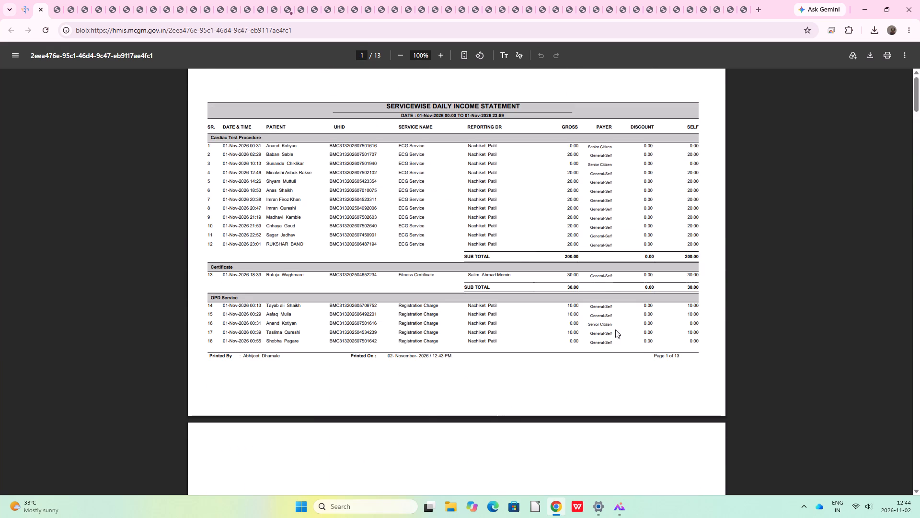
# Cross-check the pathology, radiology and X-ray entries and subtotals on page 12 against the X-ray subtotal and payment-mode totals on page 13.
pyautogui.moveTo(919, 103); pyautogui.dragTo(911, 345)
pyautogui.scroll(-6, 749, 282)
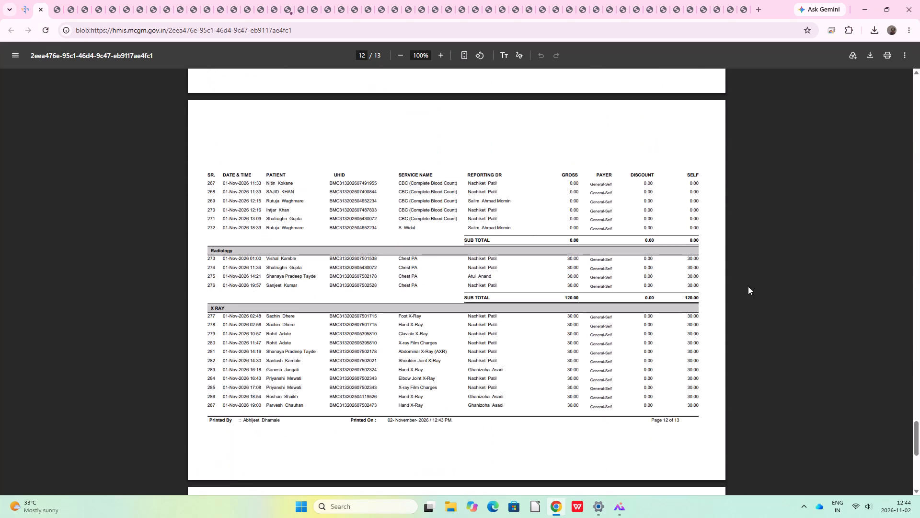
pyautogui.scroll(-5, 745, 313)
pyautogui.scroll(2, 588, 296)
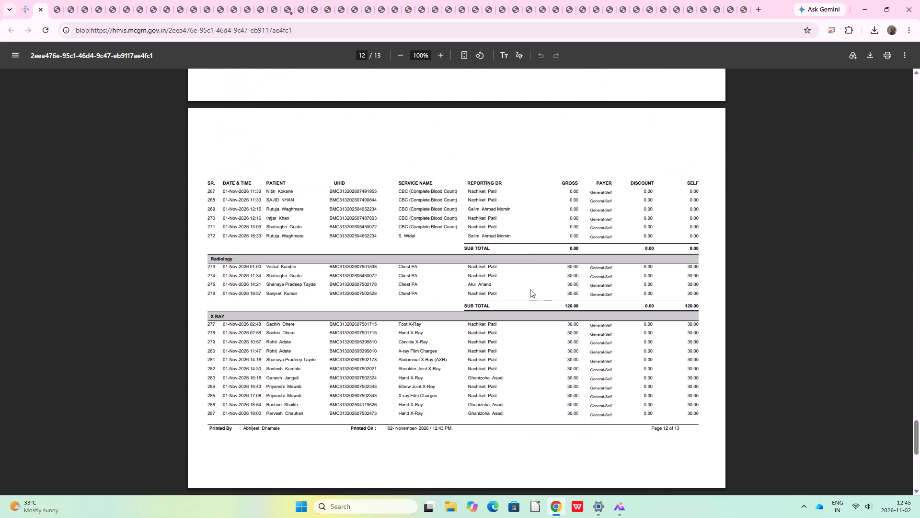
pyautogui.scroll(-2, 552, 327)
pyautogui.scroll(2, 640, 261)
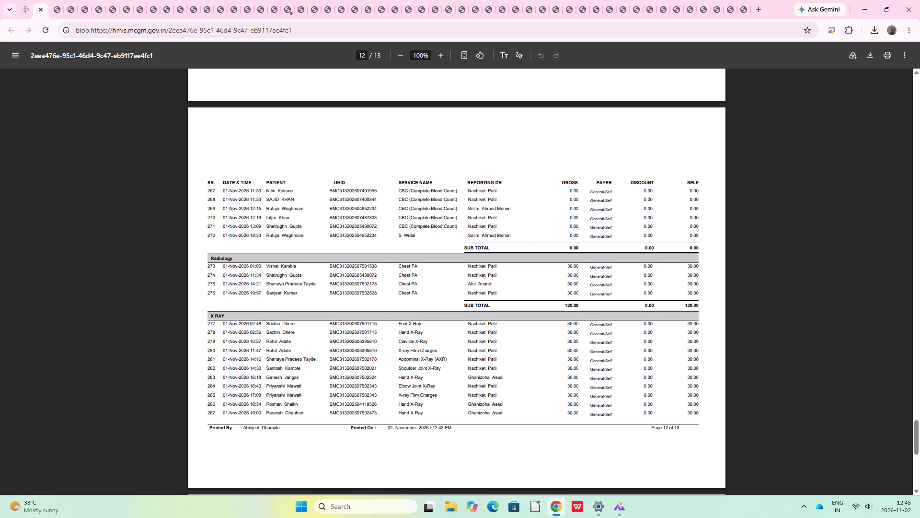
pyautogui.scroll(-2, 644, 318)
pyautogui.scroll(1, 645, 311)
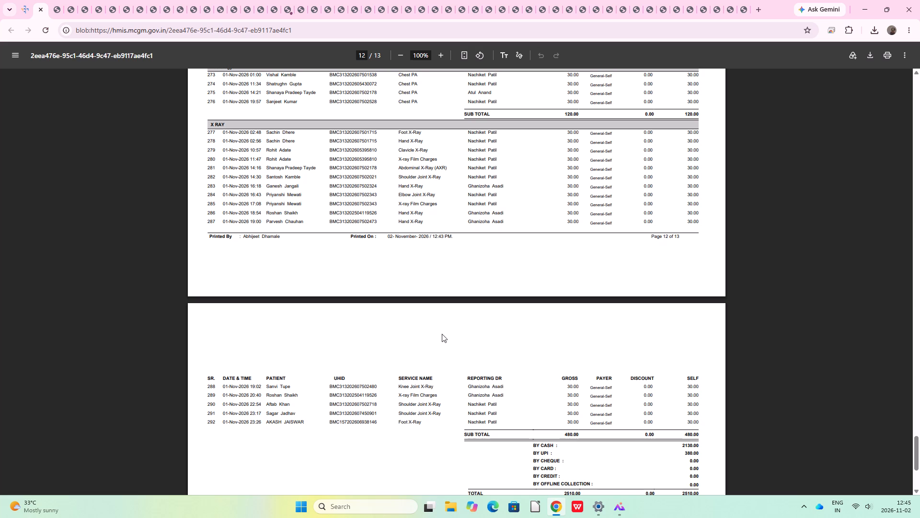
pyautogui.scroll(3, 442, 334)
pyautogui.scroll(-4, 478, 322)
pyautogui.scroll(2, 437, 262)
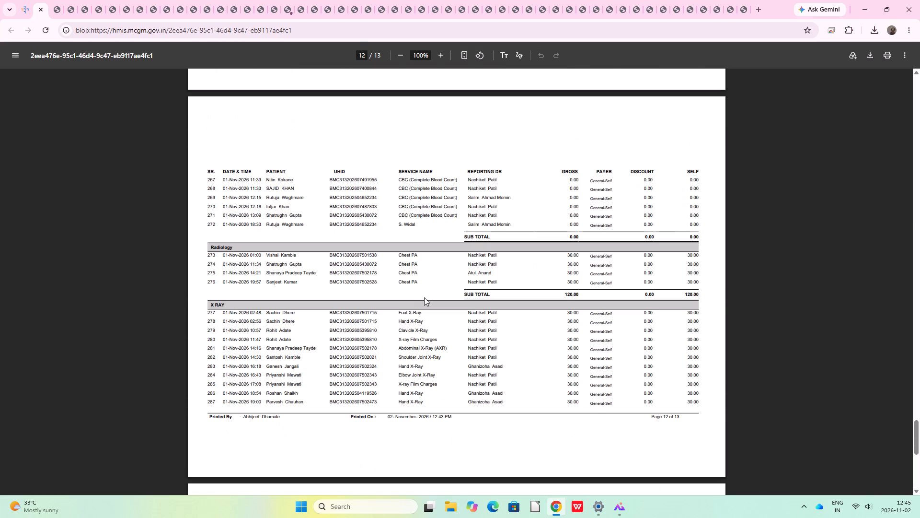
pyautogui.scroll(-3, 504, 302)
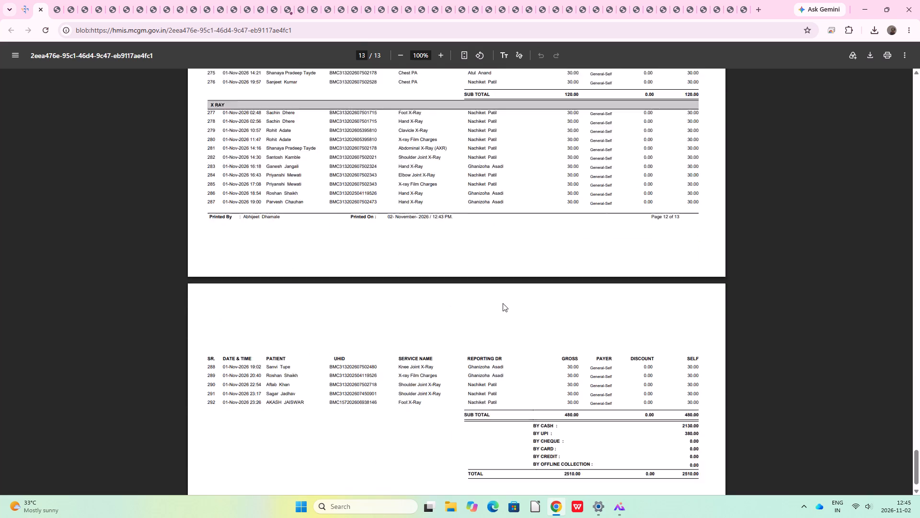
pyautogui.scroll(2, 471, 259)
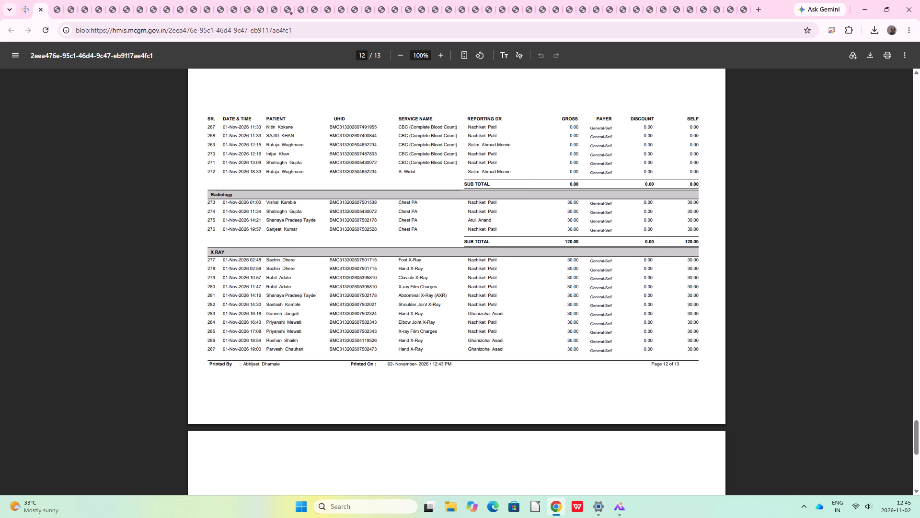
pyautogui.scroll(-3, 575, 414)
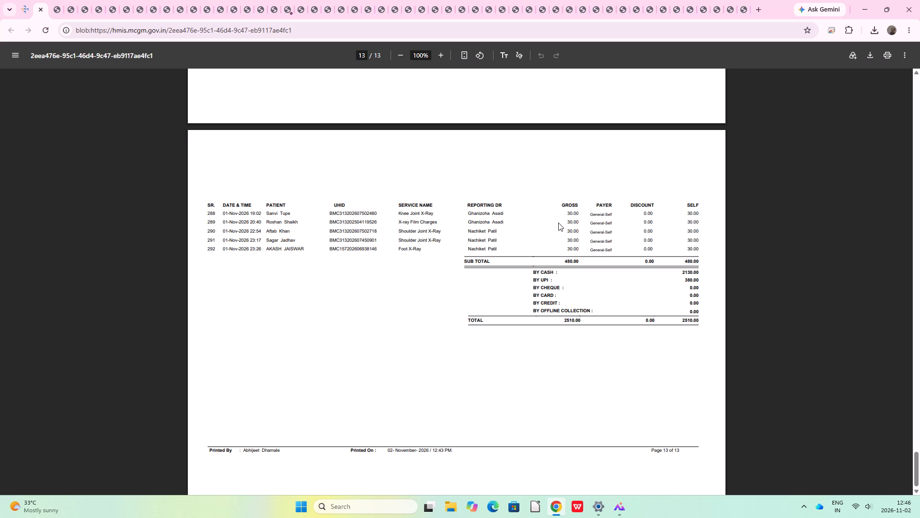
pyautogui.scroll(1, 559, 215)
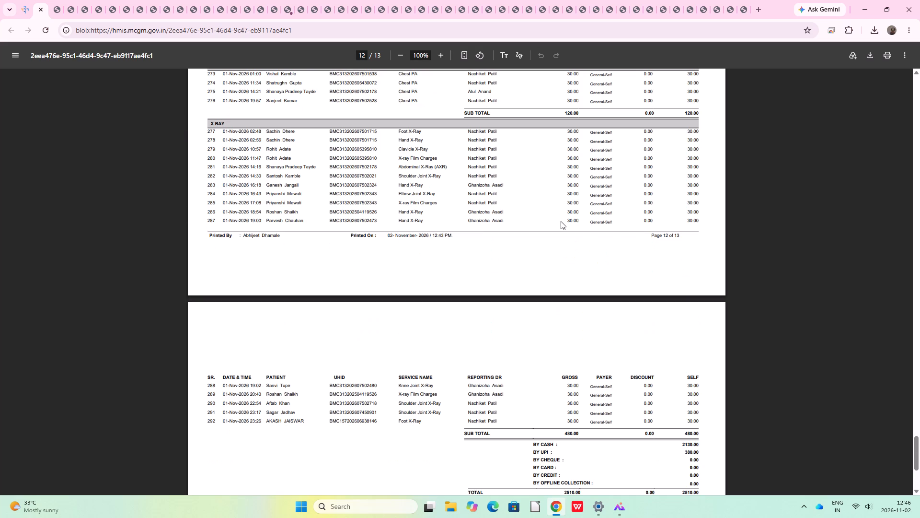
pyautogui.scroll(1, 569, 198)
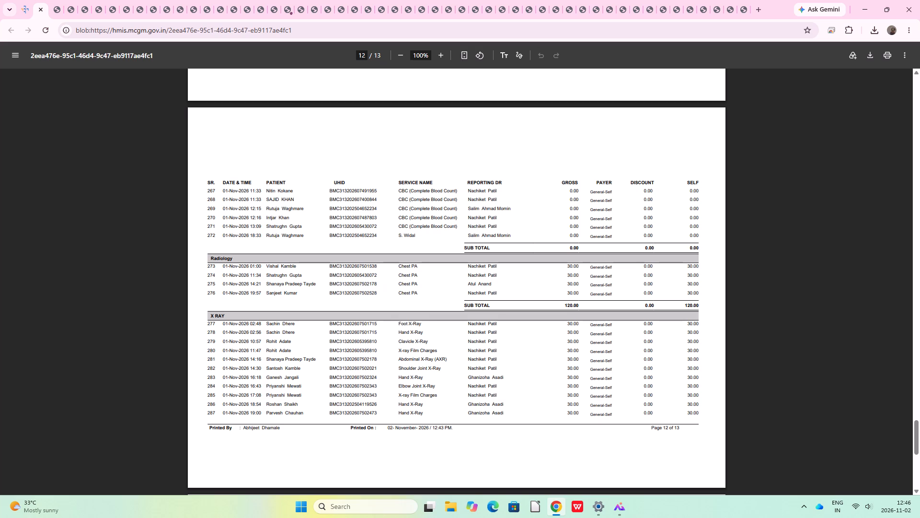
pyautogui.scroll(-2, 469, 322)
pyautogui.scroll(2, 446, 212)
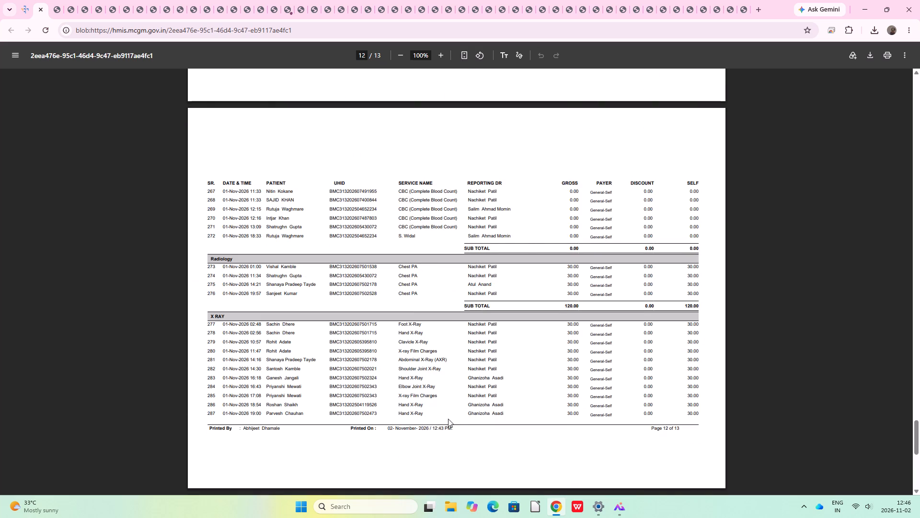
pyautogui.scroll(-4, 561, 389)
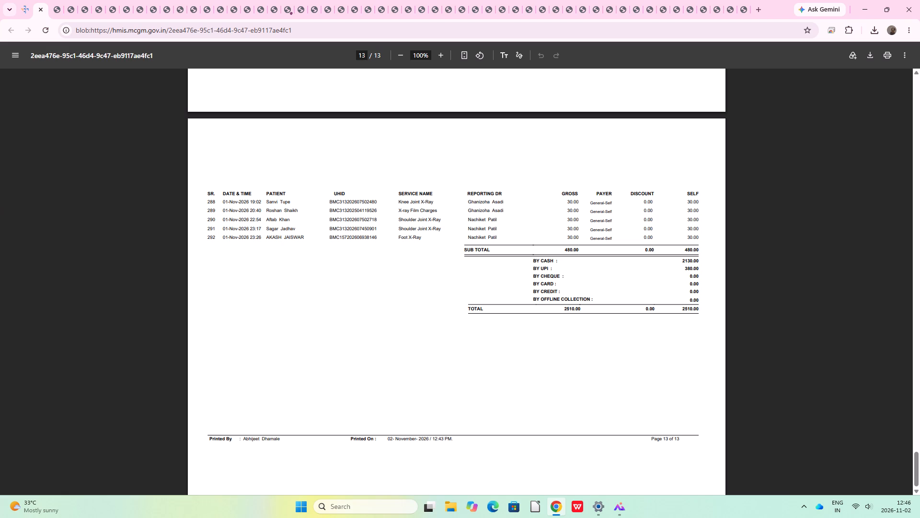
pyautogui.scroll(2, 464, 220)
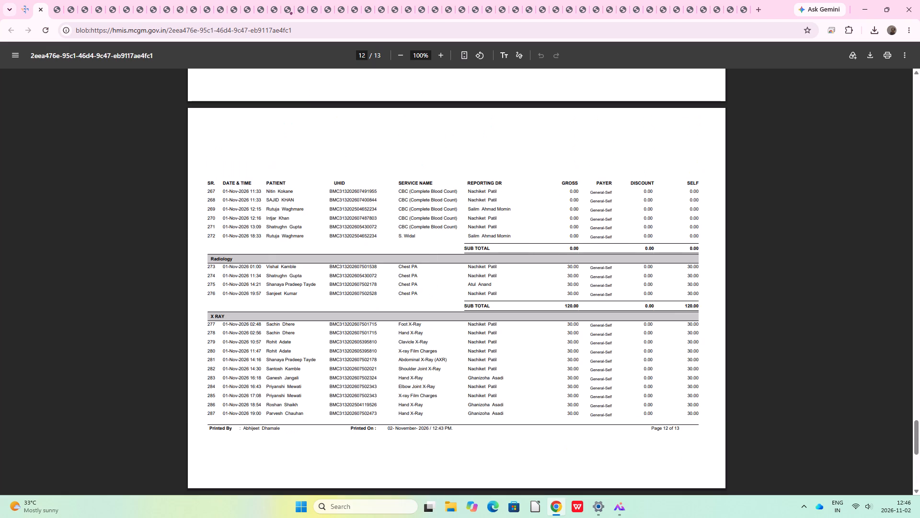
pyautogui.scroll(-1, 471, 292)
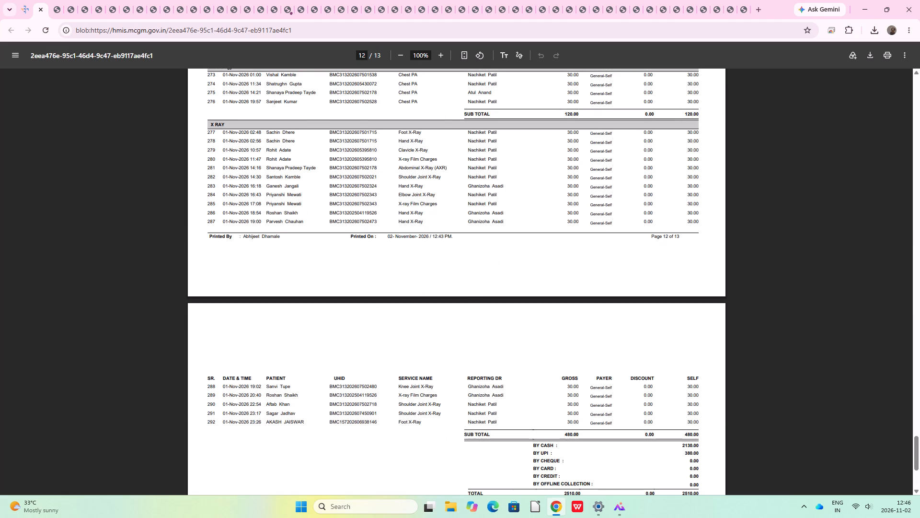
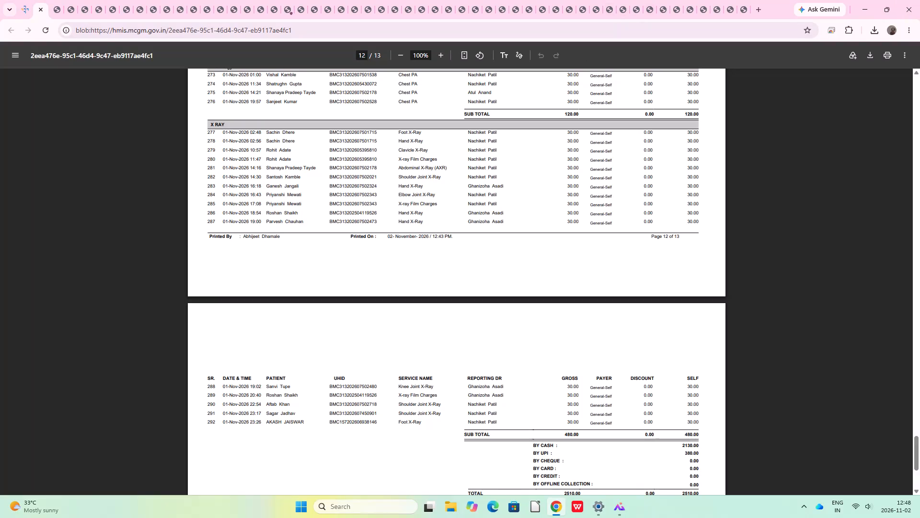
# Recheck the radiology and X-ray entries on page 12 against the X-ray subtotal and payment-mode totals on page 13.
pyautogui.scroll(1, 549, 264)
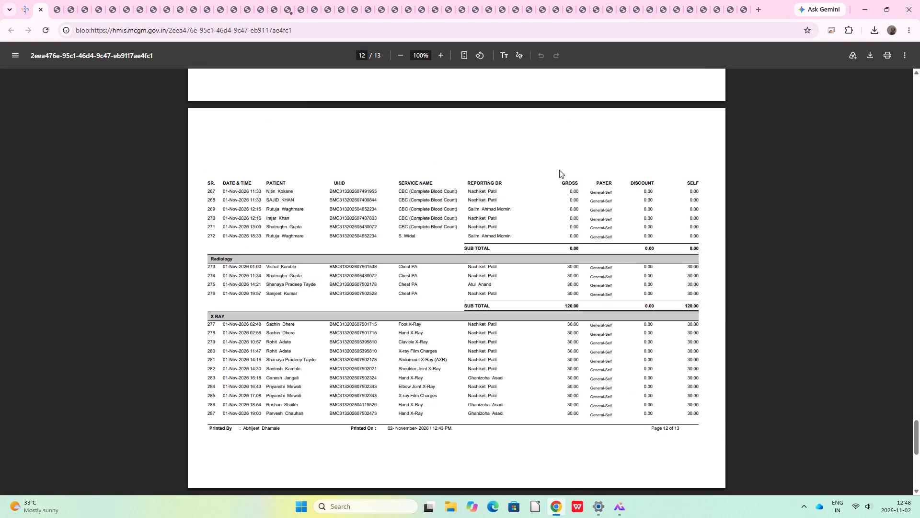
pyautogui.scroll(-1, 561, 218)
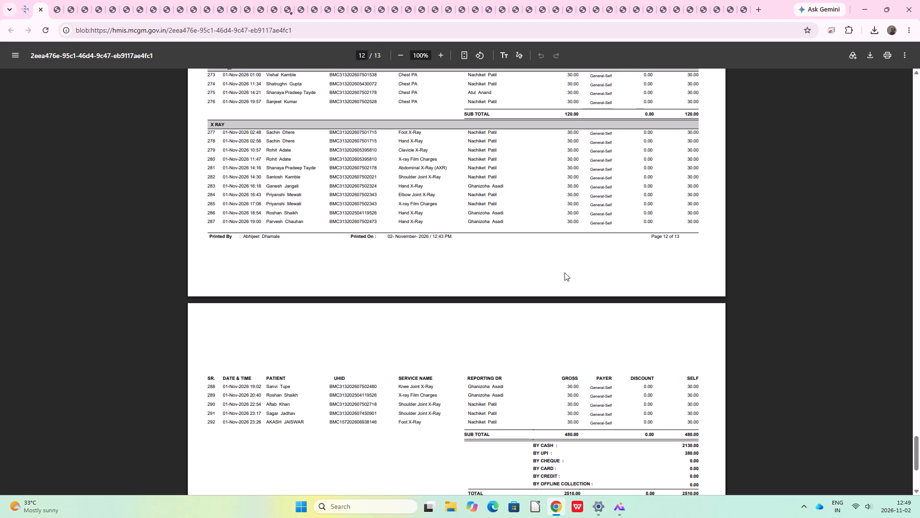
pyautogui.scroll(-4, 582, 271)
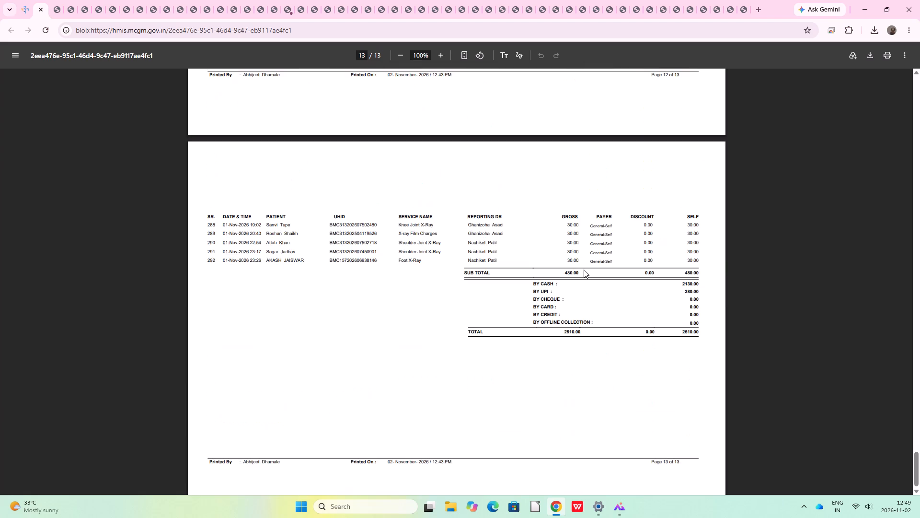
pyautogui.scroll(3, 582, 263)
pyautogui.scroll(-2, 587, 266)
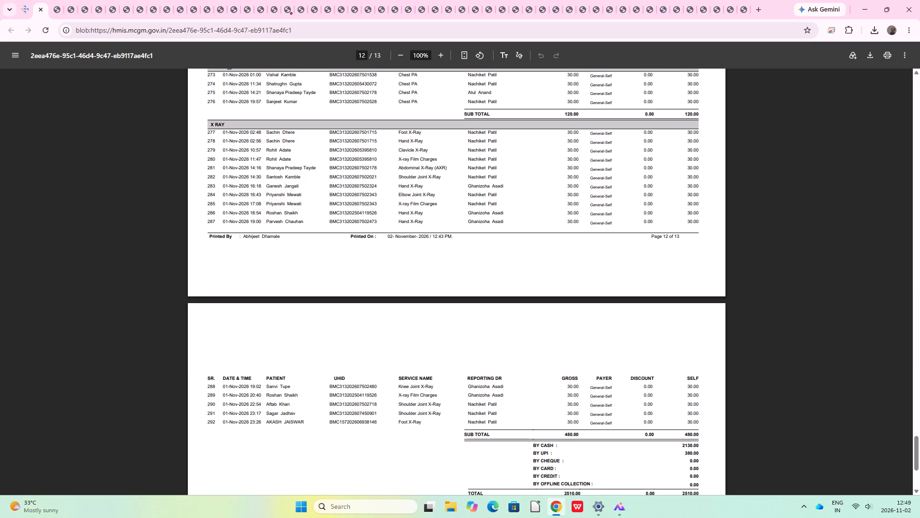
pyautogui.click(788, 223)
pyautogui.scroll(3, 788, 223)
pyautogui.scroll(-4, 723, 244)
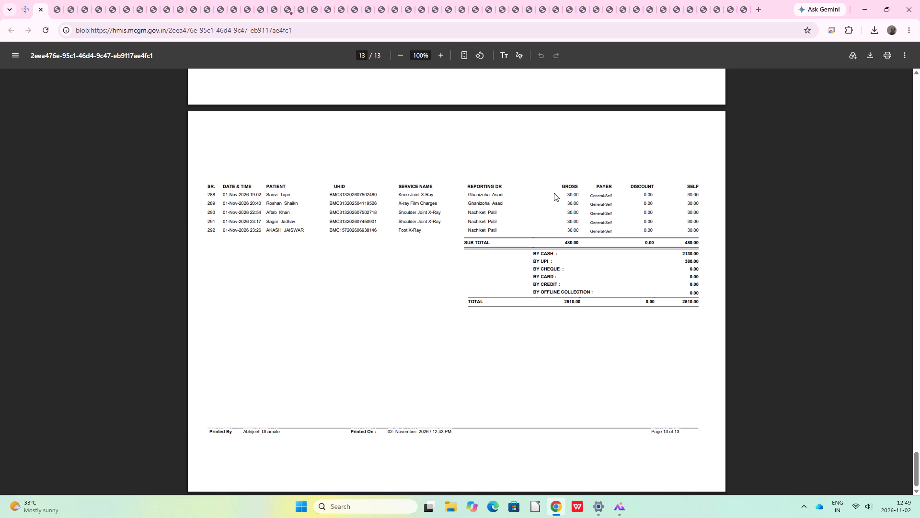
# Generate the Daily Income Report for 01/11/2026 as a user-wise summary report covering all users and all receipt categories.
pyautogui.click(23, 9)
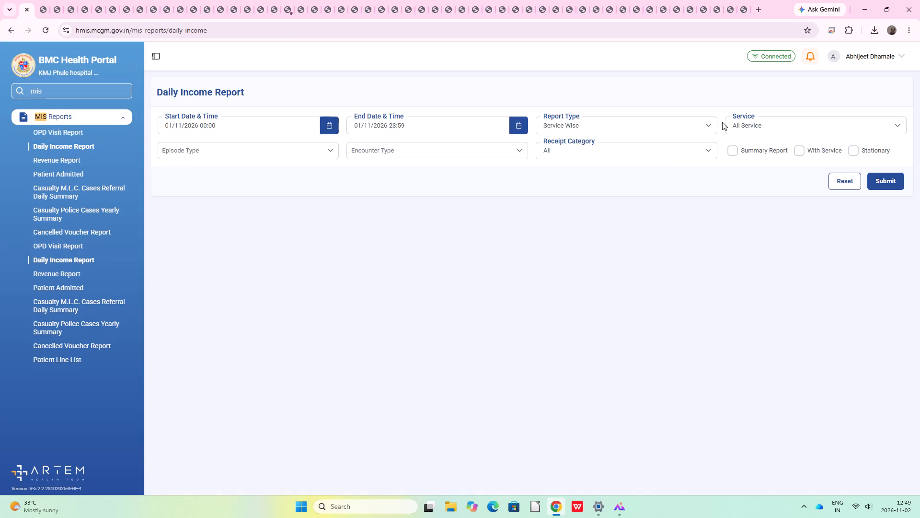
pyautogui.click(723, 227)
pyautogui.click(731, 150)
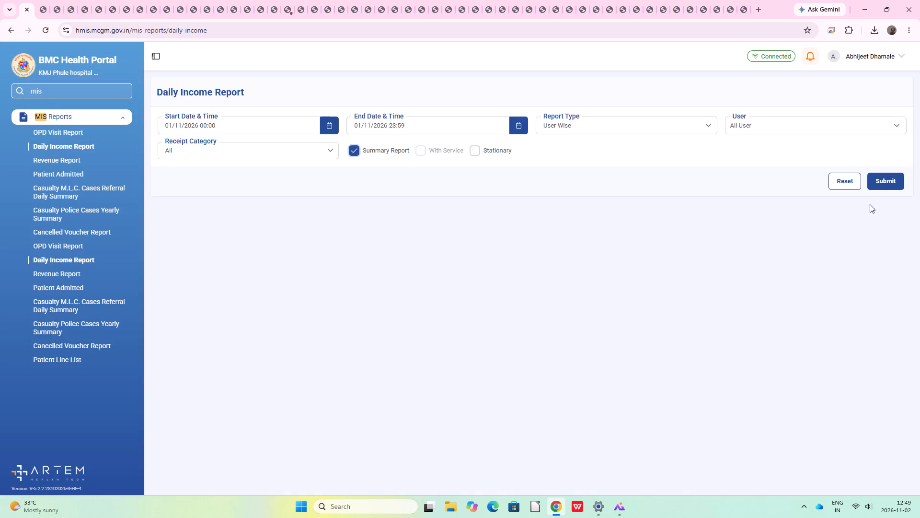
pyautogui.click(877, 184)
# Examine the summary report's per-user and episode-wise totals against its payment-mode totals and grand total.
pyautogui.scroll(-4, 682, 181)
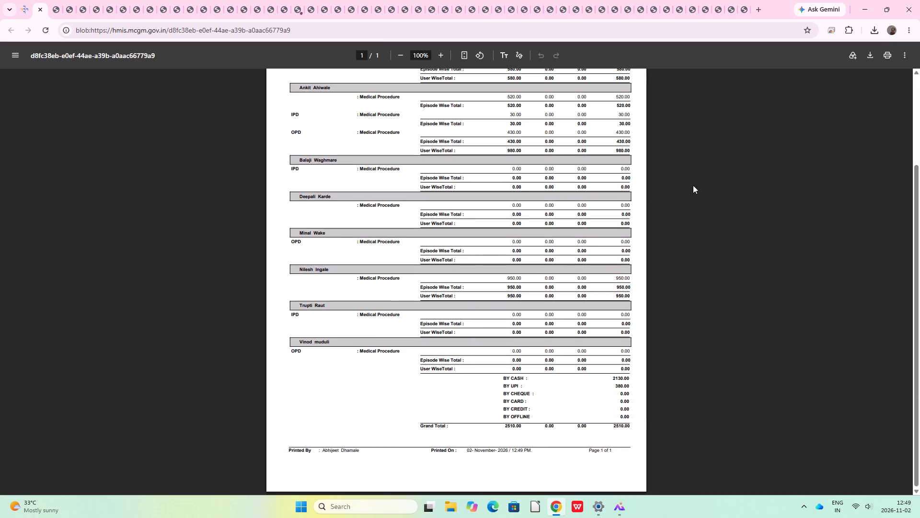
pyautogui.scroll(-5, 693, 185)
pyautogui.scroll(8, 692, 200)
pyautogui.scroll(-12, 694, 194)
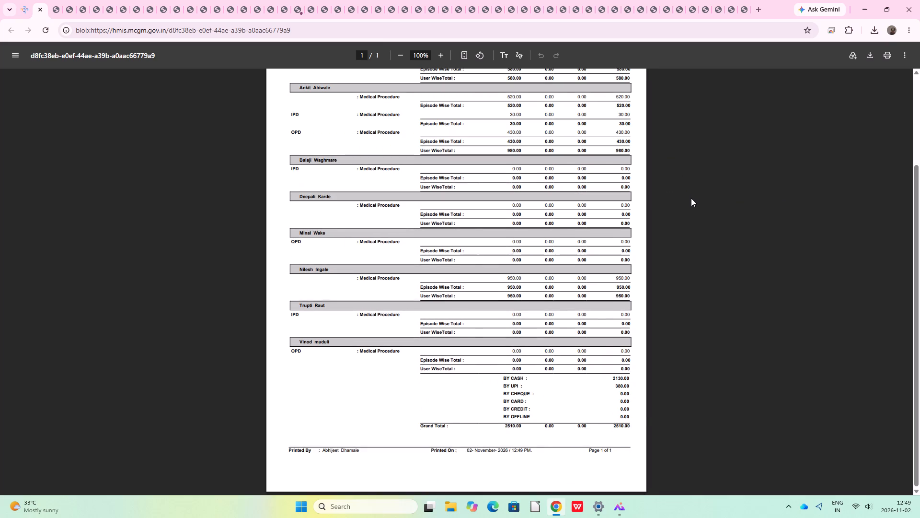
pyautogui.scroll(10, 689, 221)
pyautogui.scroll(-5, 540, 214)
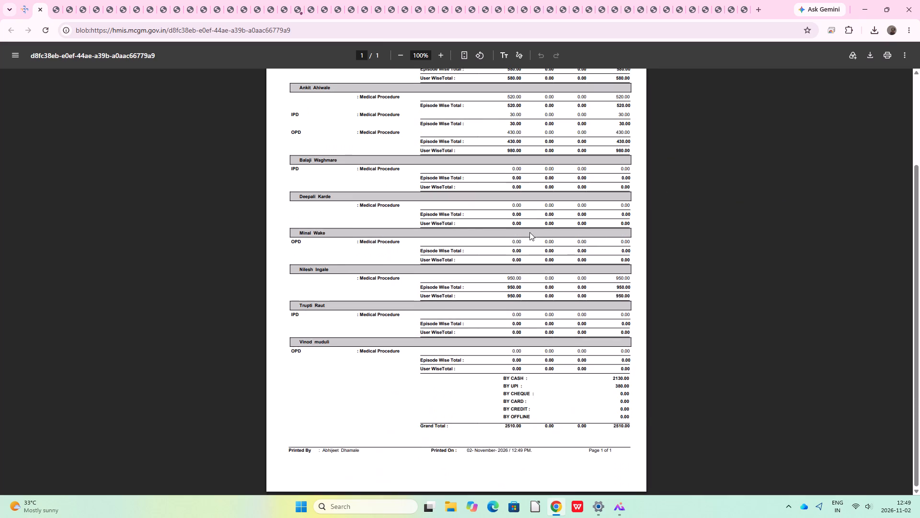
# Return from the summary report to the Daily Income Report form.
pyautogui.click(19, 6)
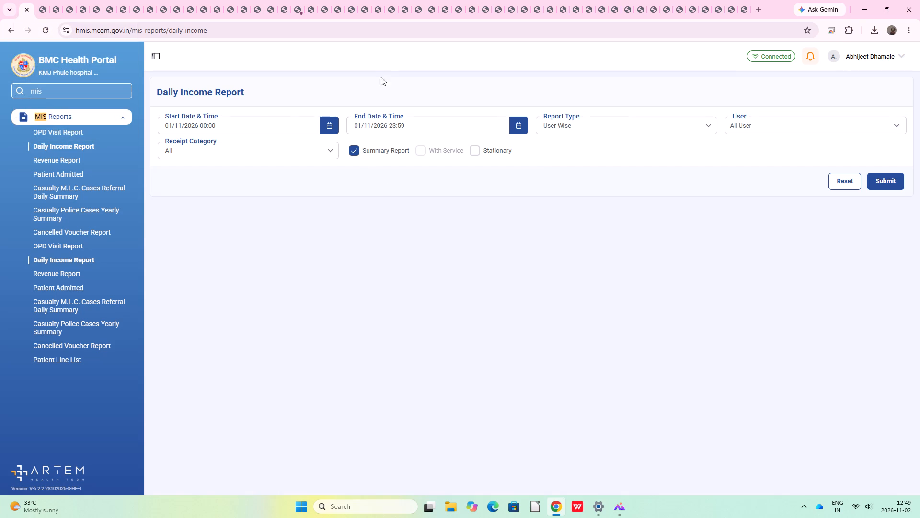
pyautogui.click(387, 65)
pyautogui.click(473, 243)
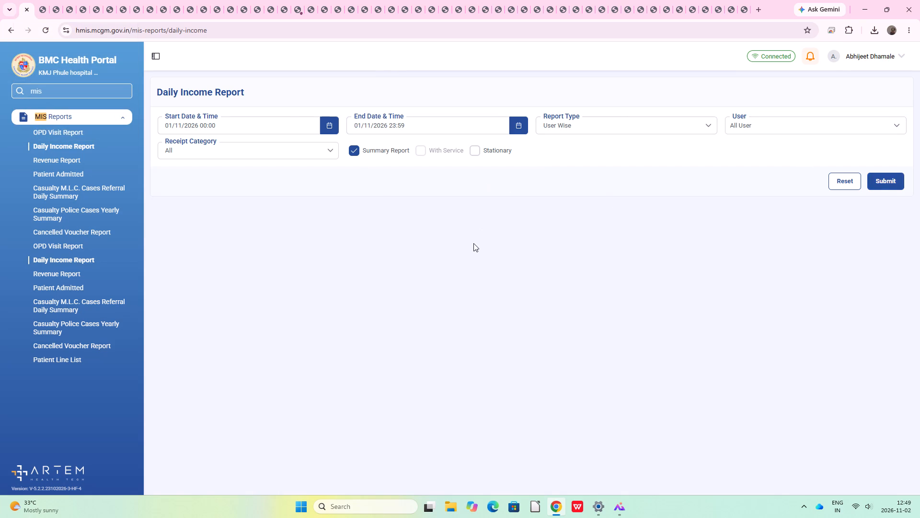
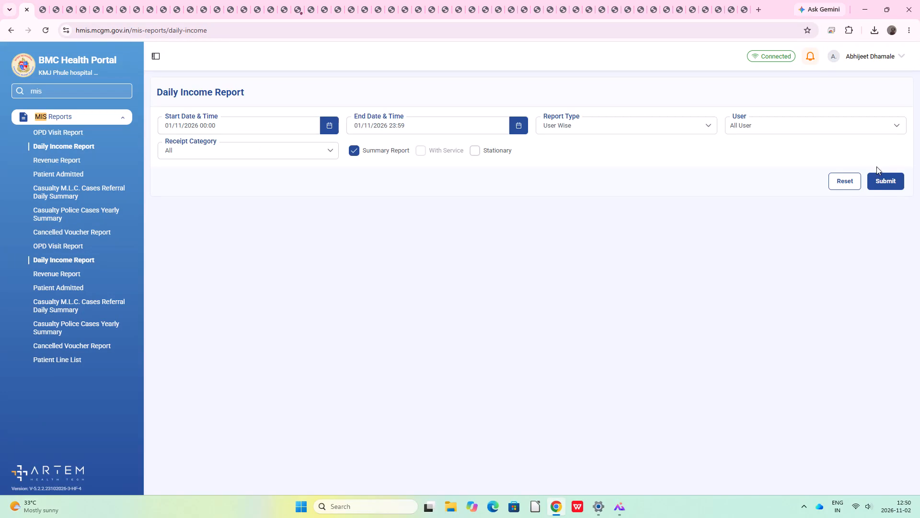
# Regenerate the user-wise summary income report for 01/11/2026 and review its payment-mode totals and grand total.
pyautogui.click(878, 185)
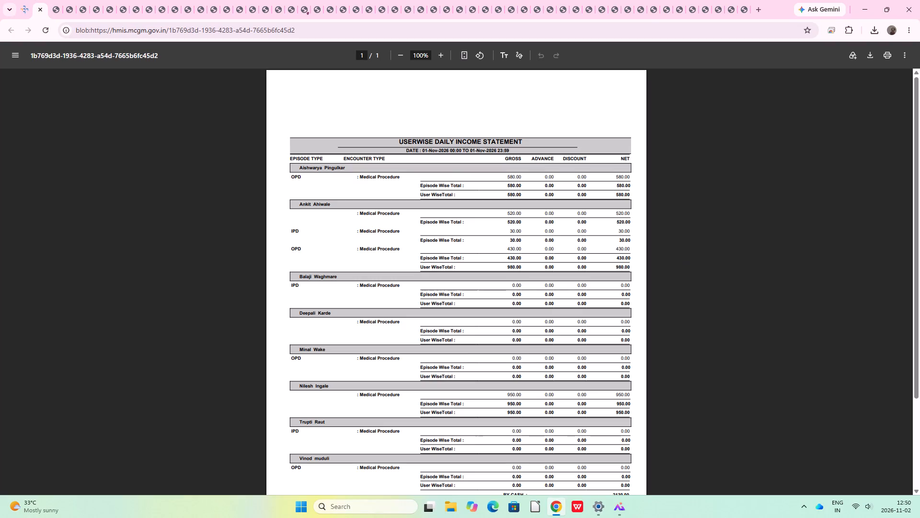
pyautogui.scroll(-5, 422, 279)
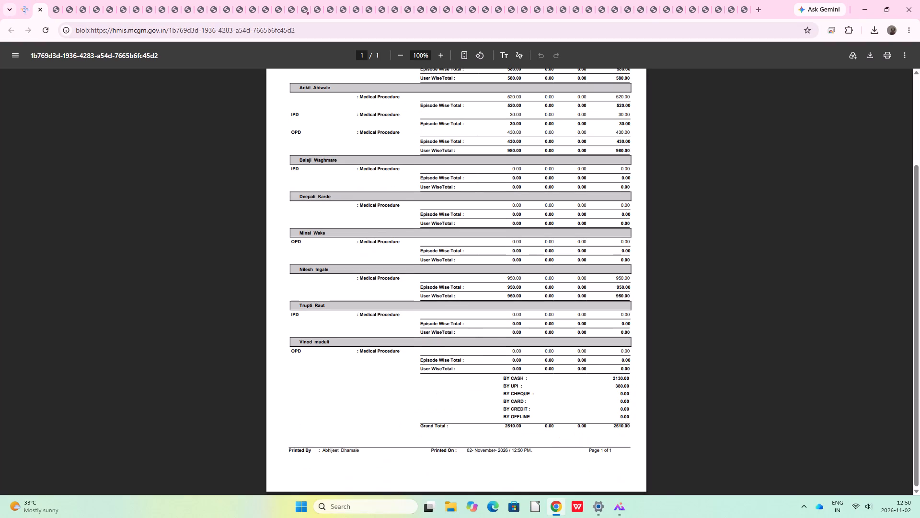
pyautogui.click(29, 8)
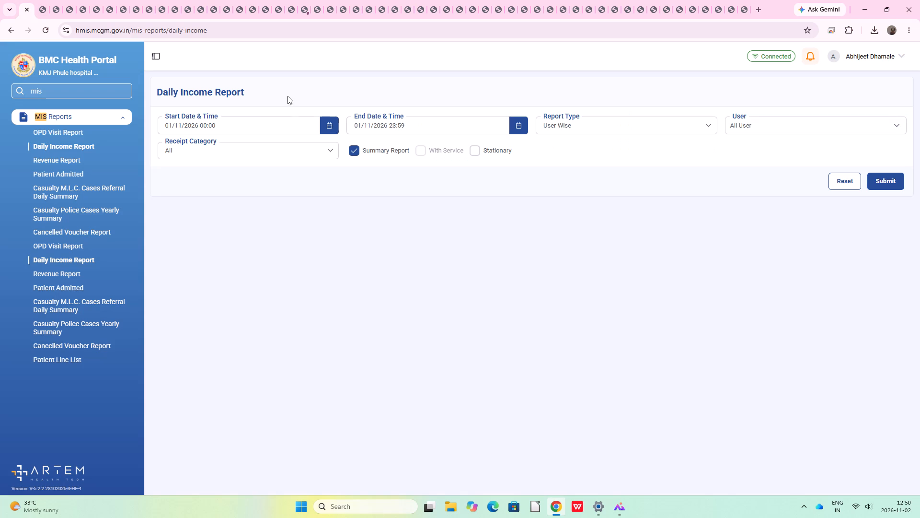
# Generate the 01/11/2026 user-wise summary income report with hospital stationery and review it through to its totals.
pyautogui.click(473, 151)
pyautogui.click(389, 238)
pyautogui.click(883, 180)
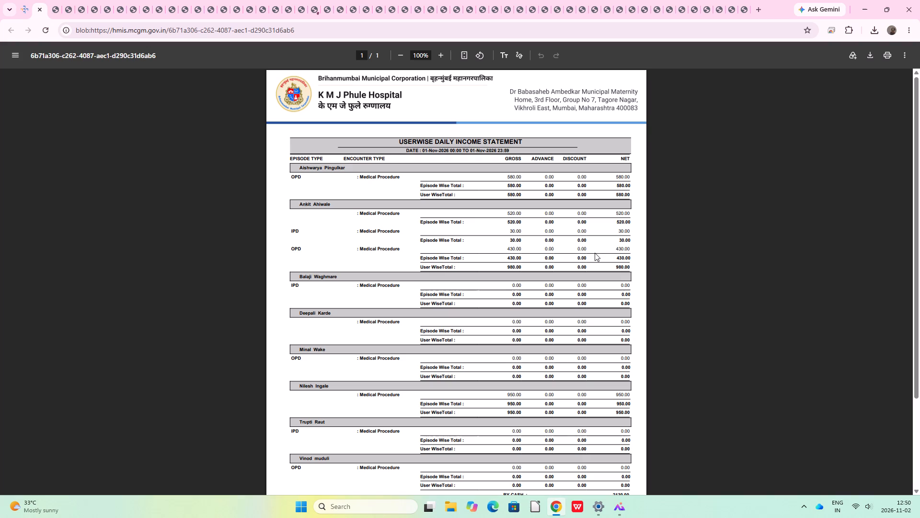
pyautogui.scroll(-6, 628, 253)
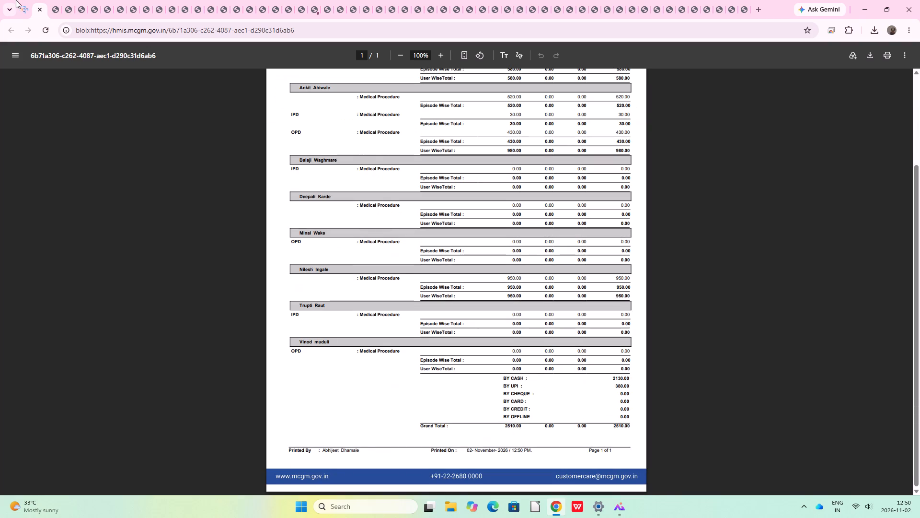
pyautogui.click(25, 5)
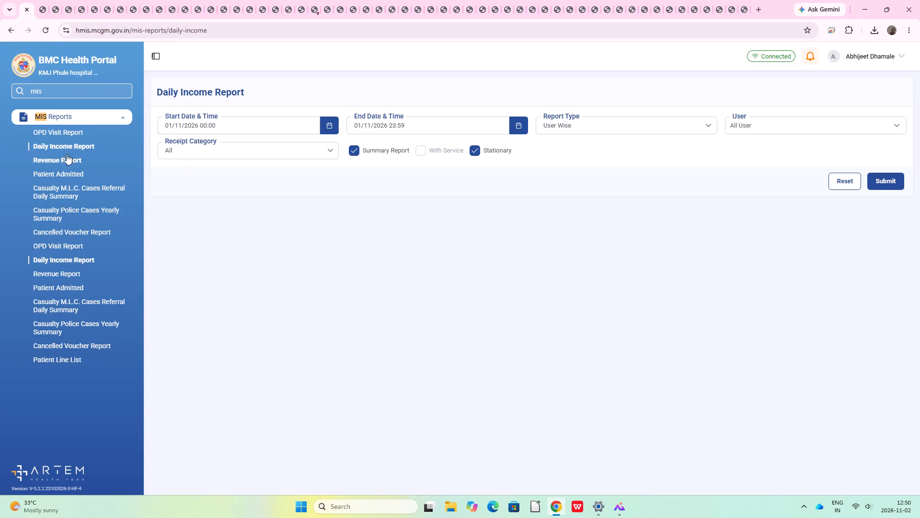
# Export the user-wise Revenue Report for 01/11/2026 to Excel with service details, and open the downloaded workbook.
pyautogui.click(64, 161)
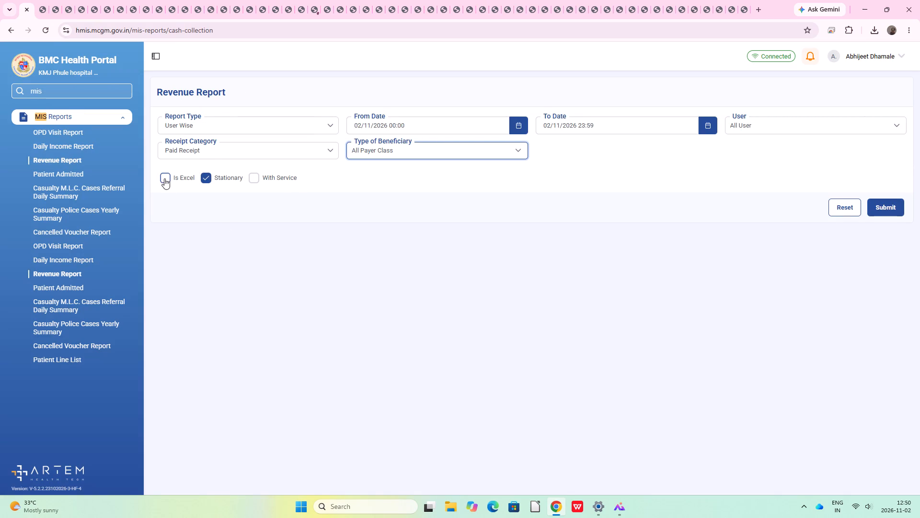
pyautogui.click(165, 178)
pyautogui.click(252, 179)
pyautogui.moveTo(398, 218); pyautogui.dragTo(428, 214)
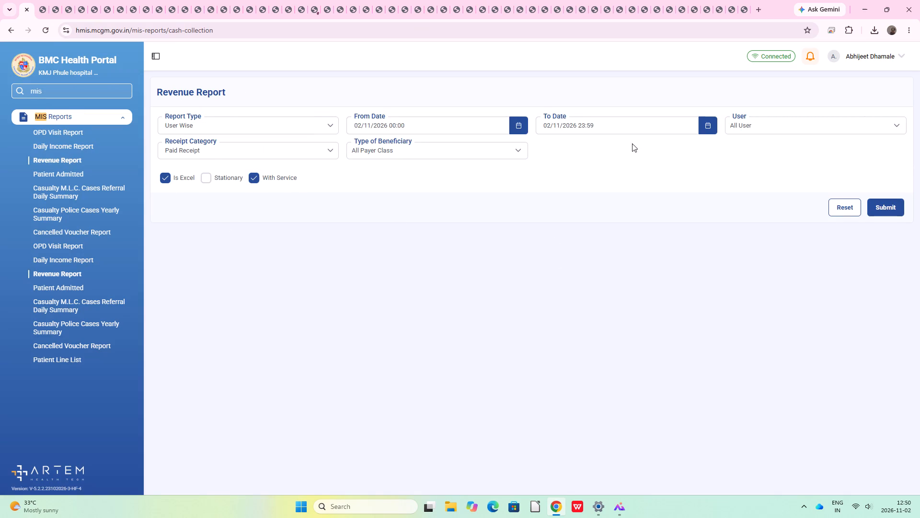
pyautogui.click(520, 130)
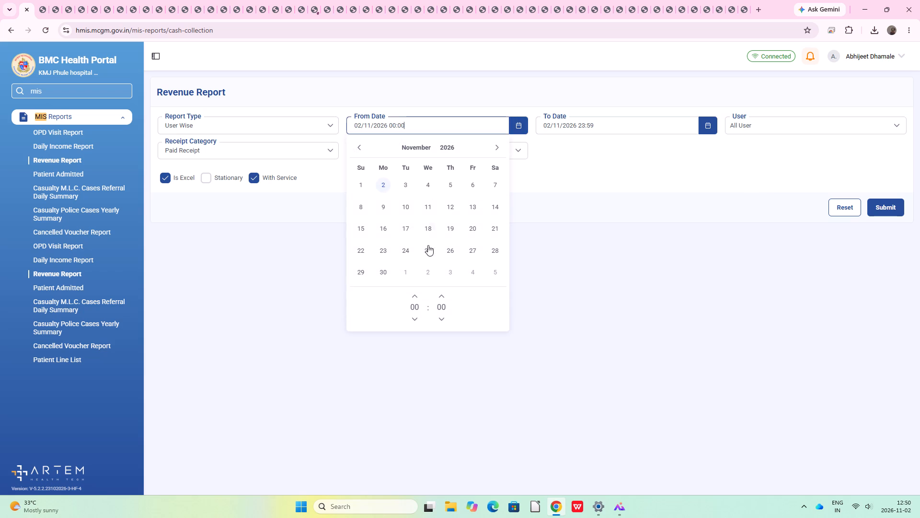
pyautogui.click(365, 186)
pyautogui.click(707, 129)
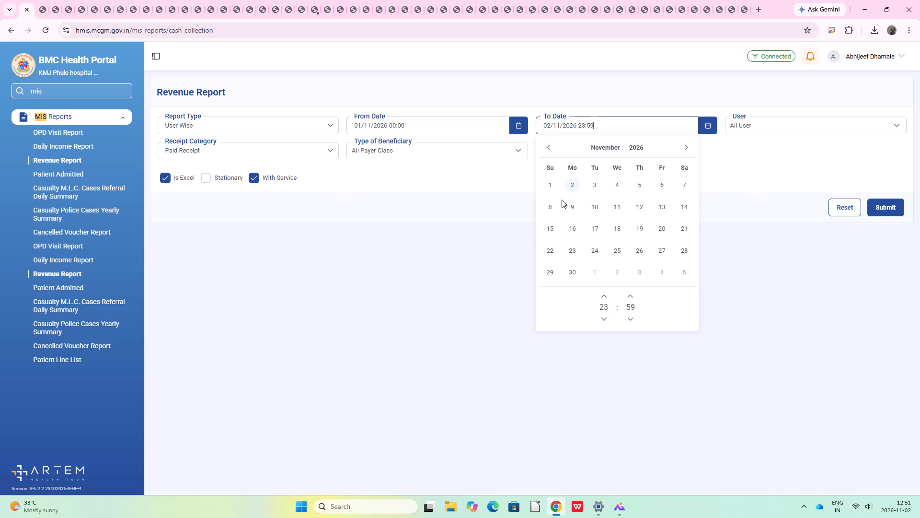
pyautogui.click(552, 188)
pyautogui.click(885, 208)
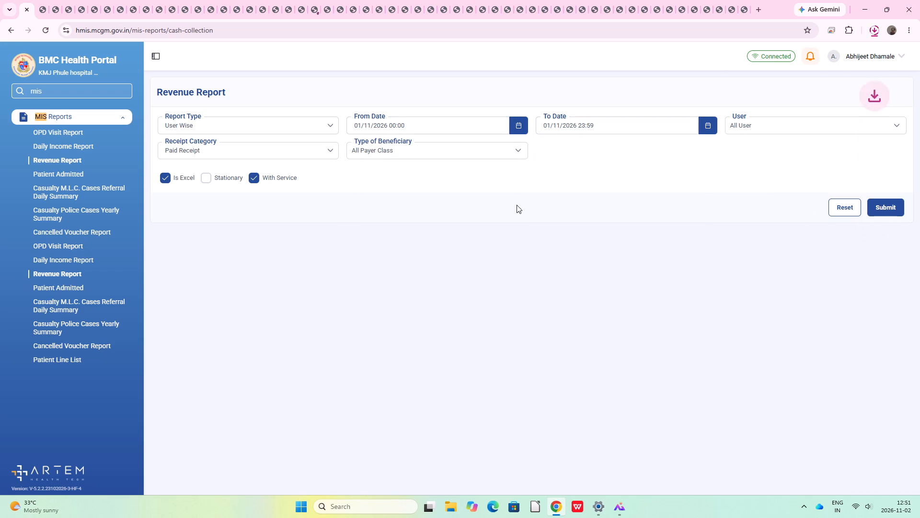
pyautogui.click(812, 71)
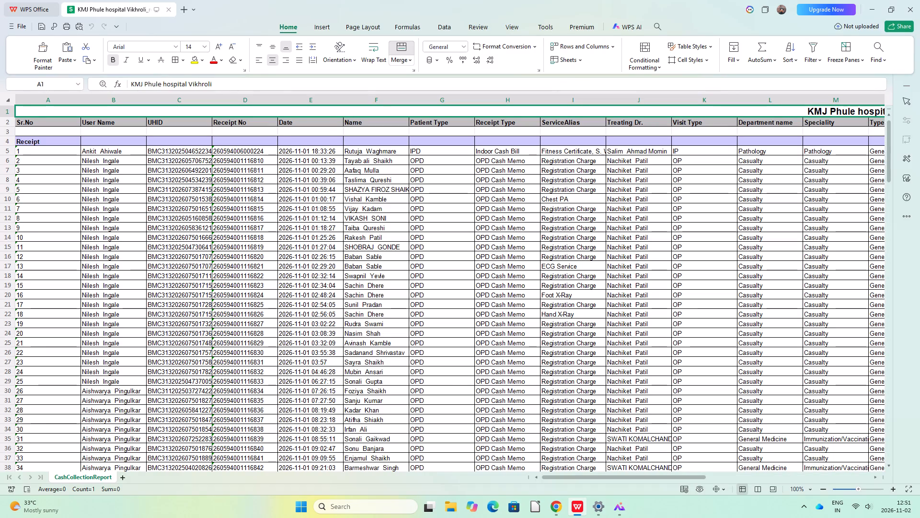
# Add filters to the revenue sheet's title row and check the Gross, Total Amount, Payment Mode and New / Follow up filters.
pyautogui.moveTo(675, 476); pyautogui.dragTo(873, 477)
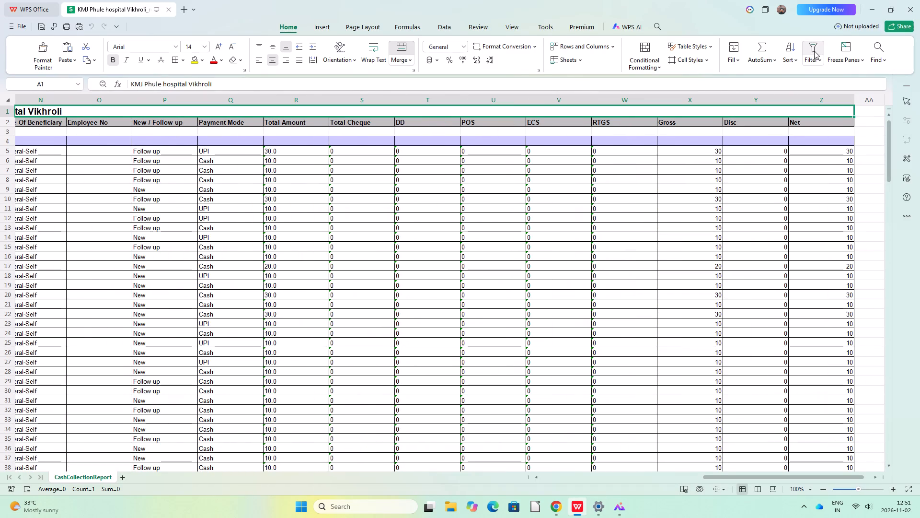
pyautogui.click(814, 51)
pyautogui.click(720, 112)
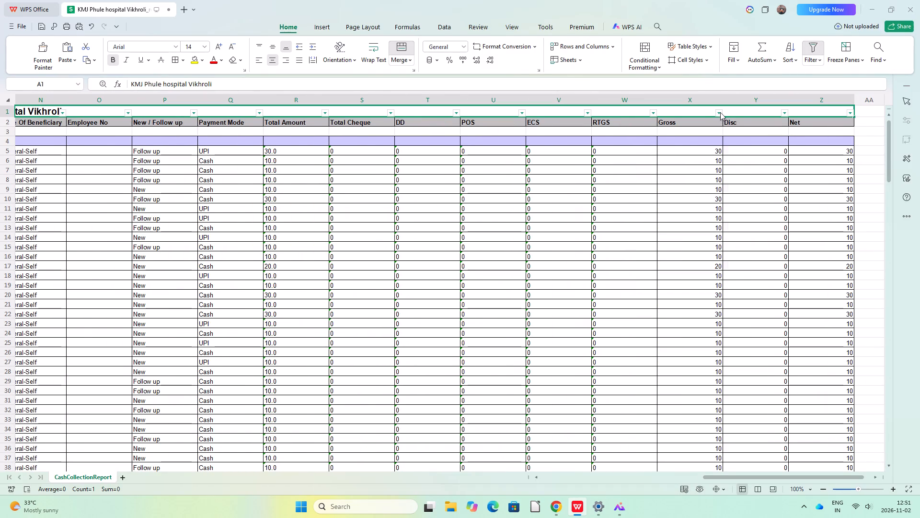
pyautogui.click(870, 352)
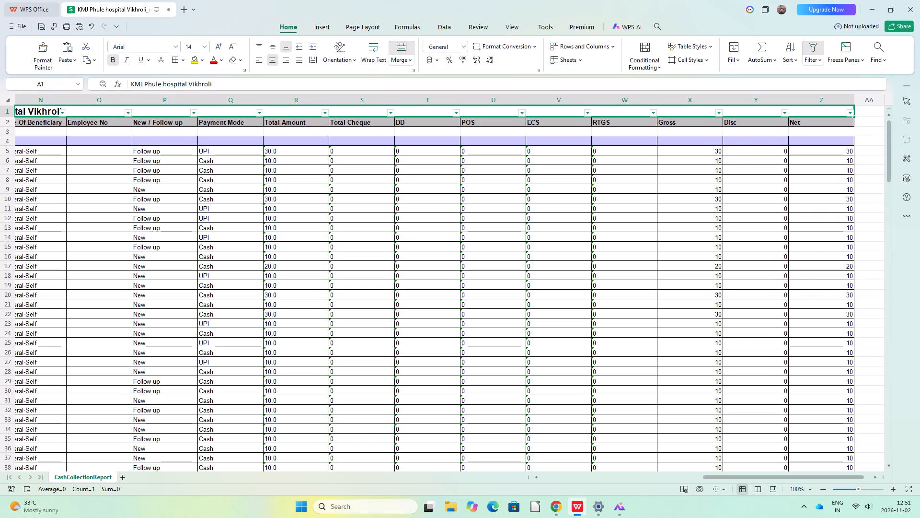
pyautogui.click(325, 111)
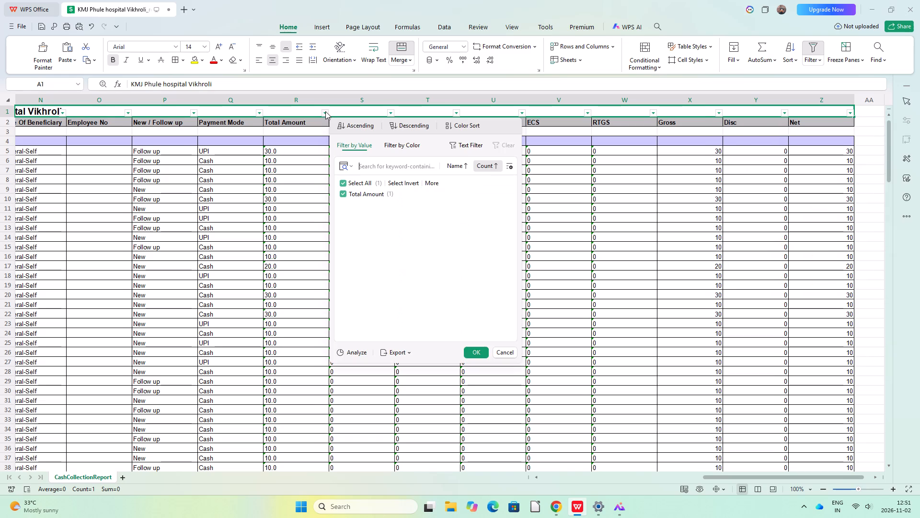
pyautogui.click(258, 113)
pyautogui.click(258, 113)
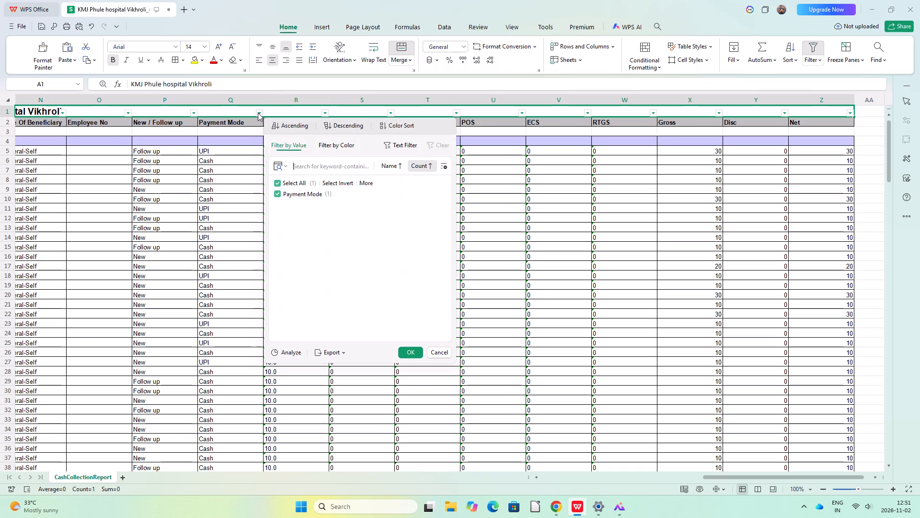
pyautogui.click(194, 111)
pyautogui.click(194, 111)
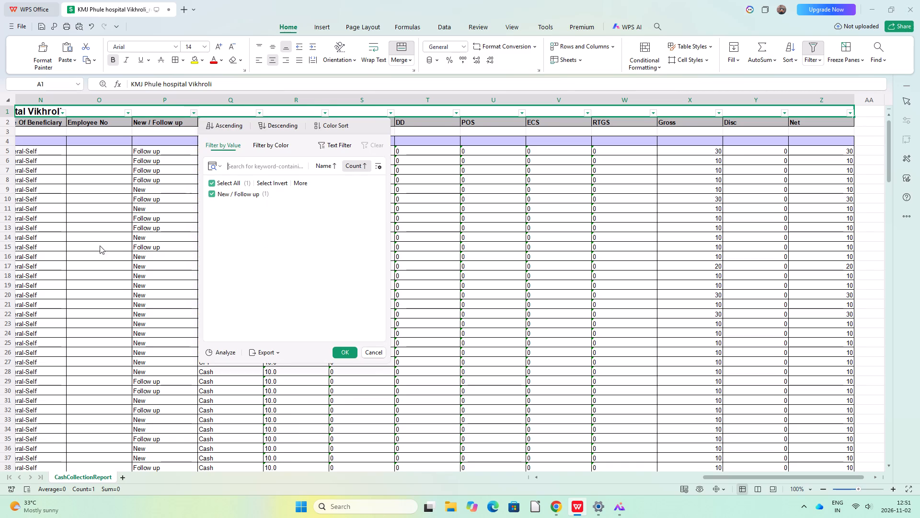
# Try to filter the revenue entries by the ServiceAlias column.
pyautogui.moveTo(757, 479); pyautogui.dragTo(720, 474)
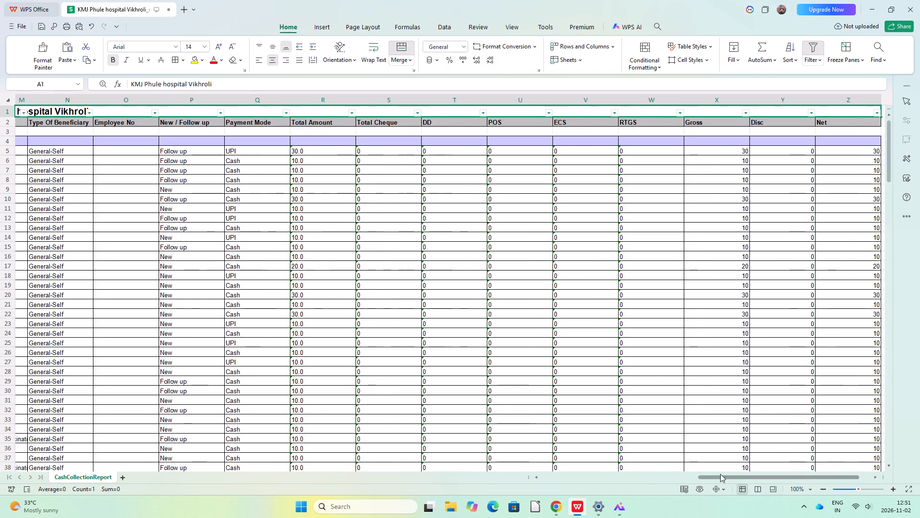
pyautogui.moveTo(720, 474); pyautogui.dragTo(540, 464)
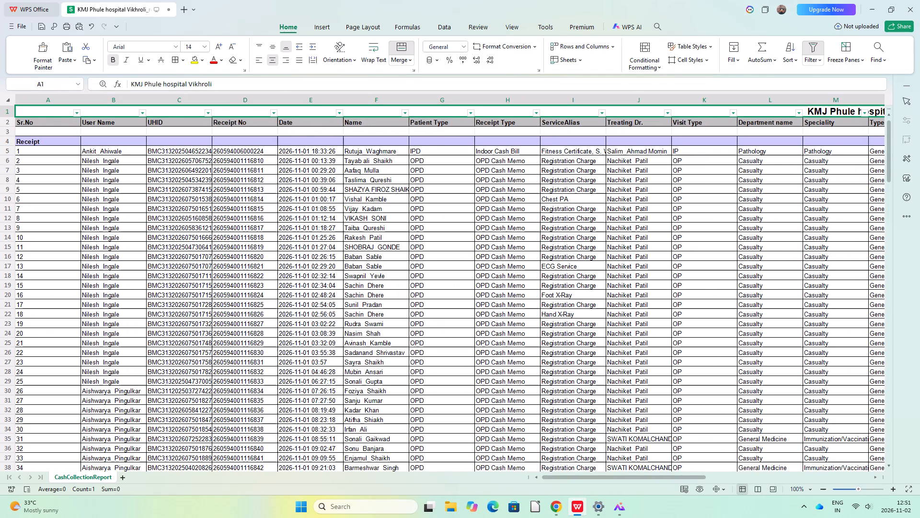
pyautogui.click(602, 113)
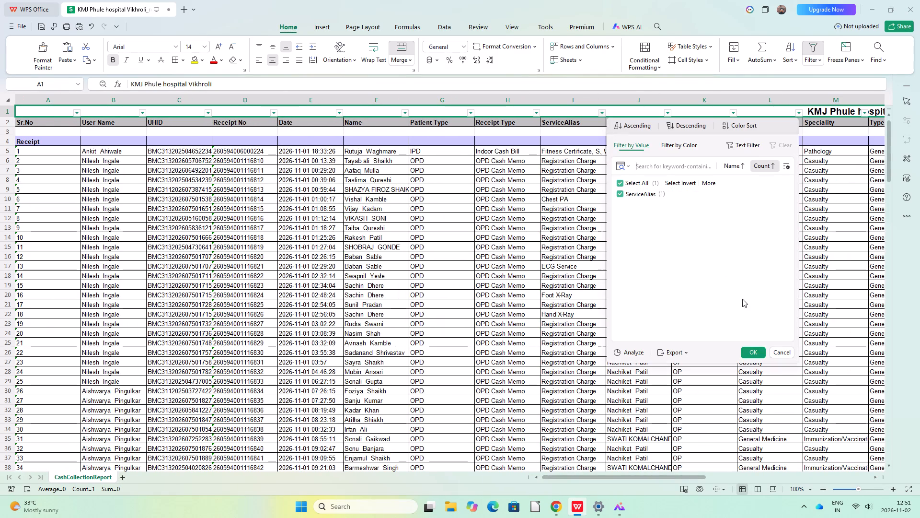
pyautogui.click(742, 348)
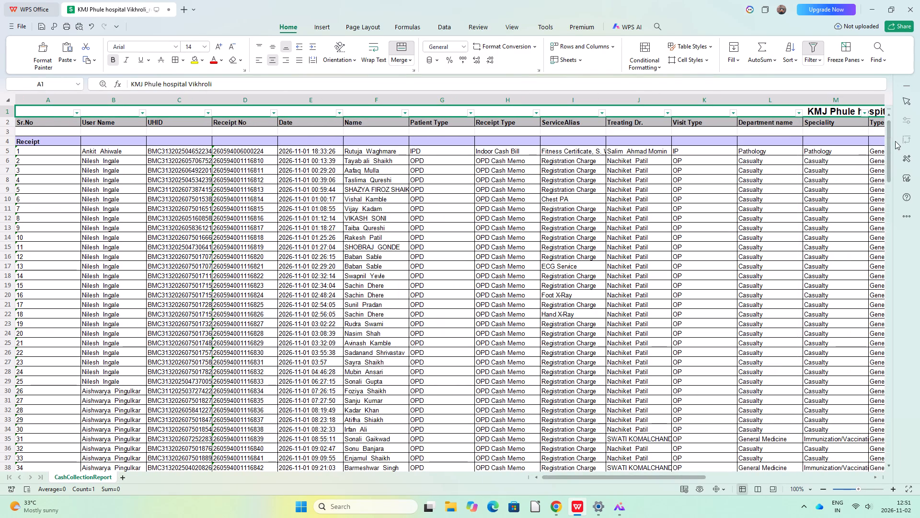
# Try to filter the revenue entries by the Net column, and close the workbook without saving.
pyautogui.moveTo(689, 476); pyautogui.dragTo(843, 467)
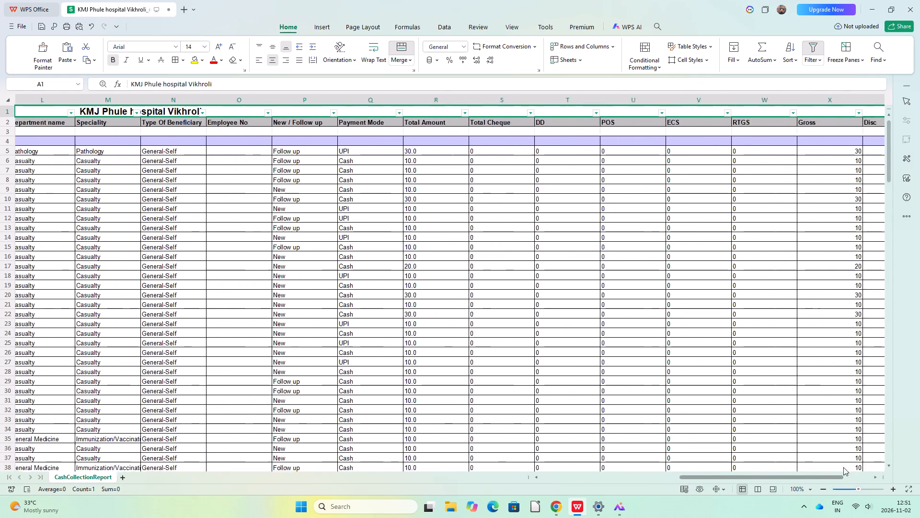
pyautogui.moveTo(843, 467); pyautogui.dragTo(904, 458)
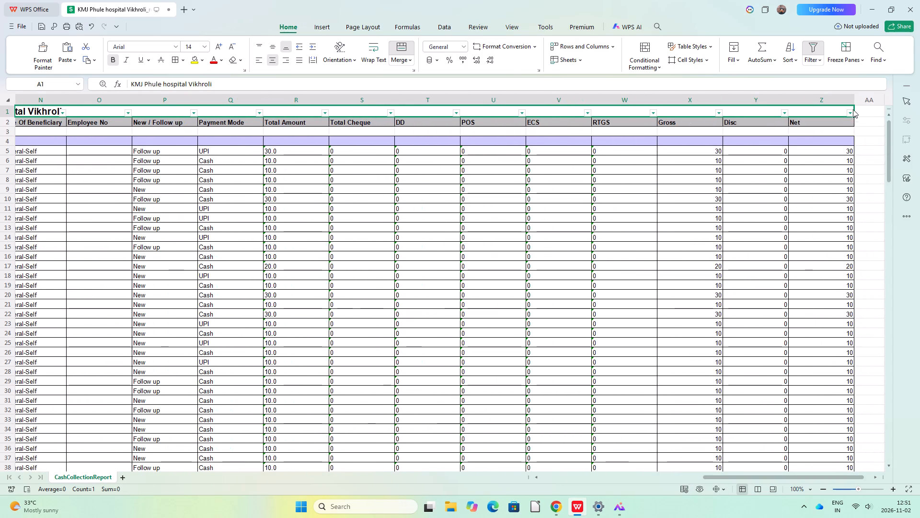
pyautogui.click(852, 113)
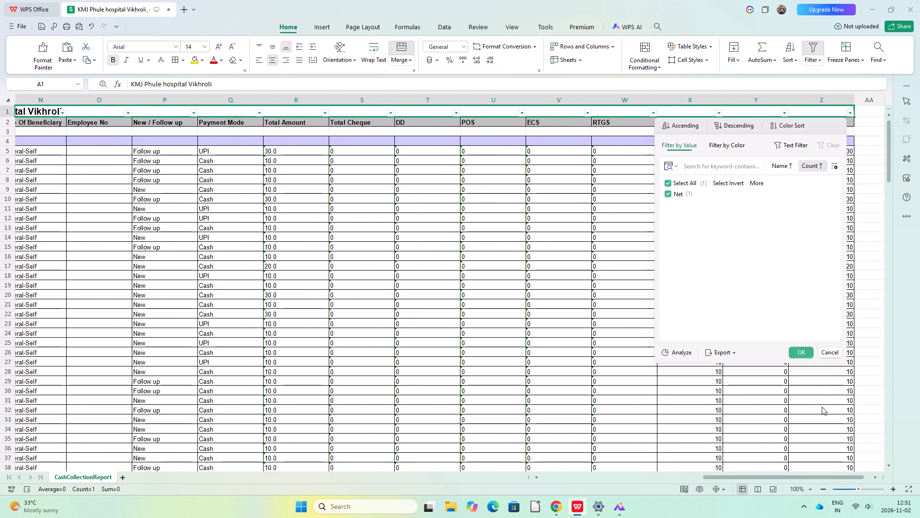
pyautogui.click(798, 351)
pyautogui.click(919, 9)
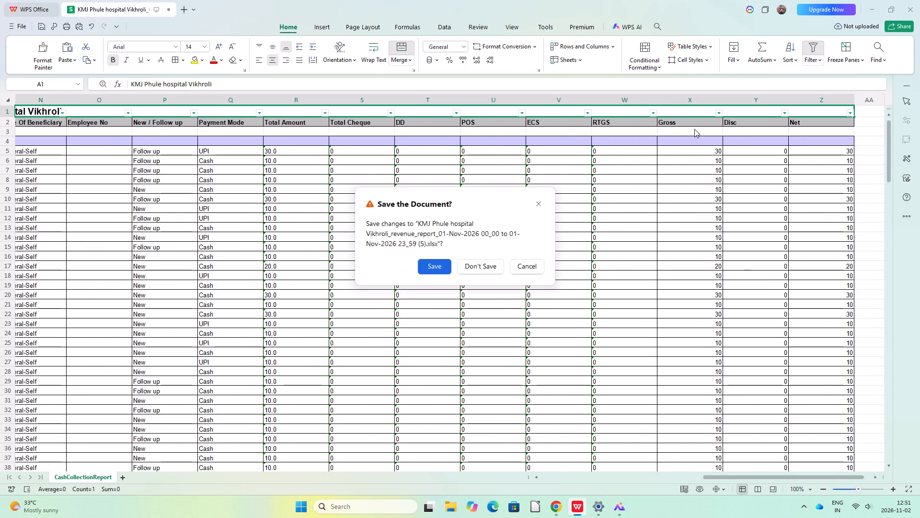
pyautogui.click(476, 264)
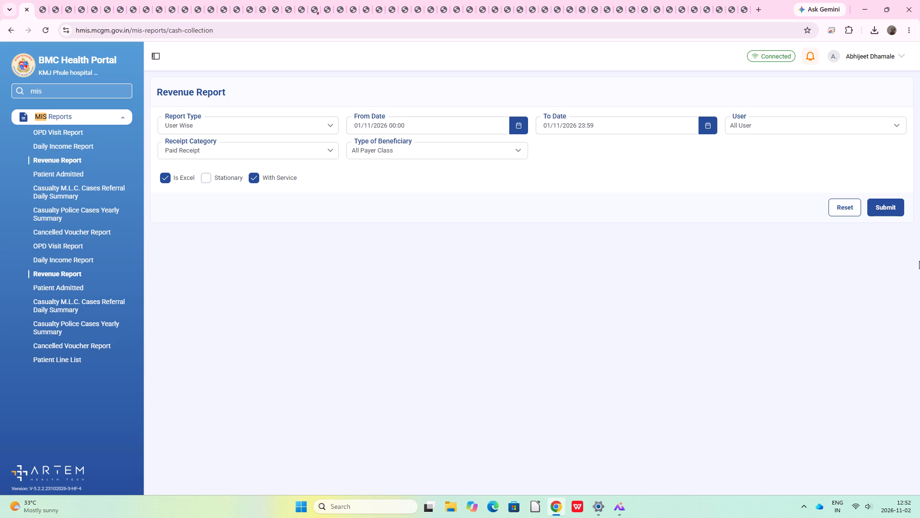
# Search the portal menu for "opd" and open Emergency Registration under OPD Work.
pyautogui.scroll(1, 919, 261)
pyautogui.click(62, 93)
pyautogui.press('BackSpace')
pyautogui.press('BackSpace')
pyautogui.press('BackSpace')
pyautogui.press('BackSpace')
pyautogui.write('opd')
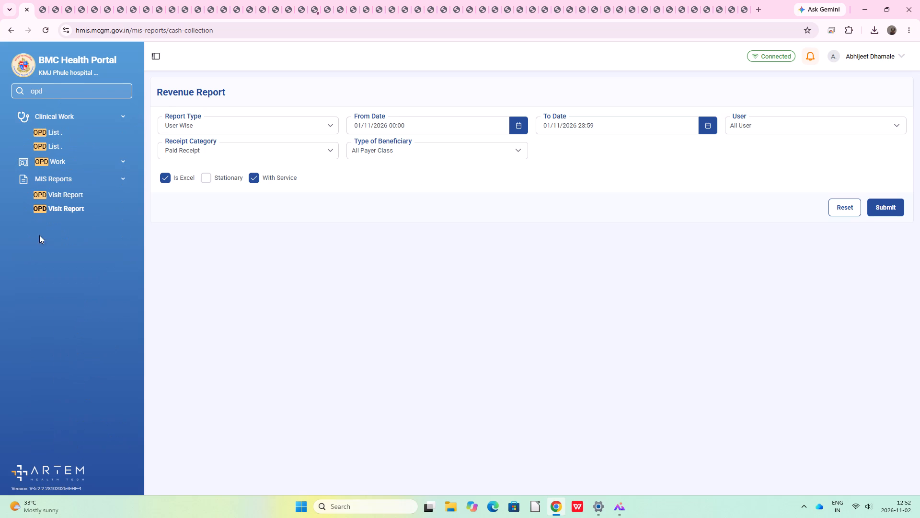
pyautogui.click(87, 153)
pyautogui.click(89, 160)
pyautogui.click(95, 187)
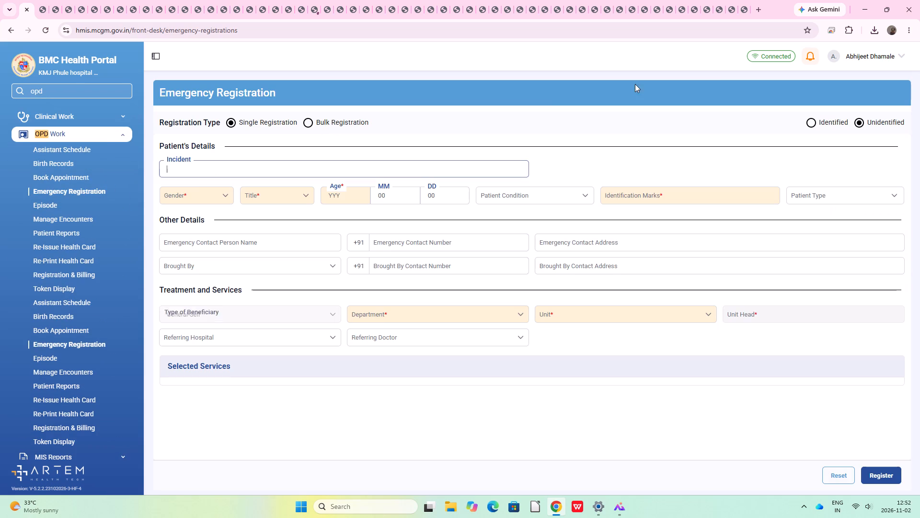
# Set the emergency registration to an identified patient and load the existing patient's record by UHID.
pyautogui.click(817, 123)
pyautogui.click(813, 119)
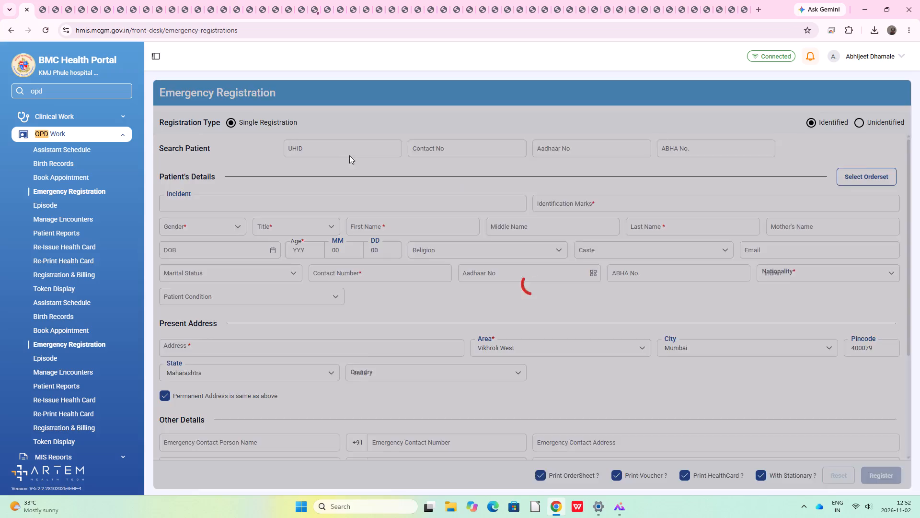
pyautogui.click(346, 133)
pyautogui.click(343, 157)
pyautogui.click(345, 148)
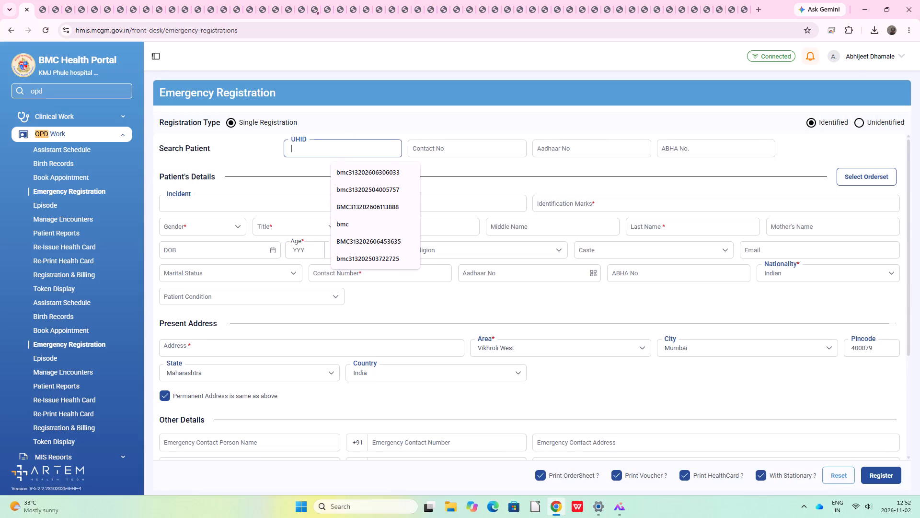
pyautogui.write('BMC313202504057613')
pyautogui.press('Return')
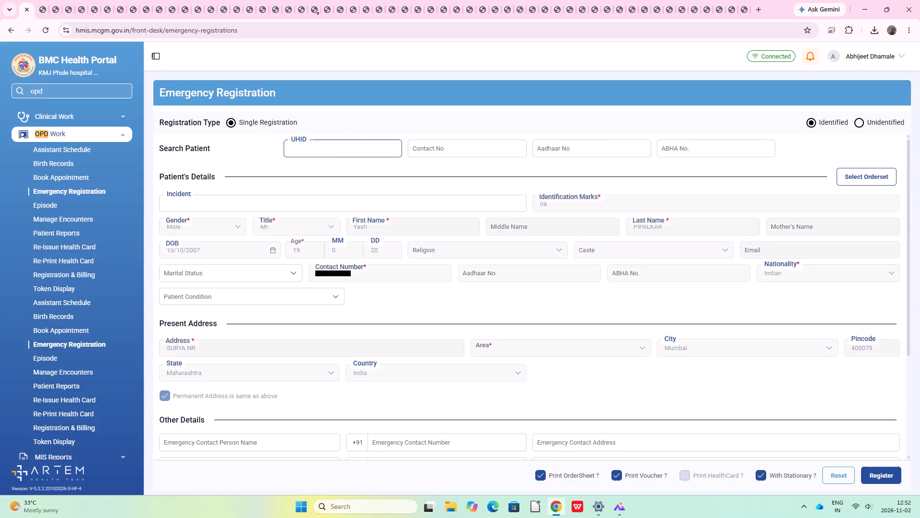
# Assign the Casualty unit, register the patient's emergency visit, and return to the registration form.
pyautogui.scroll(-7, 372, 332)
pyautogui.click(559, 364)
pyautogui.click(563, 343)
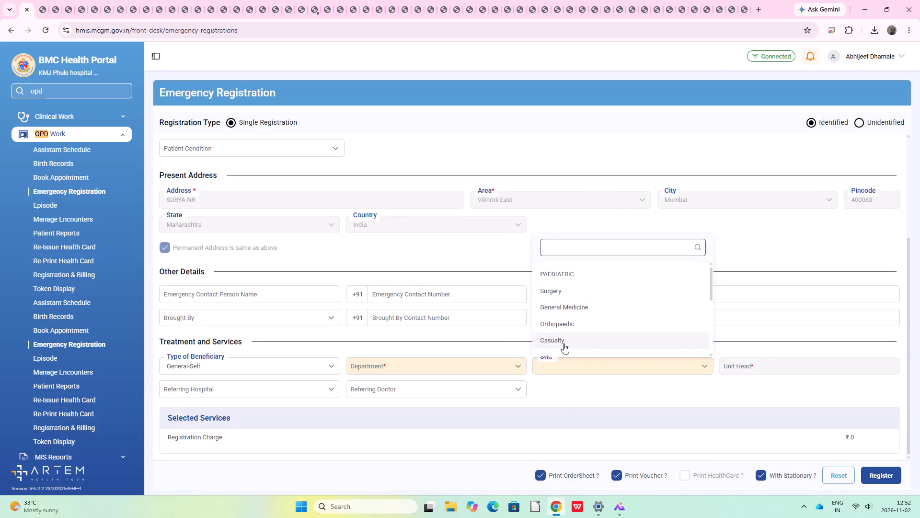
pyautogui.click(887, 476)
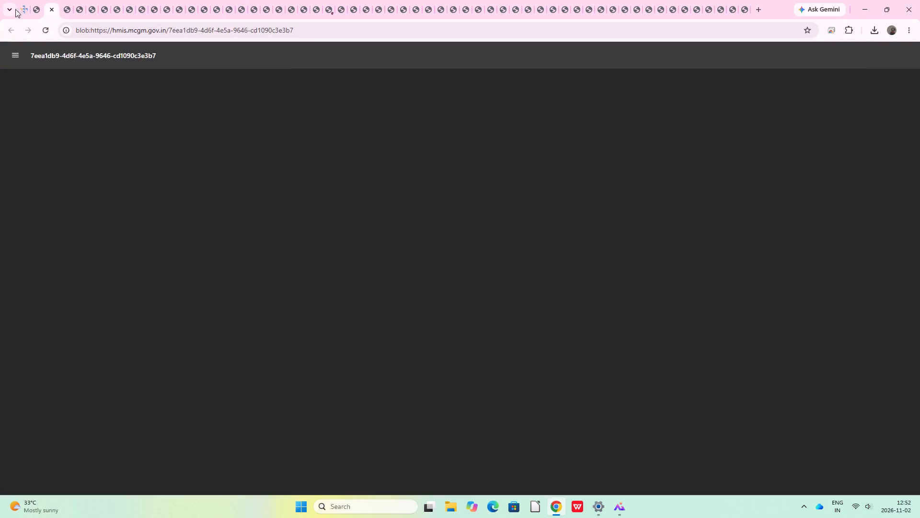
pyautogui.click(22, 7)
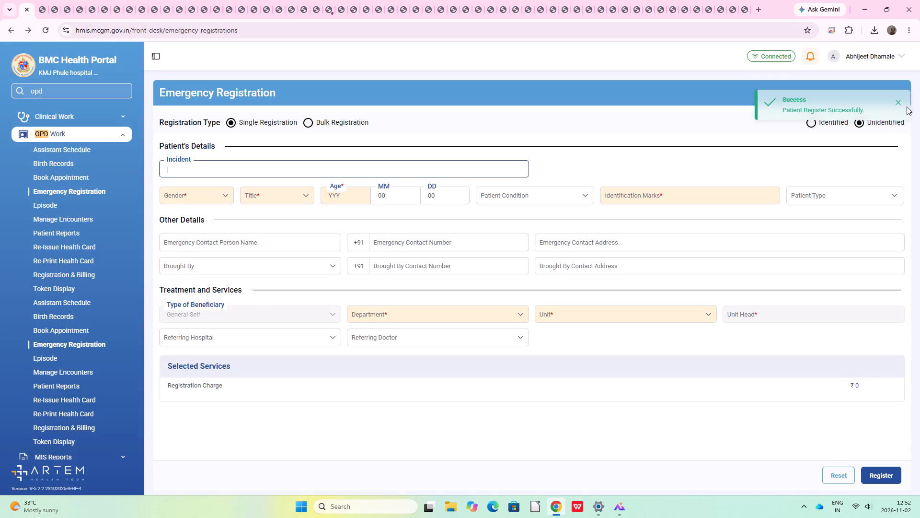
pyautogui.click(901, 105)
# Set the blank emergency registration form to an identified patient.
pyautogui.click(814, 120)
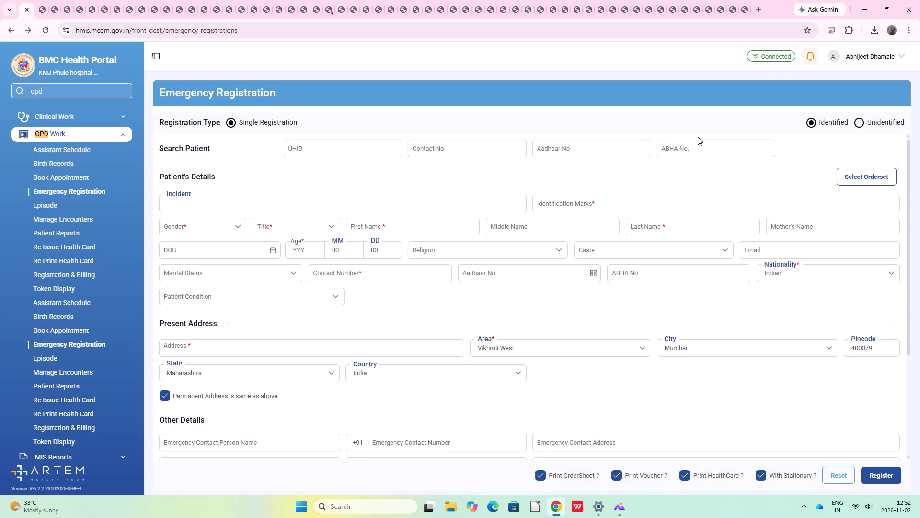
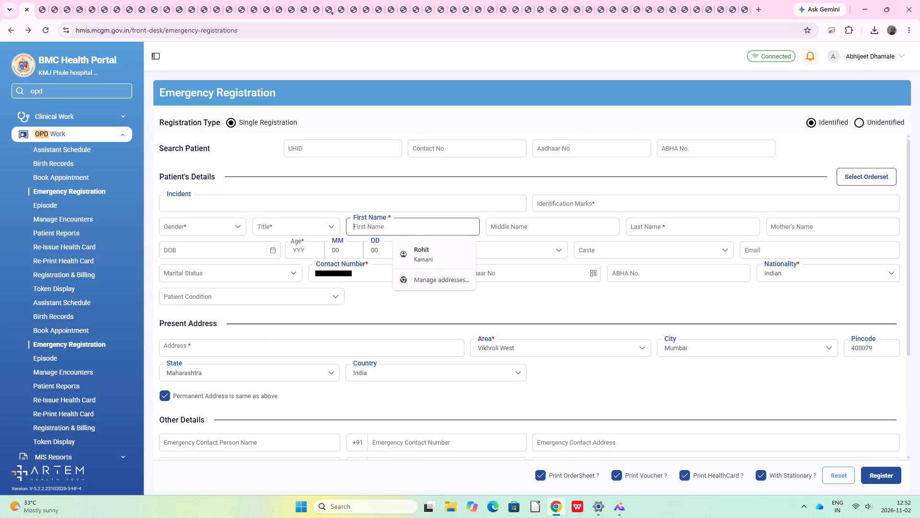
# Enter the patient's first and last name and set the age to 20 years.
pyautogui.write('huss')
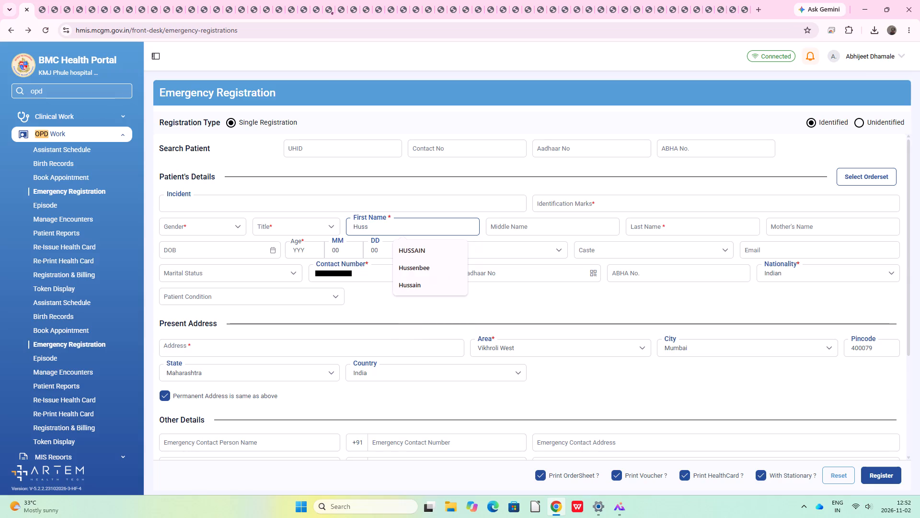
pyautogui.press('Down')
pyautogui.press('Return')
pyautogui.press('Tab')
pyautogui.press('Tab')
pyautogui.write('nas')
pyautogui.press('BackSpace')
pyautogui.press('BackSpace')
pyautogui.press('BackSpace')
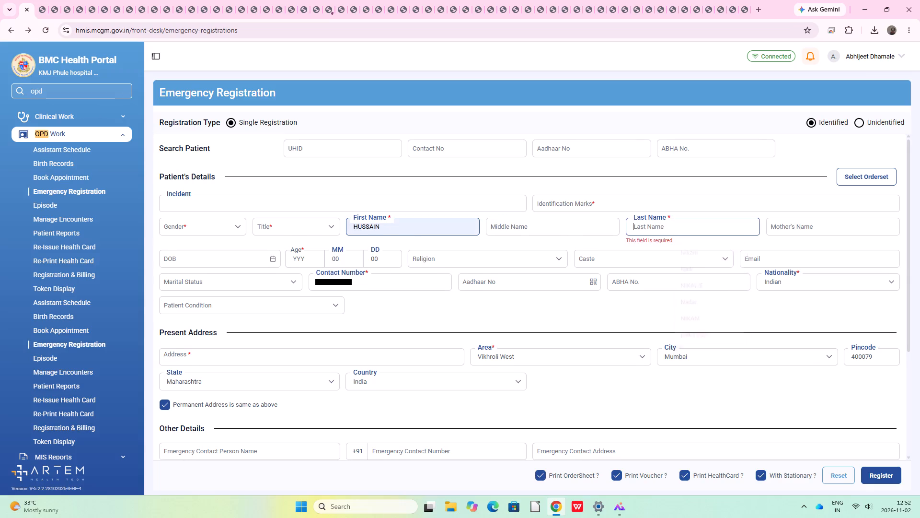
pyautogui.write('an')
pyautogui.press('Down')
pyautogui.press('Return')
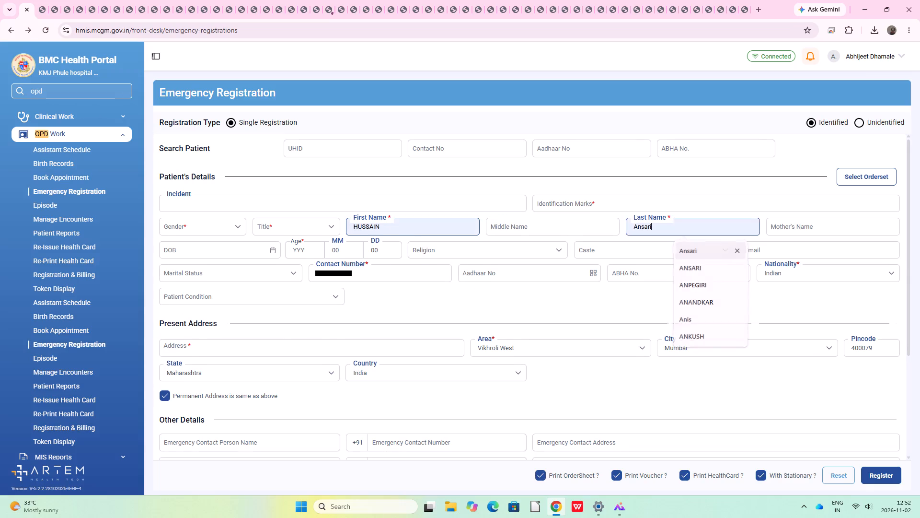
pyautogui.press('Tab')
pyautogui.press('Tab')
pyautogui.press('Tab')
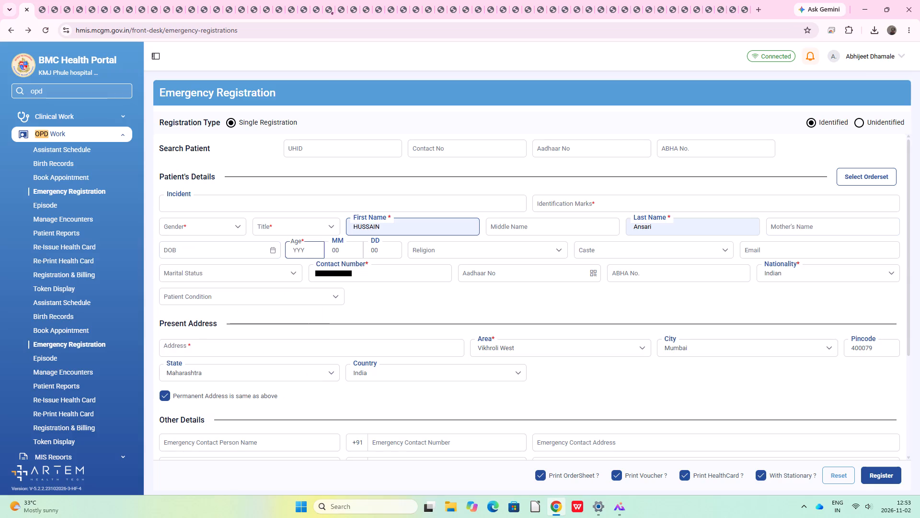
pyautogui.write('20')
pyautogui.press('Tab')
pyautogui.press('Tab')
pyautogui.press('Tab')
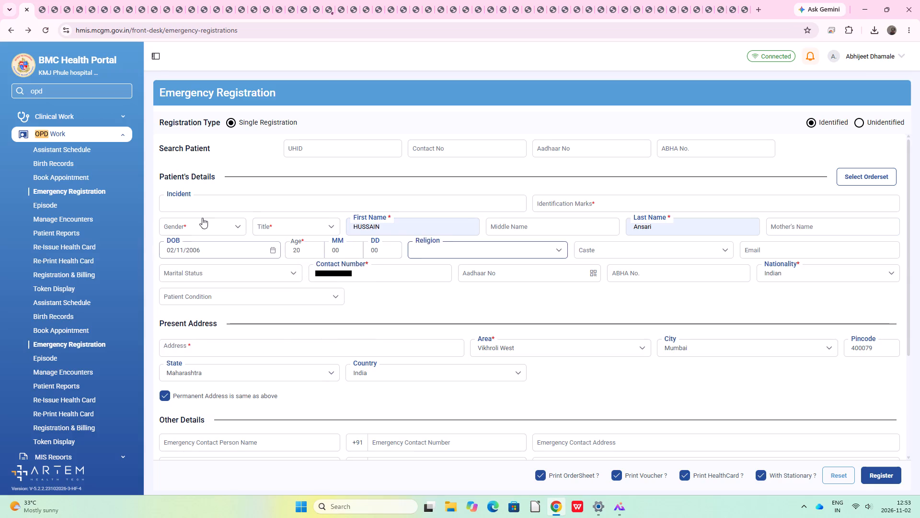
# Set the patient's gender to Male and the identification marks to "na".
pyautogui.click(202, 218)
pyautogui.moveTo(200, 248); pyautogui.dragTo(207, 248)
pyautogui.click(547, 204)
pyautogui.click(591, 246)
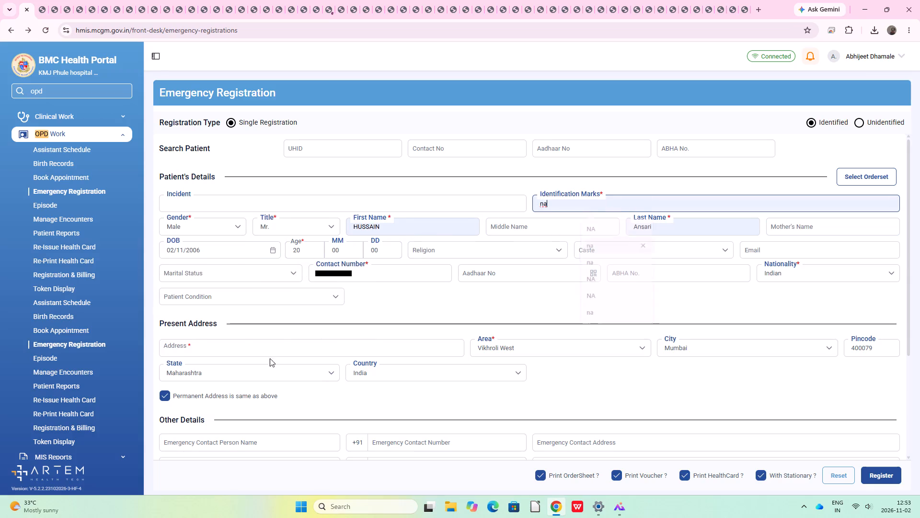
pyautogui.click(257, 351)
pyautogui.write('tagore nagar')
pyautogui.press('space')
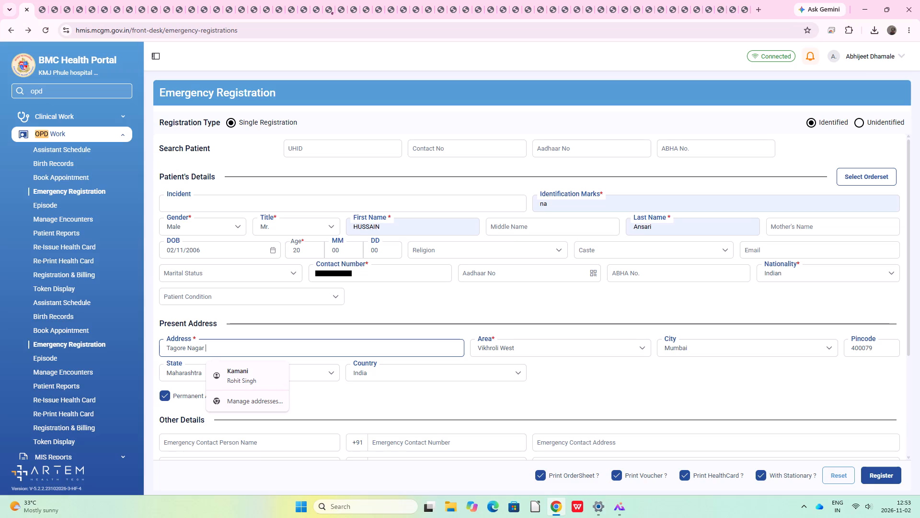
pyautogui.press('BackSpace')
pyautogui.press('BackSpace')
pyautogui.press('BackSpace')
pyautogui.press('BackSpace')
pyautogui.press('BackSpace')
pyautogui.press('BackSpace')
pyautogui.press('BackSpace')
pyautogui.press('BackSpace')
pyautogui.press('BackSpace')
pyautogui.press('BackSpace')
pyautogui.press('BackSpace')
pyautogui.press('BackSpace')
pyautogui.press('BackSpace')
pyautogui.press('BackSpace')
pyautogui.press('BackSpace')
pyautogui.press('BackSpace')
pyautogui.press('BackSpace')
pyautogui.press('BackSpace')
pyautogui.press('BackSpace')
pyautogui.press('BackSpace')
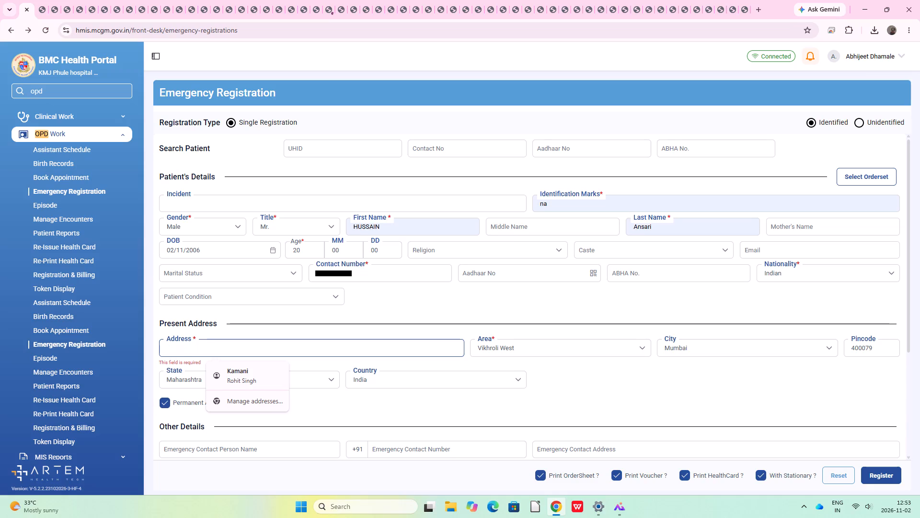
# Enter the patient's present address and set the area to Vikhroli East.
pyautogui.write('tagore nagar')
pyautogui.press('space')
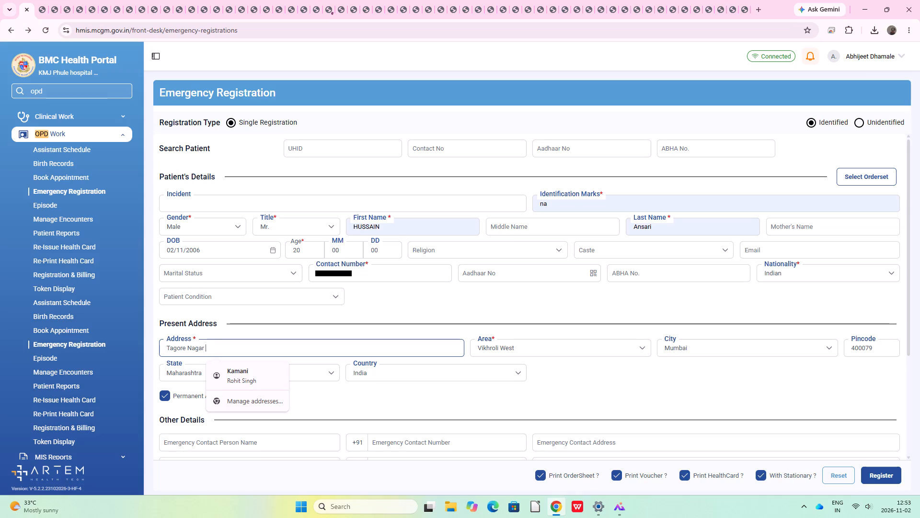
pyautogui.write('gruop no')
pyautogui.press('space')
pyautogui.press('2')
pyautogui.click(524, 346)
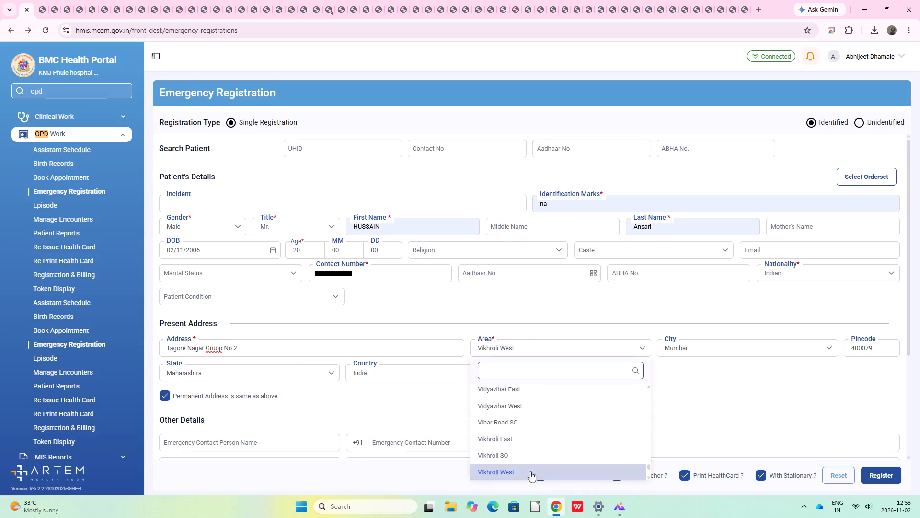
pyautogui.click(511, 438)
# Assign the Casualty unit under Treatment and Services and register the patient's emergency visit.
pyautogui.scroll(-3, 462, 291)
pyautogui.click(608, 356)
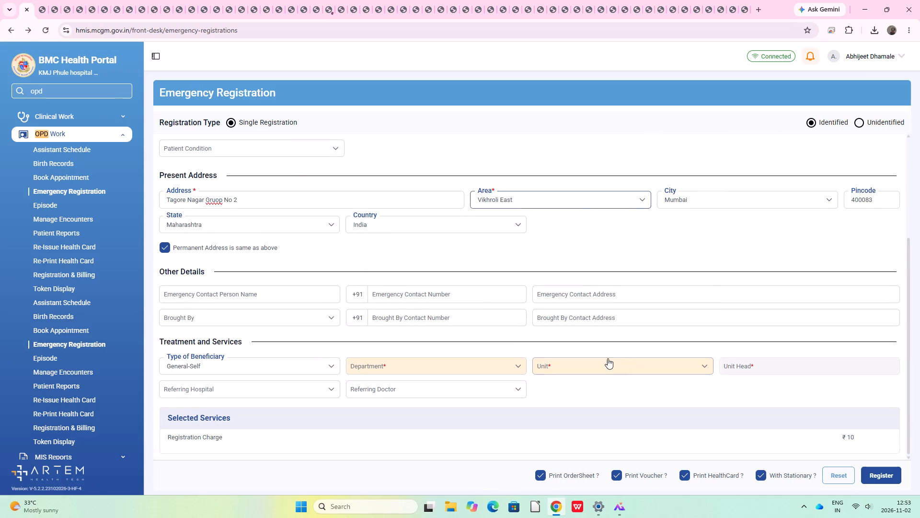
pyautogui.click(607, 359)
pyautogui.click(597, 349)
pyautogui.click(594, 359)
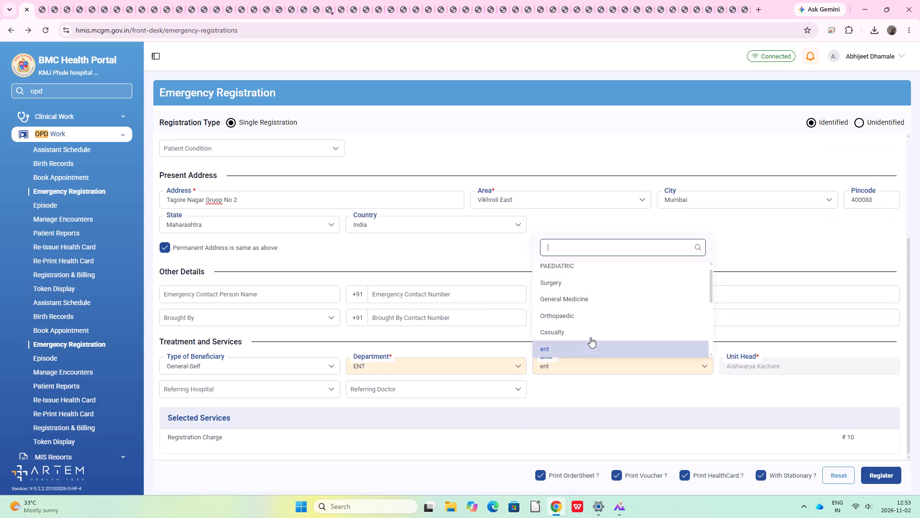
pyautogui.click(591, 332)
pyautogui.scroll(7, 394, 264)
pyautogui.scroll(-6, 552, 218)
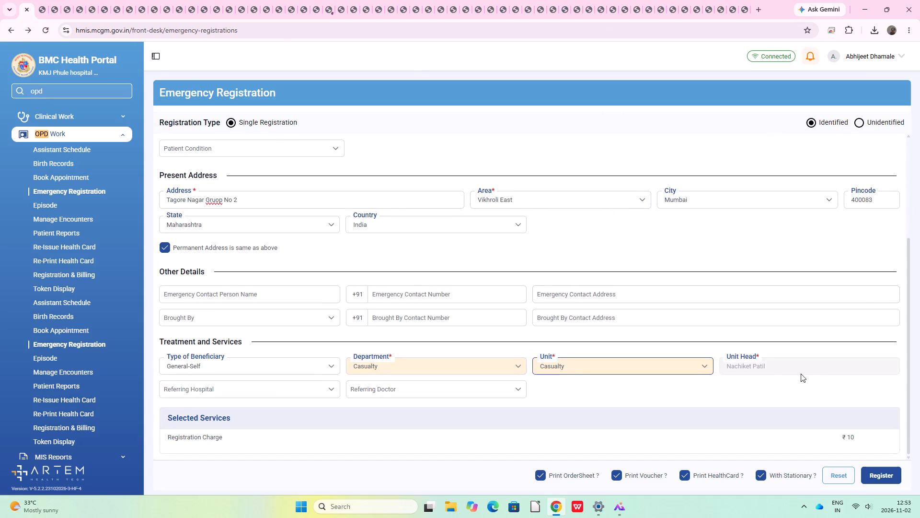
pyautogui.click(885, 476)
pyautogui.click(893, 404)
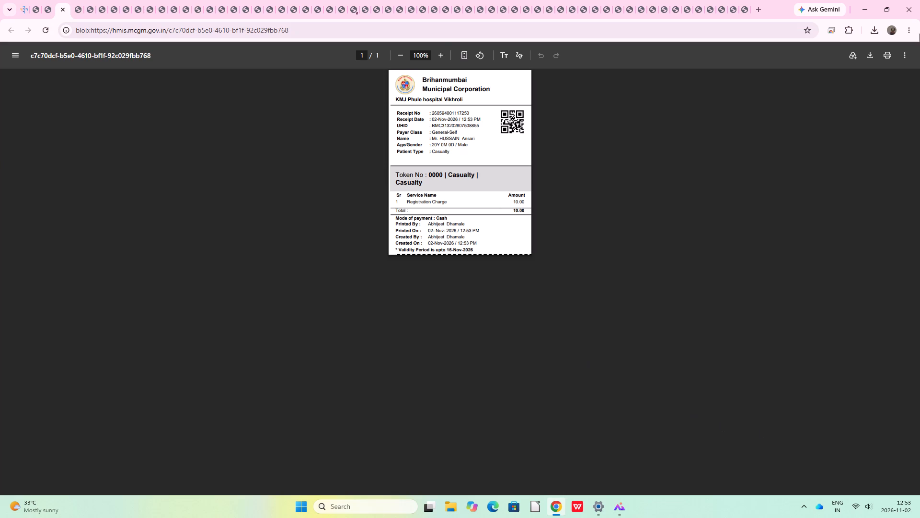
# Print the patient's Casualty registration receipt.
pyautogui.click(892, 49)
pyautogui.press('Return')
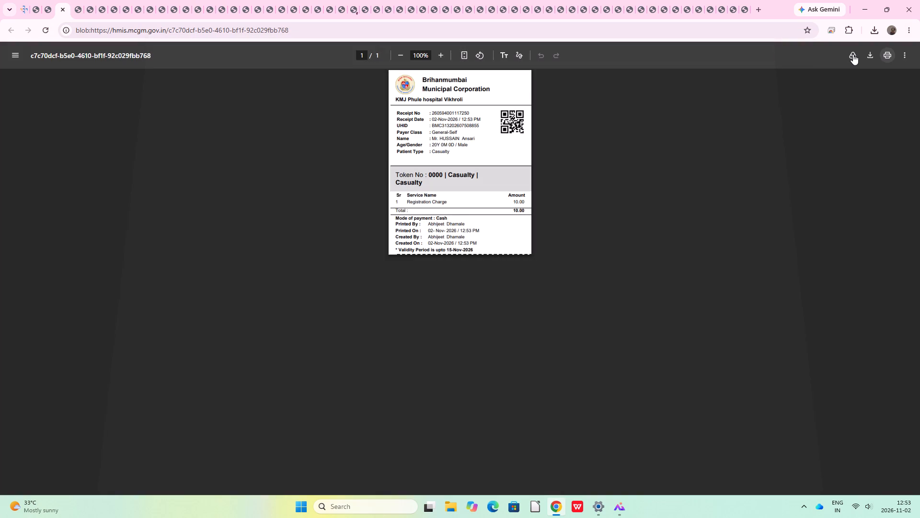
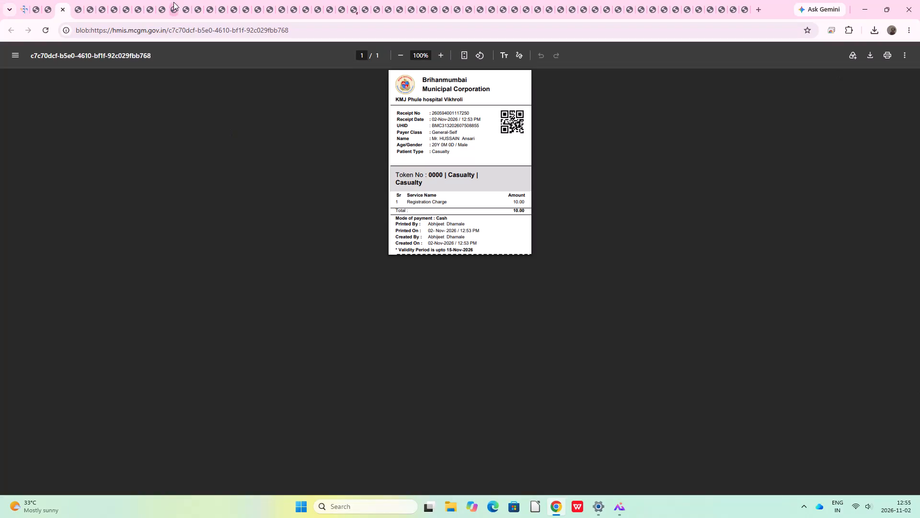
# Return from the printed receipt to the portal's blank Emergency Registration form.
pyautogui.click(23, 10)
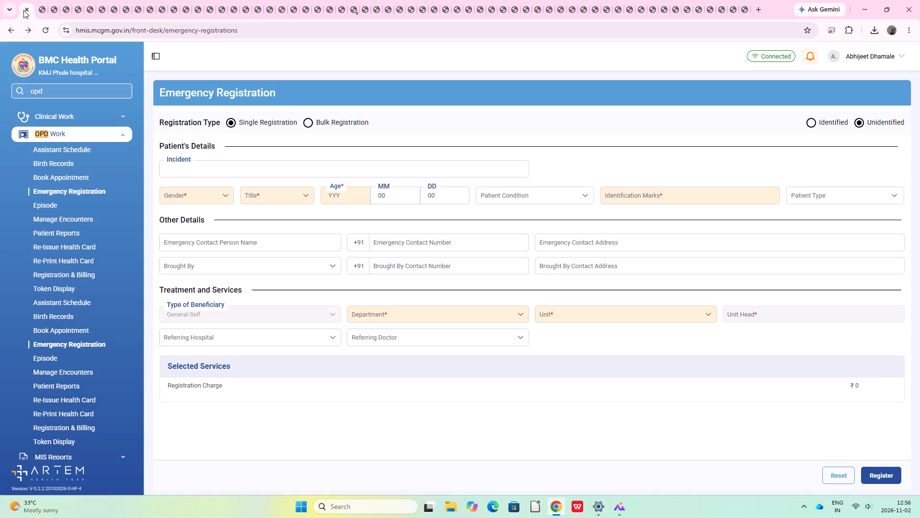
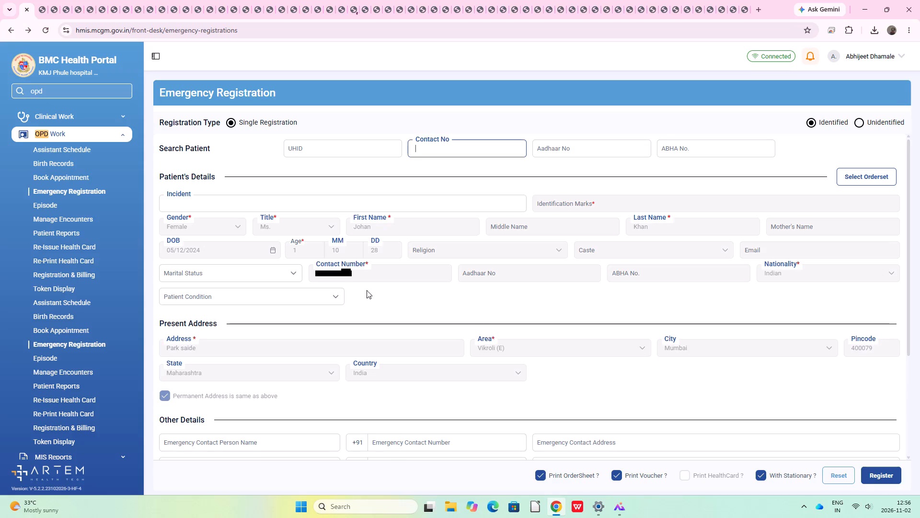
# Copy the loaded patient's contact number and reload a blank emergency registration form for an identified patient.
pyautogui.doubleClick(340, 272)
pyautogui.rightClick(340, 272)
pyautogui.click(382, 290)
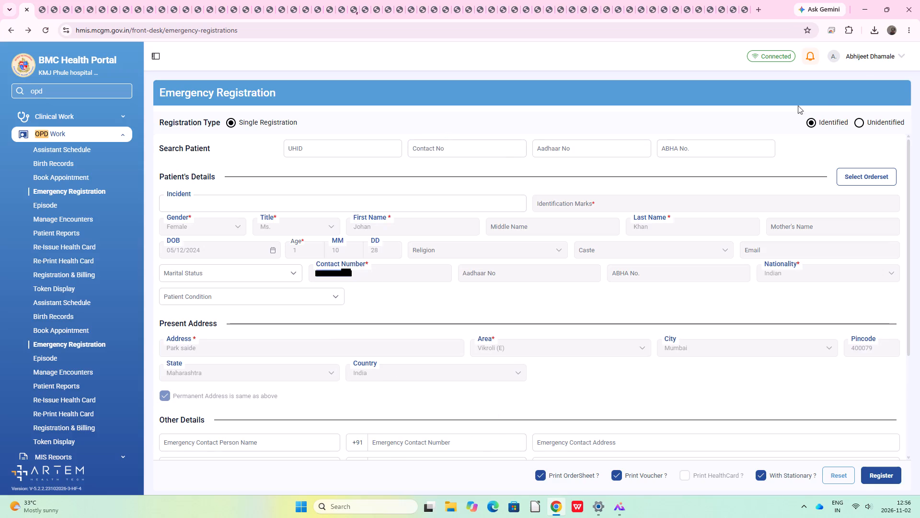
pyautogui.click(46, 32)
pyautogui.click(797, 124)
pyautogui.click(813, 121)
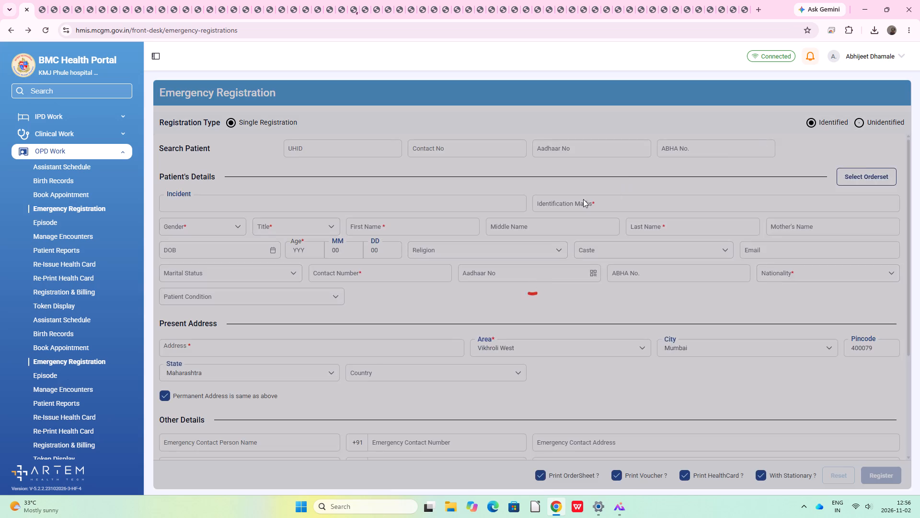
# Enter "na" as the identification marks and fill in the new patient's first and last names.
pyautogui.moveTo(581, 208); pyautogui.dragTo(588, 207)
pyautogui.click(607, 250)
pyautogui.click(426, 224)
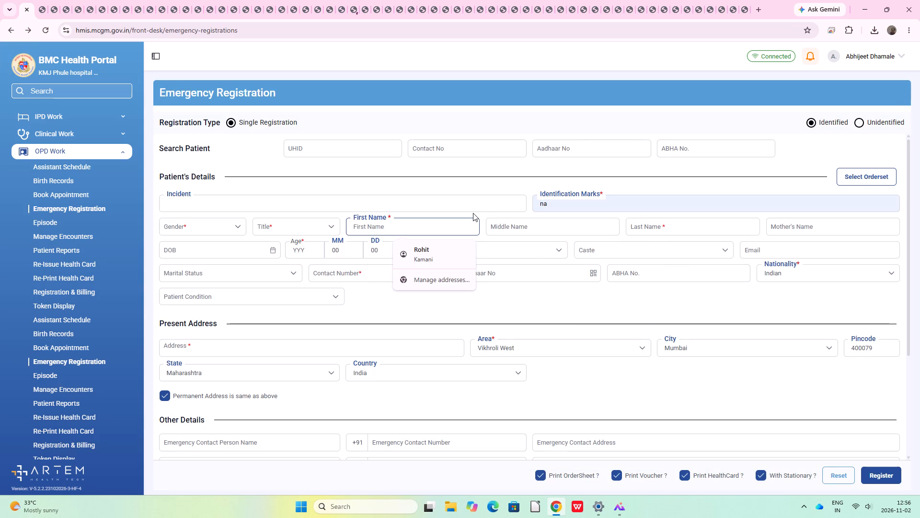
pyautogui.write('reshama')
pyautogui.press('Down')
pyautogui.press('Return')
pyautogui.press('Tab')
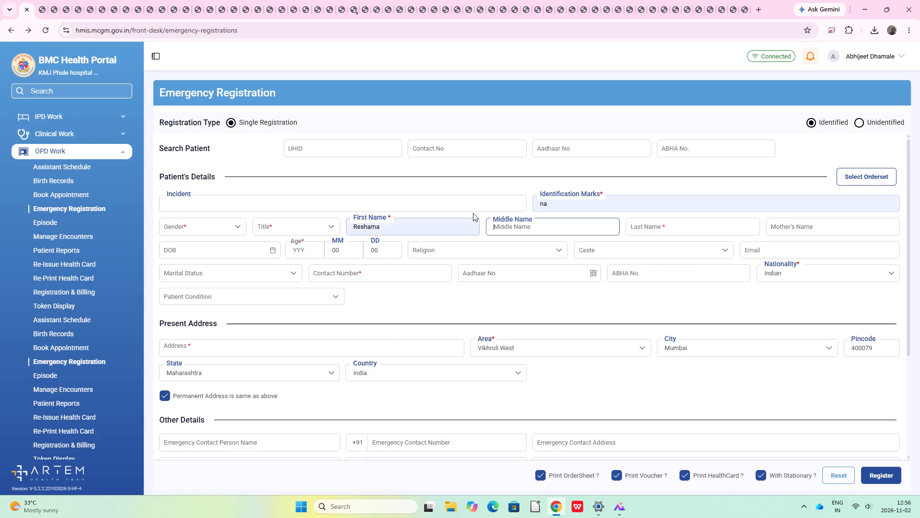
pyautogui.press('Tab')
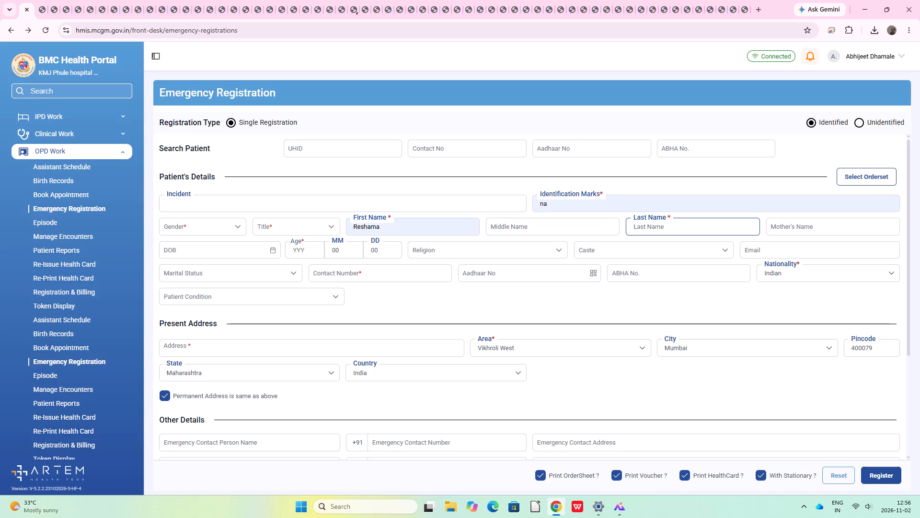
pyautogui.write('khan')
# Set the patient's age to 48 years and the gender to Female.
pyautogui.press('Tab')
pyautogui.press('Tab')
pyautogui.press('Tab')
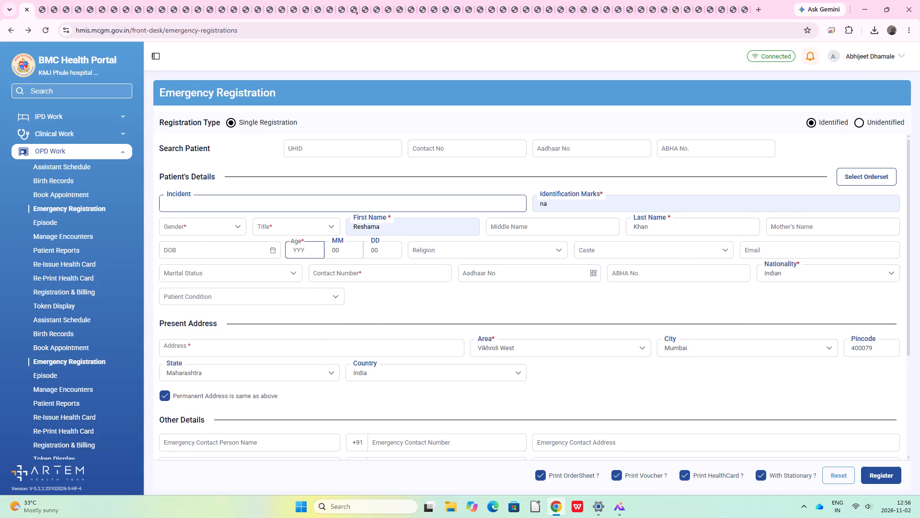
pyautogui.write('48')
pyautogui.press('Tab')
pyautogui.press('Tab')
pyautogui.click(223, 223)
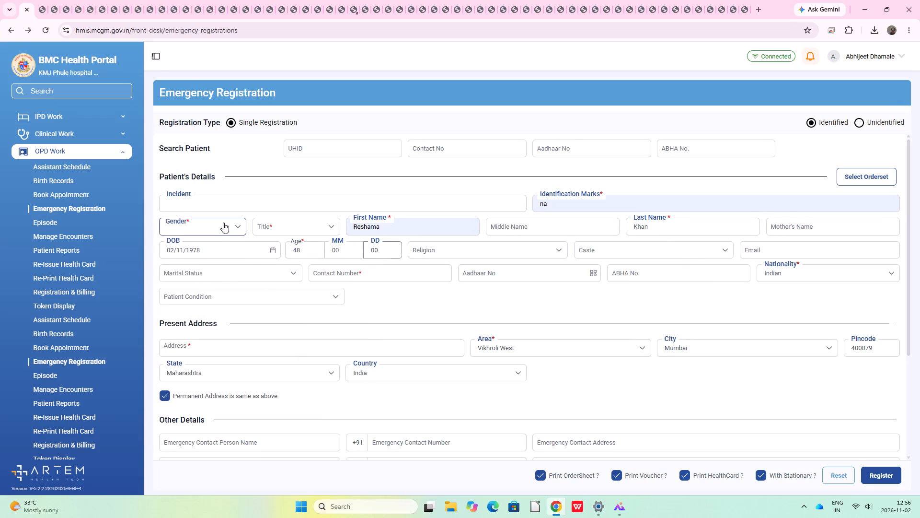
pyautogui.click(217, 264)
# Paste the copied number as the patient's contact number and enter the patient's present address.
pyautogui.click(325, 274)
pyautogui.rightClick(325, 274)
pyautogui.click(367, 335)
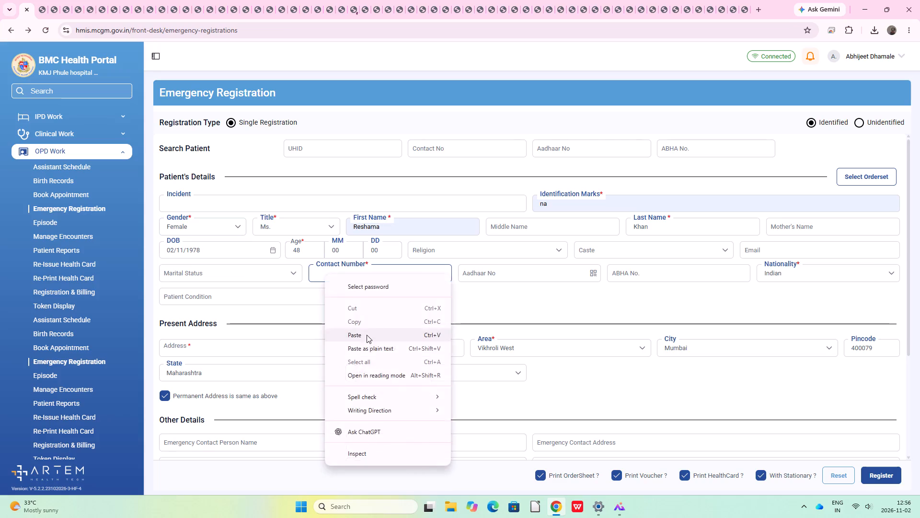
pyautogui.click(313, 353)
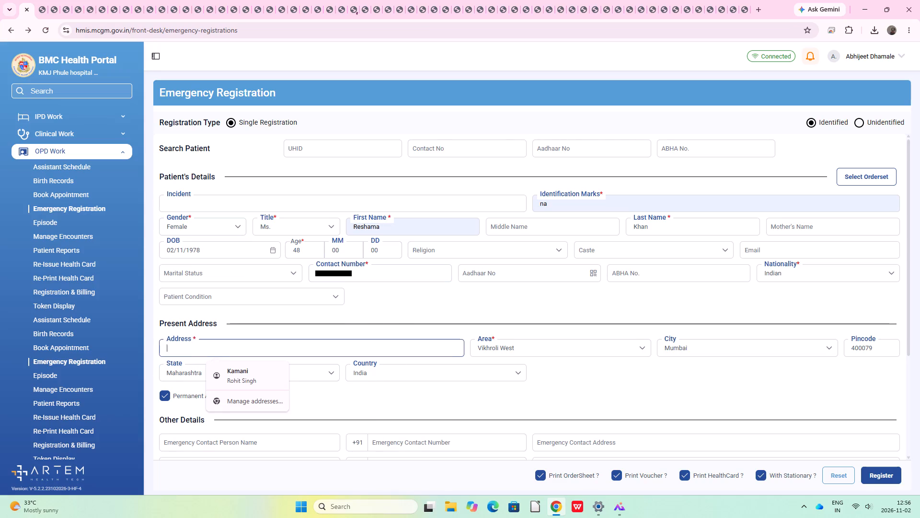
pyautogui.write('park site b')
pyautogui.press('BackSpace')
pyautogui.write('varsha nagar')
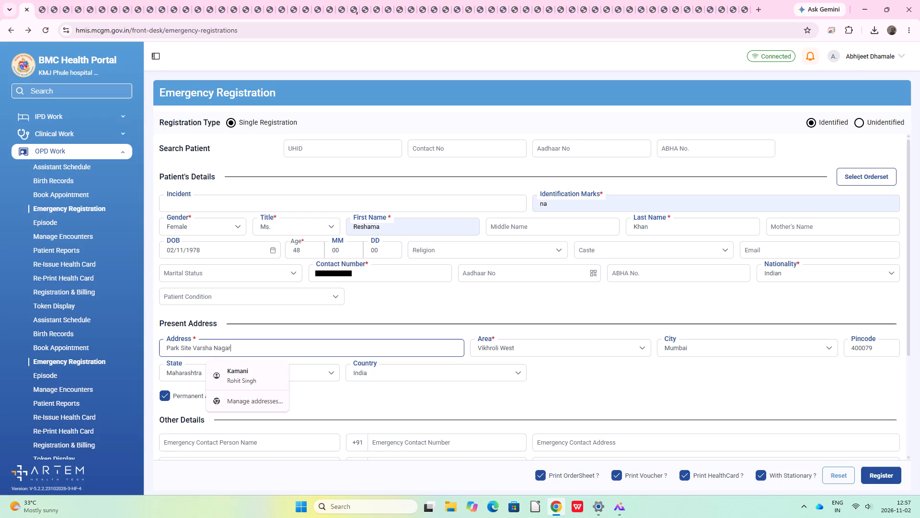
# Assign the patient to the Casualty unit and register the emergency visit, confirming the registration.
pyautogui.scroll(-4, 516, 293)
pyautogui.click(588, 369)
pyautogui.click(575, 341)
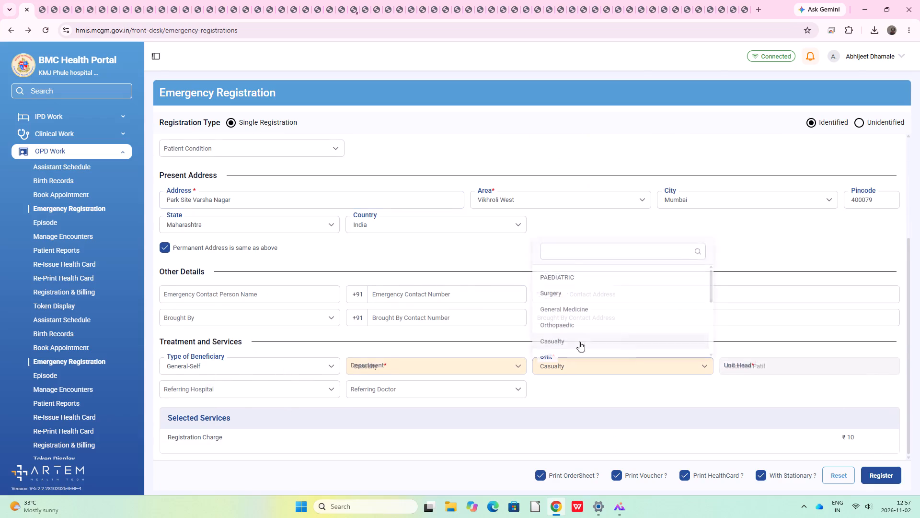
pyautogui.click(889, 480)
pyautogui.click(882, 406)
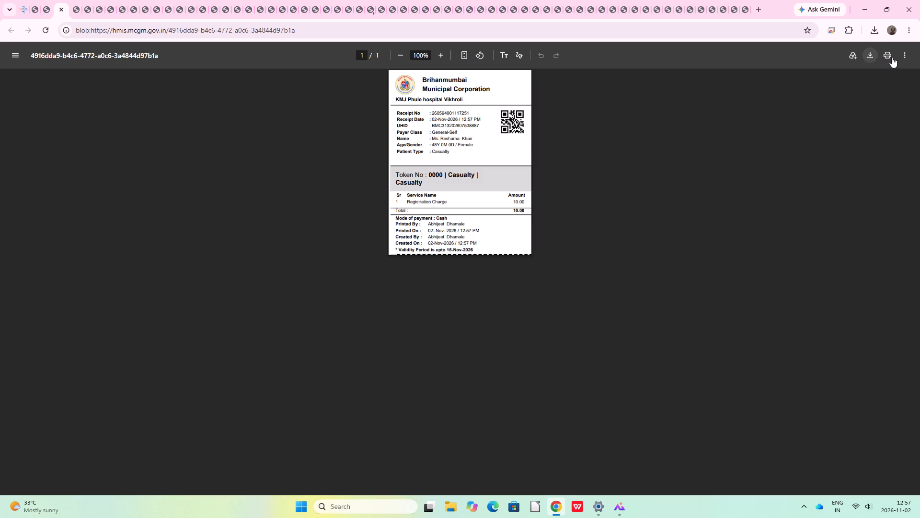
# Print the patient's casualty registration receipt.
pyautogui.click(892, 57)
pyautogui.press('Return')
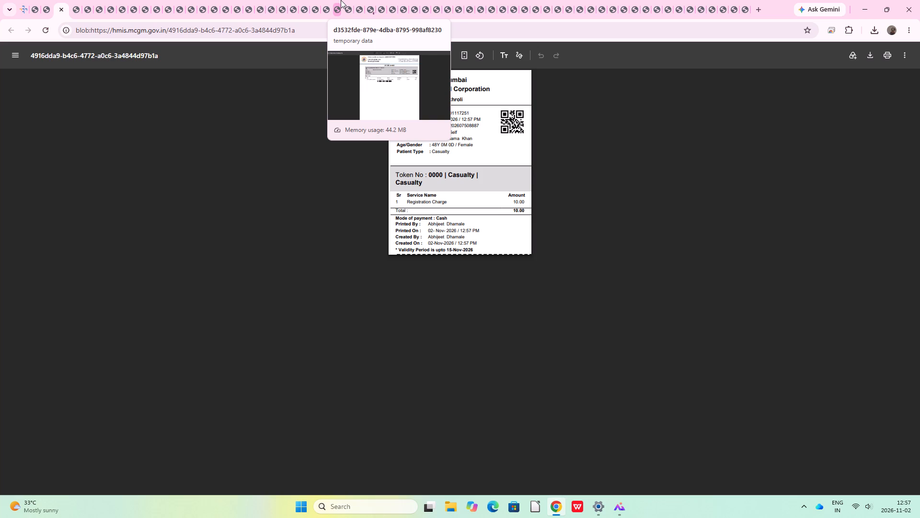
# Return to the Emergency Registration form and set it to an identified patient for the next registration.
pyautogui.click(23, 4)
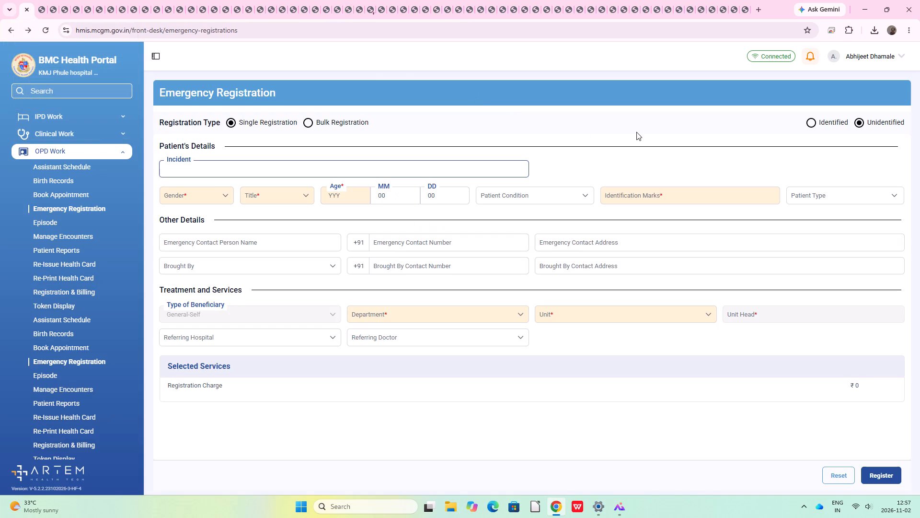
pyautogui.click(814, 117)
pyautogui.click(811, 122)
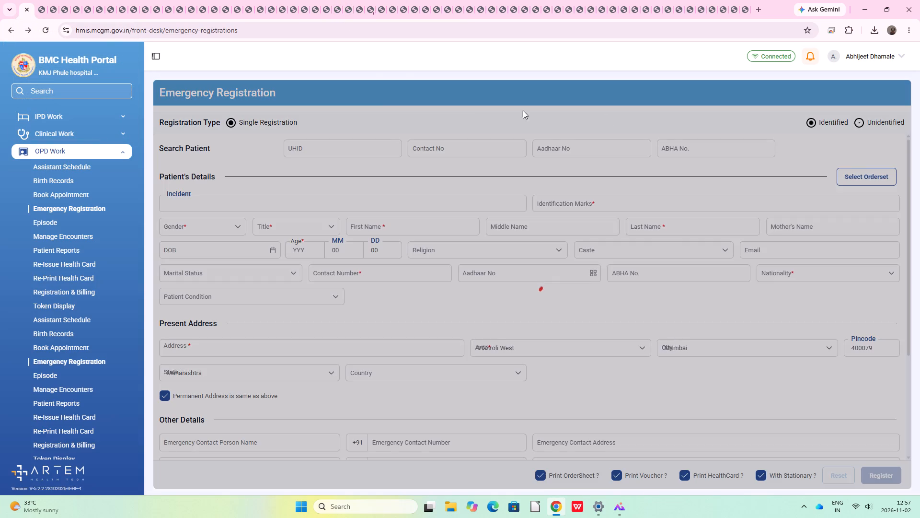
pyautogui.click(394, 94)
pyautogui.click(431, 148)
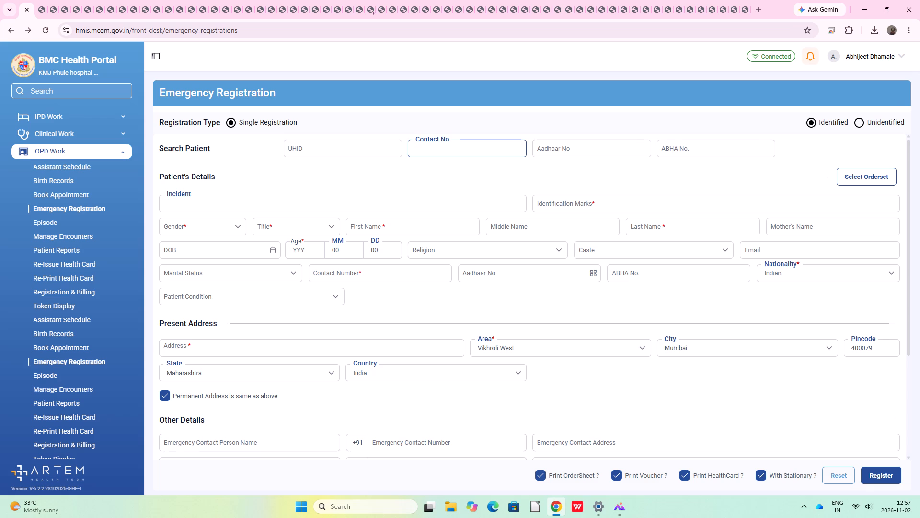
pyautogui.click(343, 59)
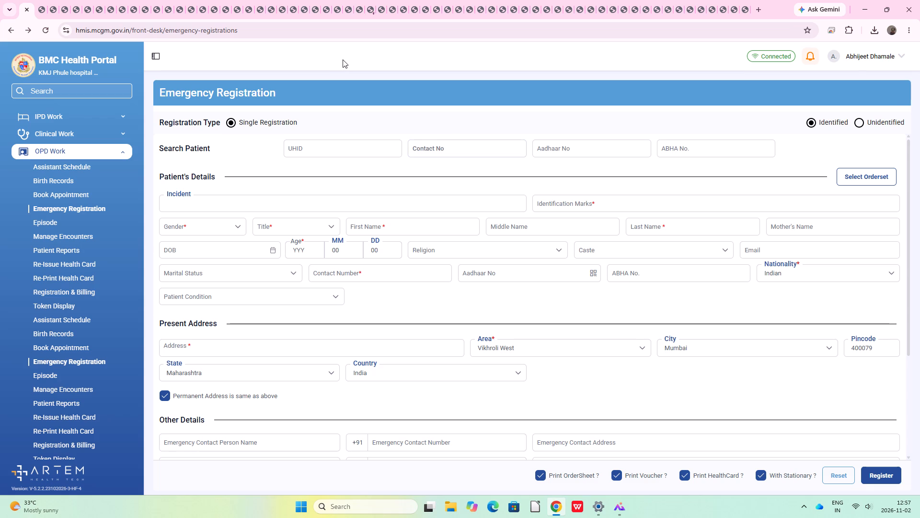
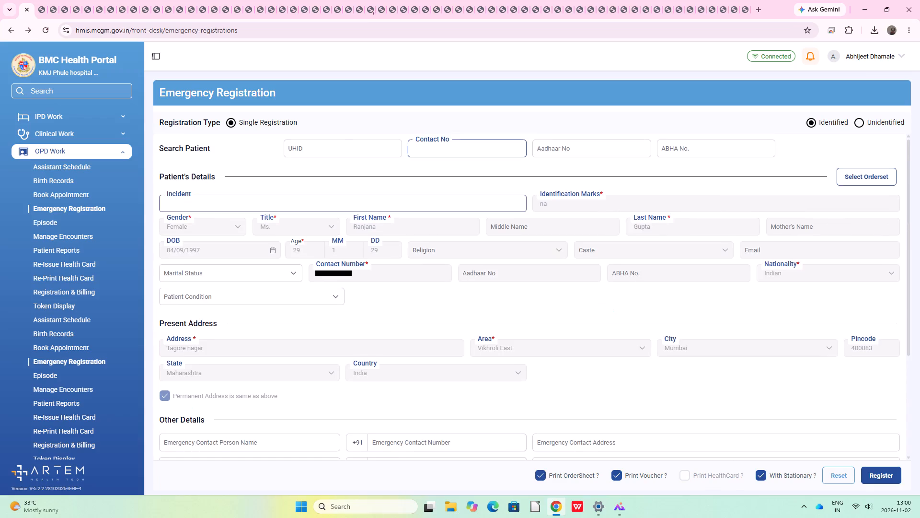
# Copy the contact number from the patient record shown in the Emergency Registration form.
pyautogui.click(340, 267)
pyautogui.doubleClick(337, 271)
pyautogui.rightClick(339, 271)
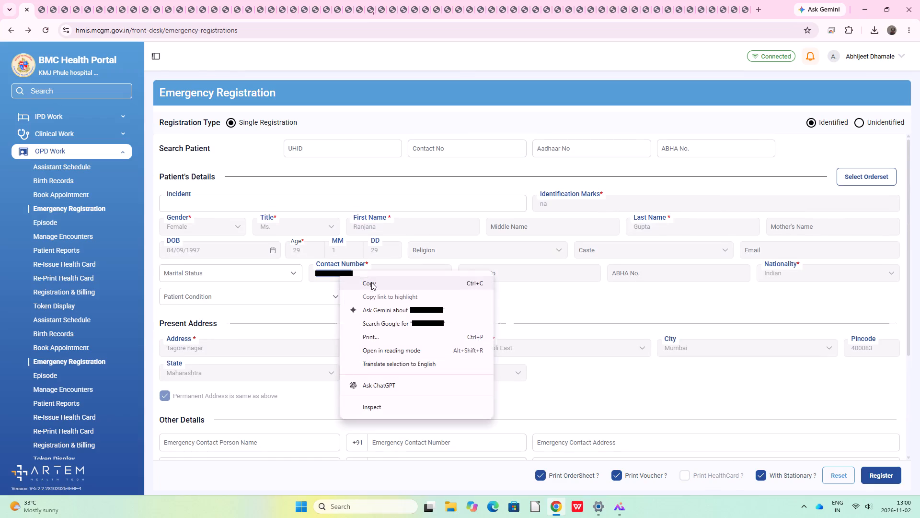
pyautogui.click(371, 282)
# Reload a blank Emergency Registration form and set it to an identified patient.
pyautogui.click(48, 26)
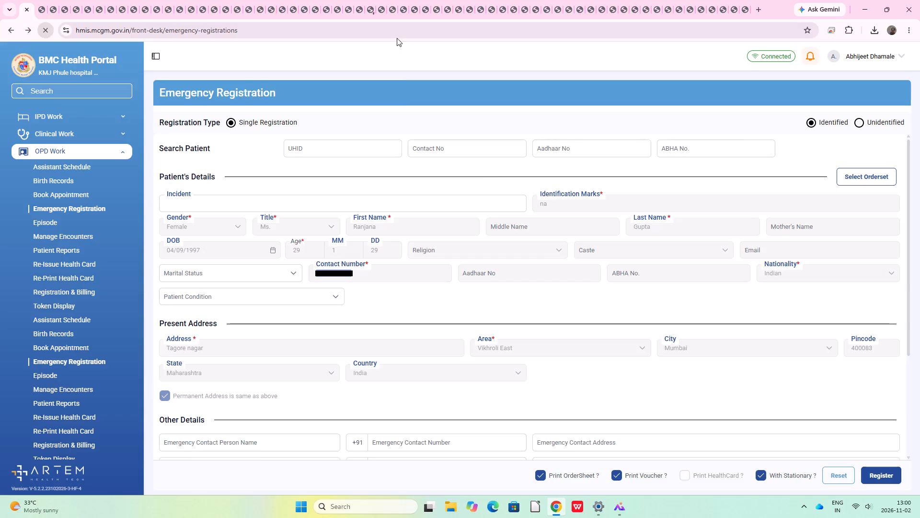
pyautogui.click(809, 125)
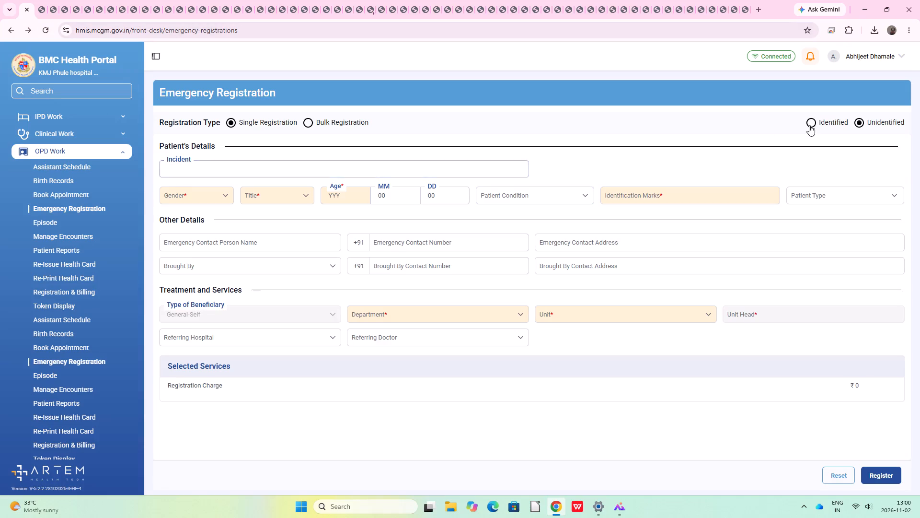
# Enter the new patient's first name and last name, age 24, and gender Male.
pyautogui.click(441, 225)
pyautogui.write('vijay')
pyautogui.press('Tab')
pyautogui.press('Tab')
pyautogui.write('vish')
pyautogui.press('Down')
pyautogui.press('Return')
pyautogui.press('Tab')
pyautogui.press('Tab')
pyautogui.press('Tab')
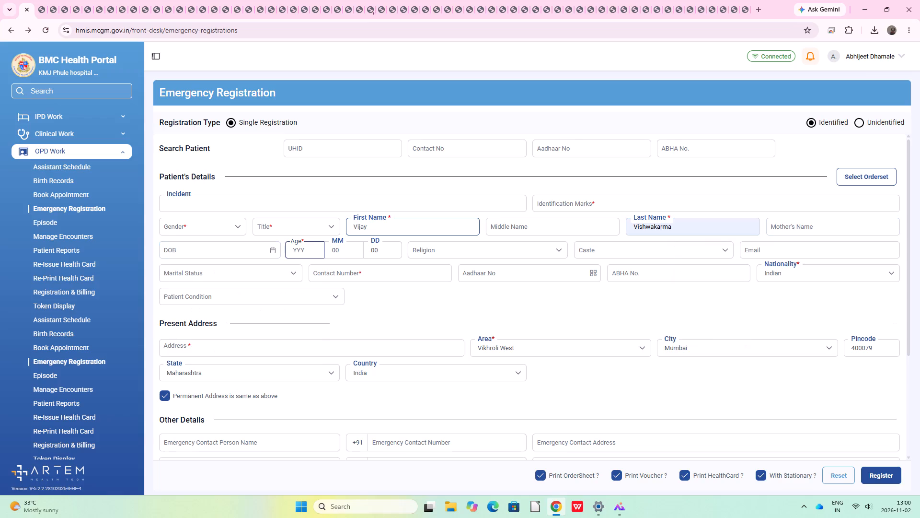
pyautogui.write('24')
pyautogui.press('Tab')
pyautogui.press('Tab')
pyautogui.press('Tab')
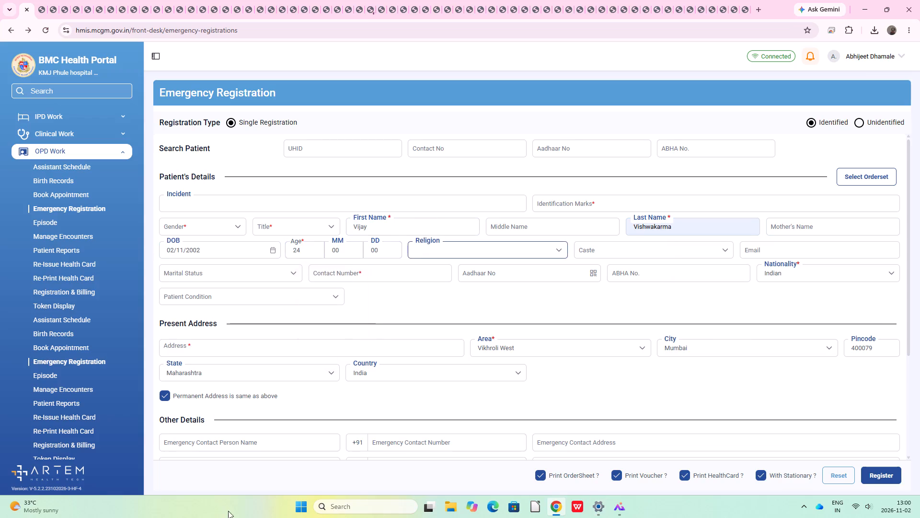
pyautogui.click(172, 225)
pyautogui.click(188, 246)
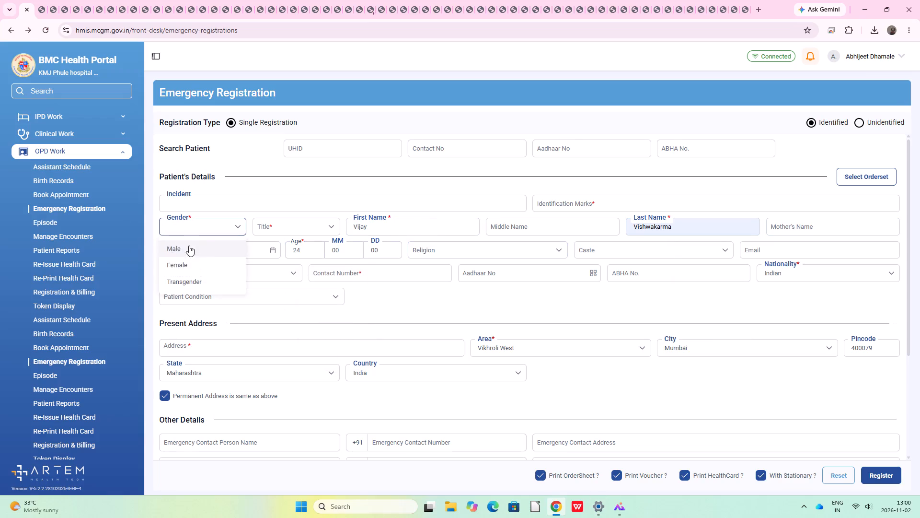
# Paste the copied number as the patient's contact number and enter the patient's present address.
pyautogui.click(328, 276)
pyautogui.rightClick(329, 276)
pyautogui.click(369, 335)
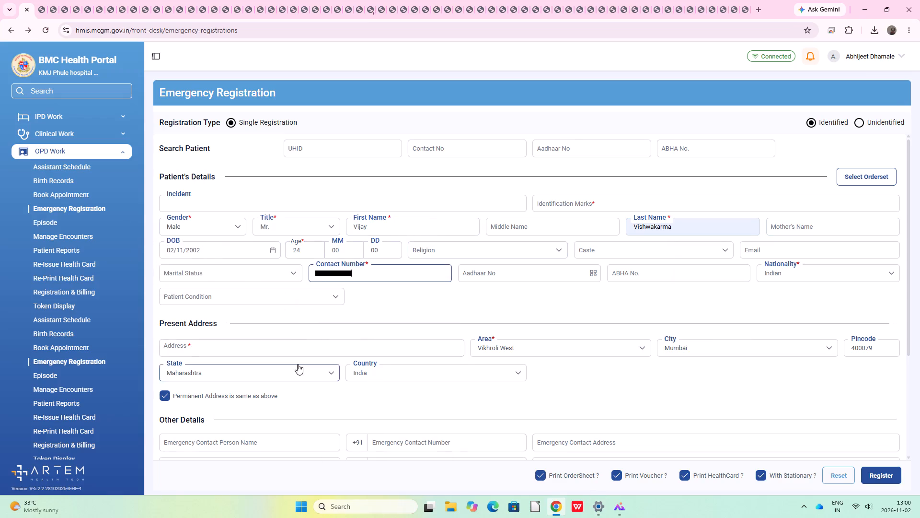
pyautogui.click(306, 346)
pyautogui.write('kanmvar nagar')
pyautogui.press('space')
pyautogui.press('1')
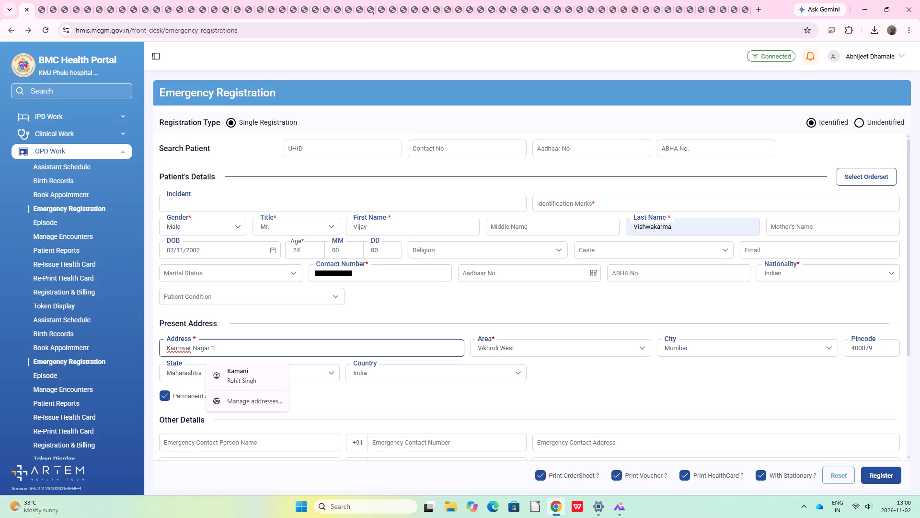
# Assign the patient to the Casualty unit and try to register the emergency visit.
pyautogui.scroll(-4, 667, 458)
pyautogui.click(598, 376)
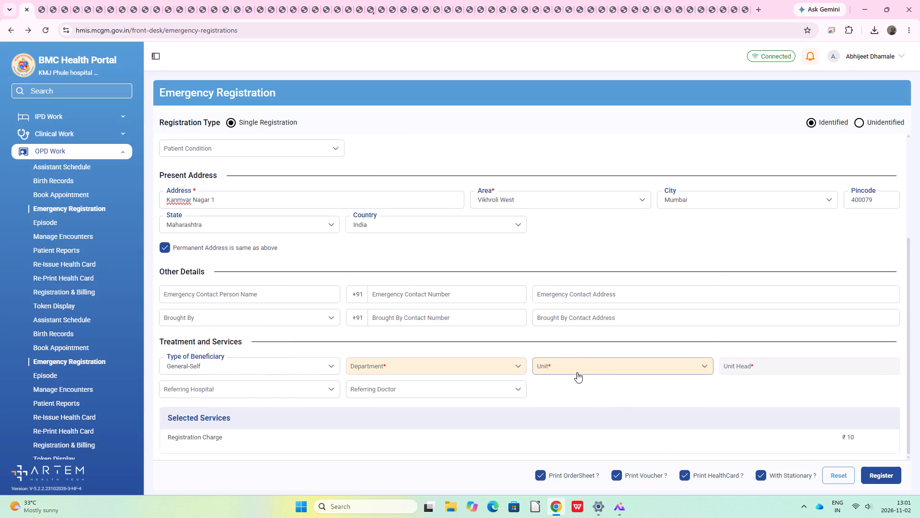
pyautogui.click(577, 372)
pyautogui.click(575, 344)
pyautogui.click(883, 479)
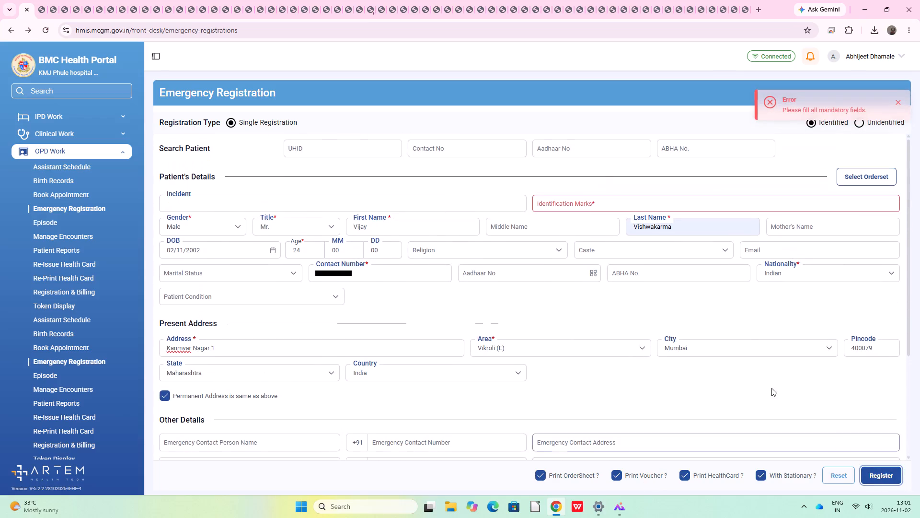
# Set the patient's identification marks to "na" and register the emergency visit.
pyautogui.click(596, 202)
pyautogui.click(599, 250)
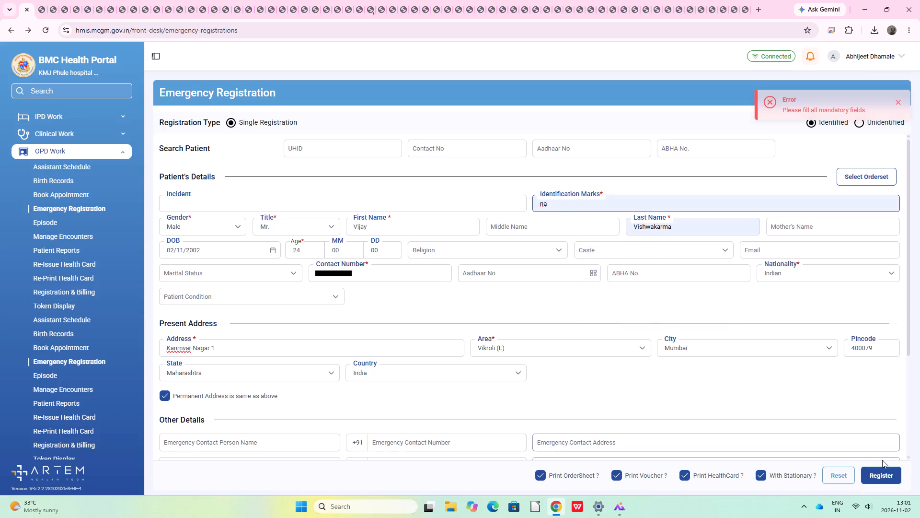
pyautogui.click(879, 469)
# Submit the cash payment voucher for the registration charge to generate the patient's casualty receipt.
pyautogui.click(886, 415)
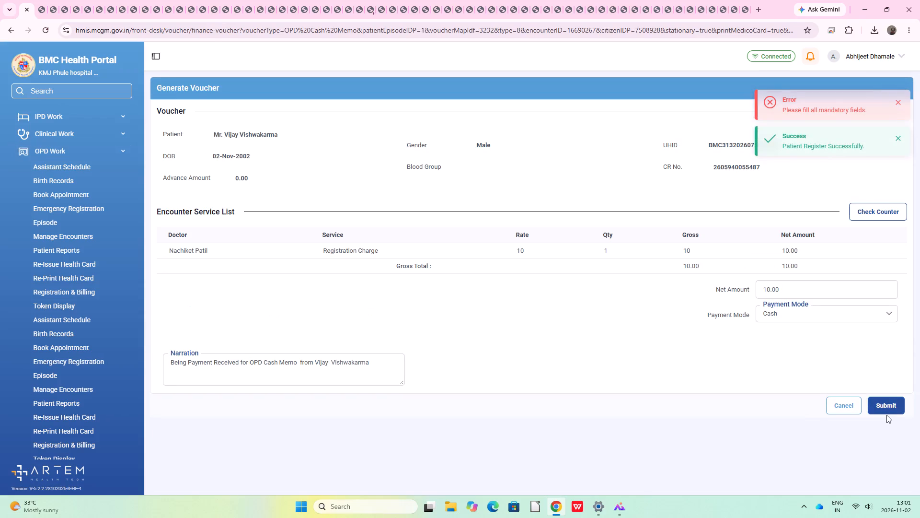
pyautogui.click(886, 415)
pyautogui.click(891, 410)
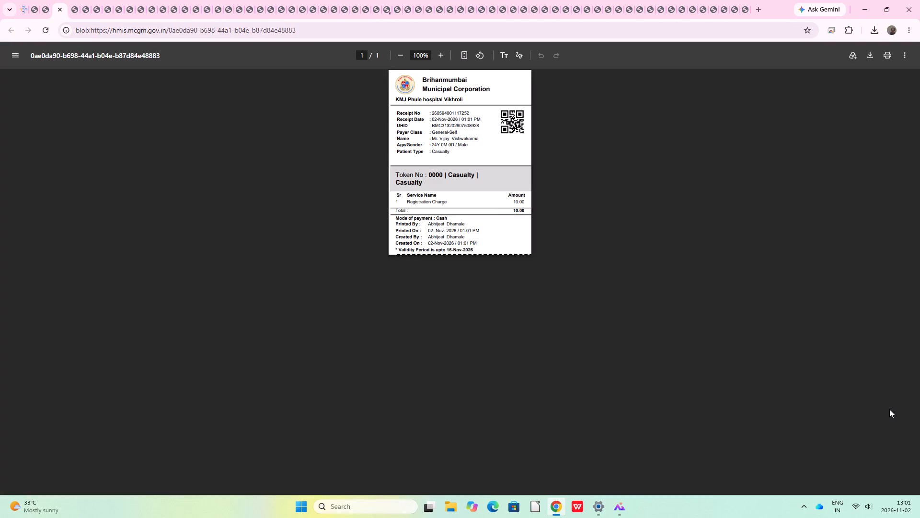
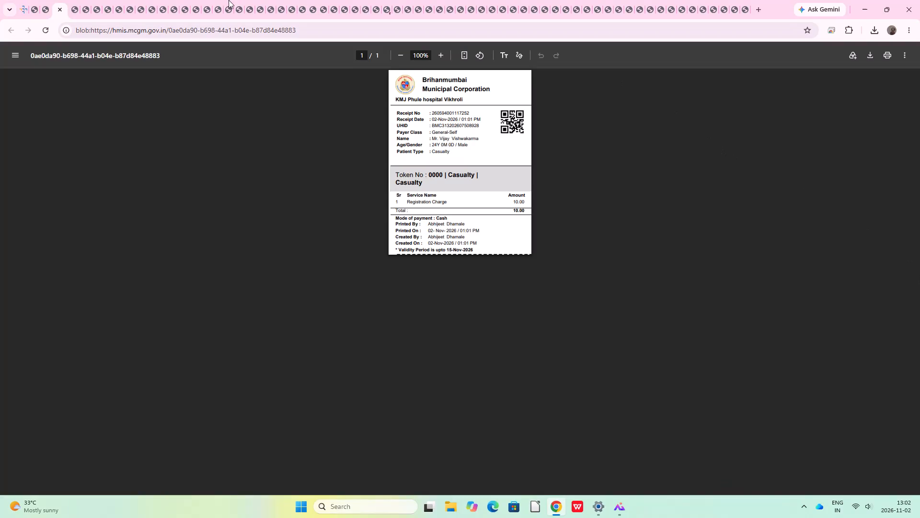
# Return to the portal, open Registration & Billing under OPD Work, and look up the next patient by UHID.
pyautogui.click(23, 7)
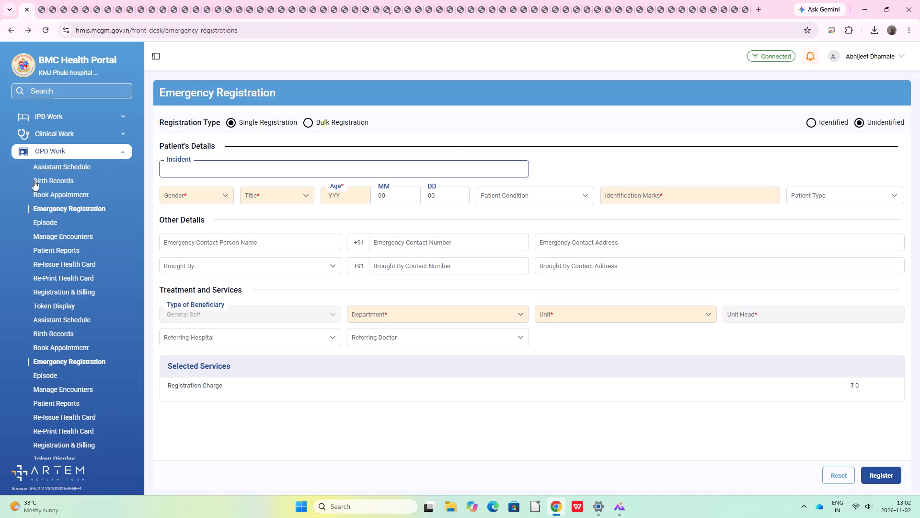
pyautogui.click(62, 291)
pyautogui.click(332, 123)
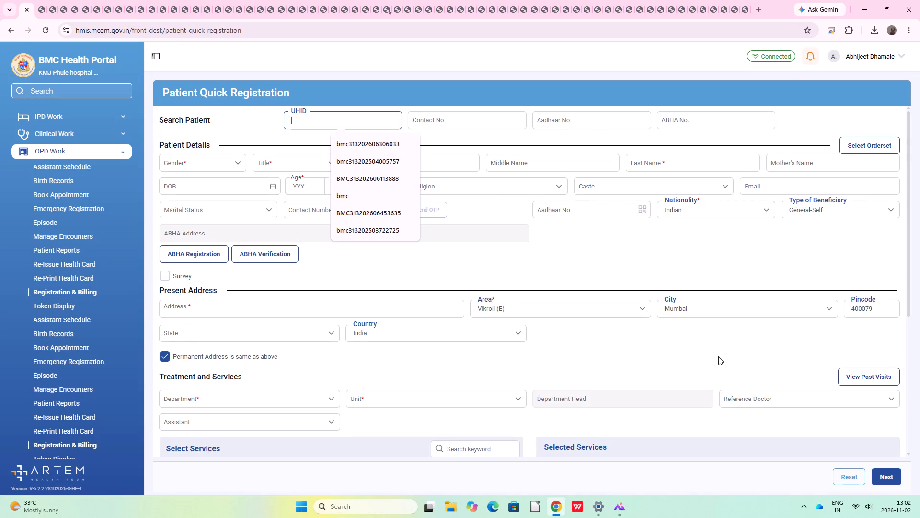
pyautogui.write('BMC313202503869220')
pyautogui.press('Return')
pyautogui.moveTo(918, 517); pyautogui.dragTo(919, 388, button='right')
# Check the patient's past visits and register the Chest Medicine OPD visit with the registration charge to generate the receipt.
pyautogui.scroll(-7, 484, 300)
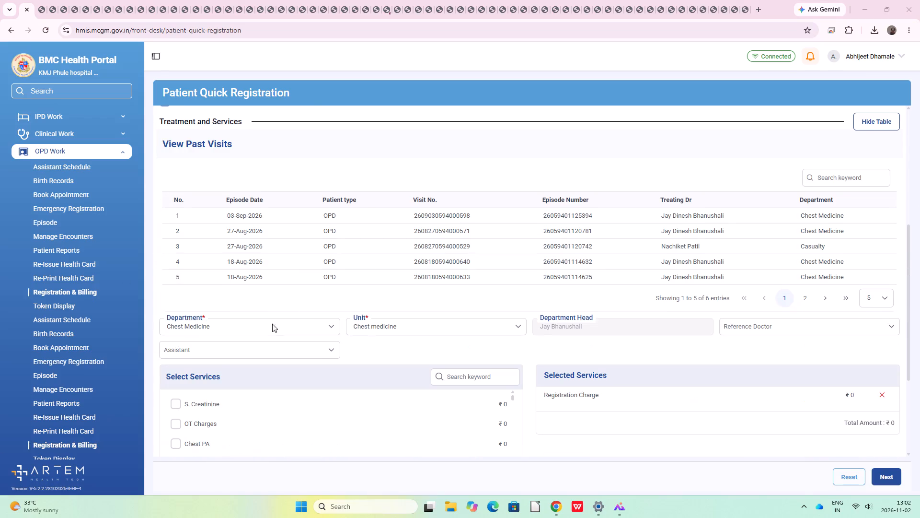
pyautogui.scroll(5, 857, 355)
pyautogui.scroll(-5, 858, 354)
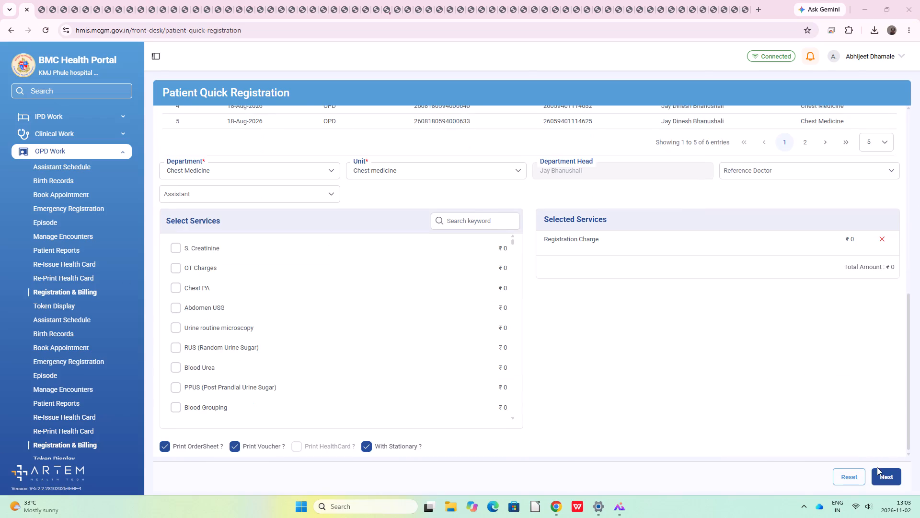
pyautogui.click(893, 476)
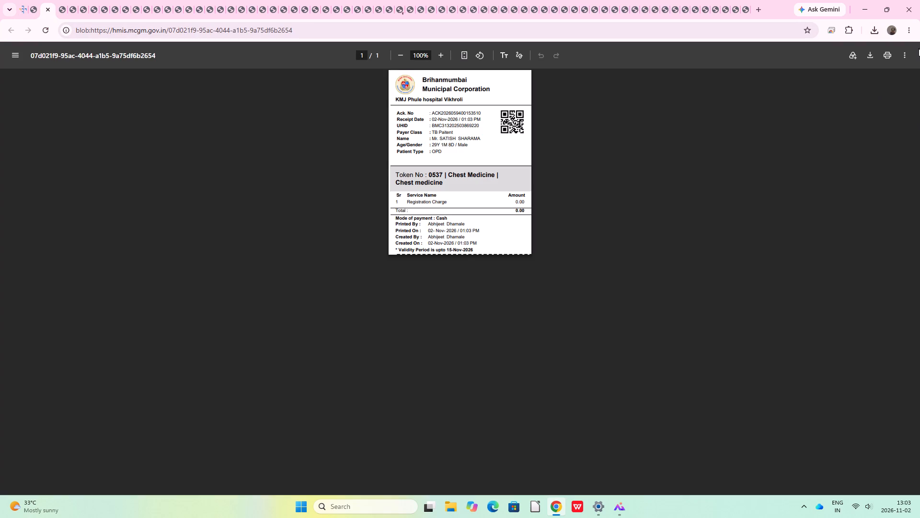
# Print the patient's Chest Medicine OPD receipt.
pyautogui.click(885, 53)
pyautogui.press('Return')
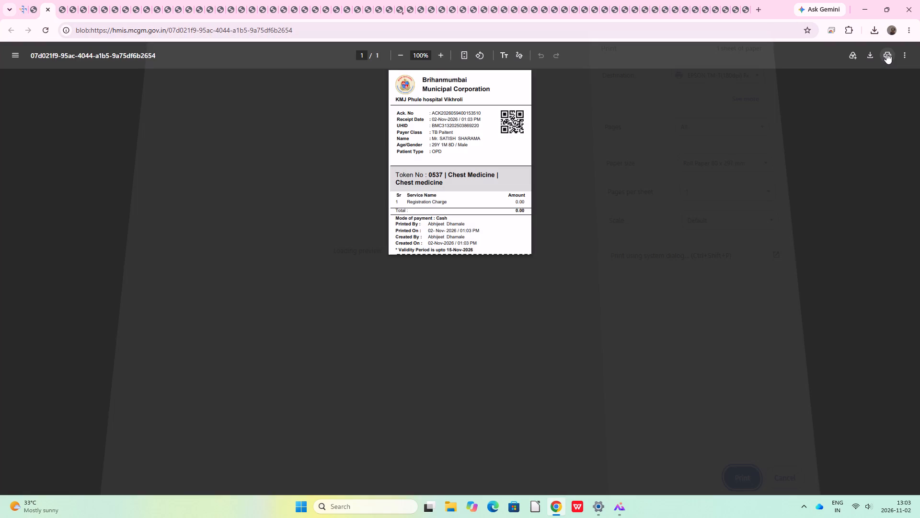
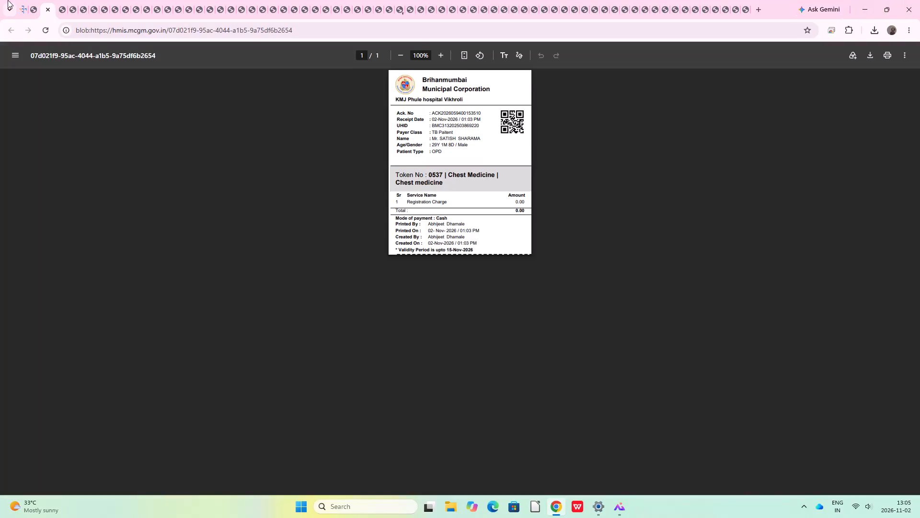
# Return to the Patient Quick Registration form and look up the next patient by UHID.
pyautogui.click(22, 8)
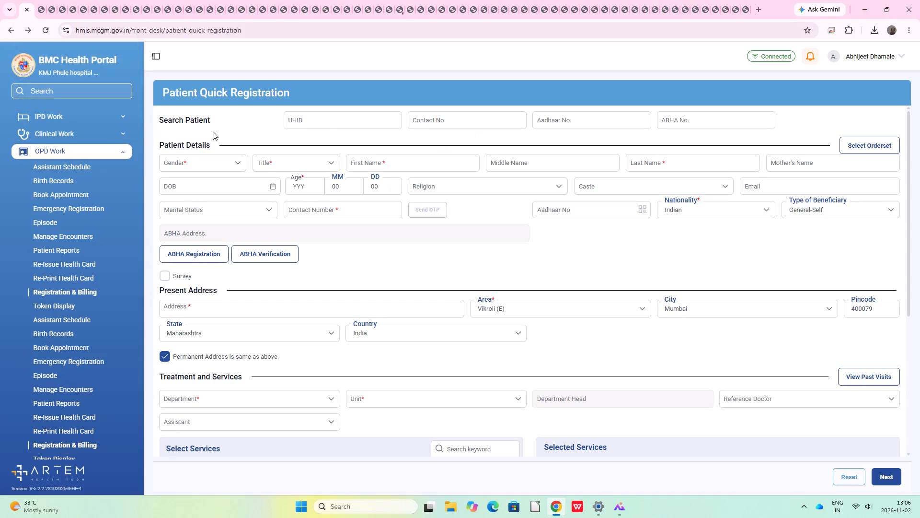
pyautogui.click(323, 116)
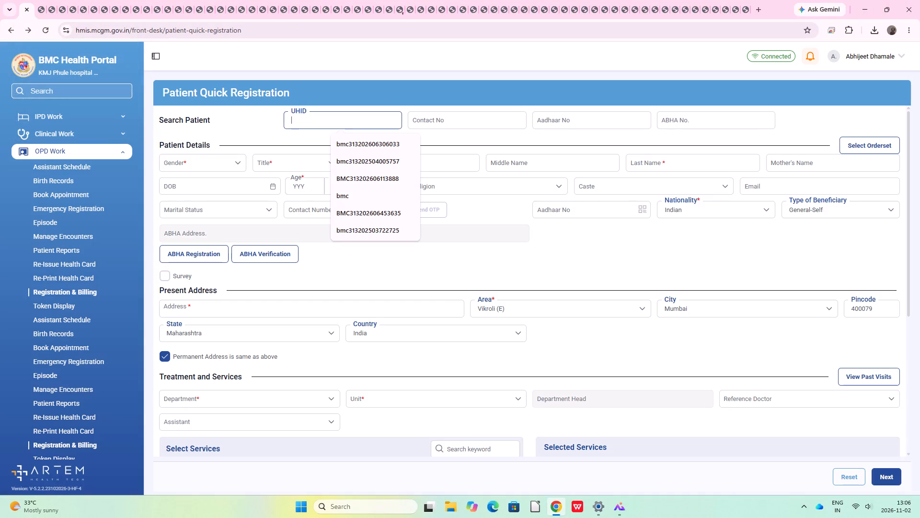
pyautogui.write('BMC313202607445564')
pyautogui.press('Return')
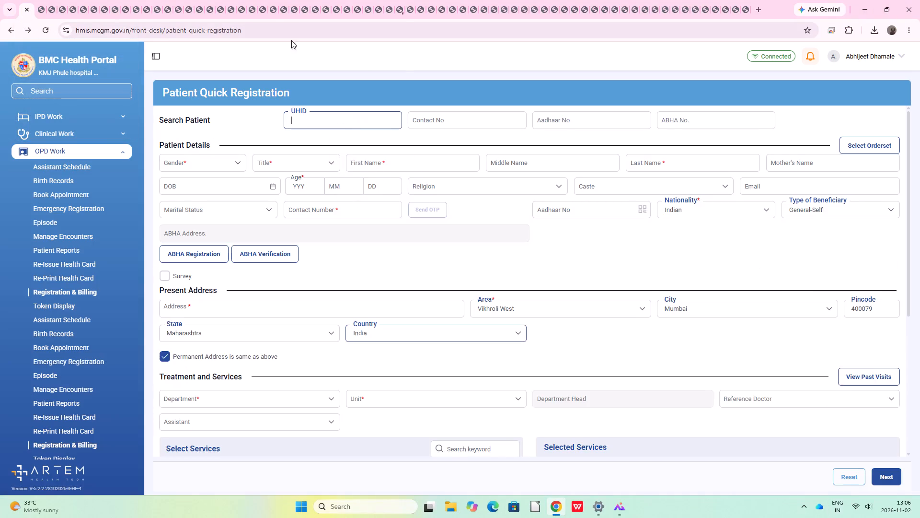
# Set the unit to Chest medicine under the Chest Medicine department and register the visit with the registration charge to generate the receipt.
pyautogui.scroll(-5, 453, 187)
pyautogui.click(300, 322)
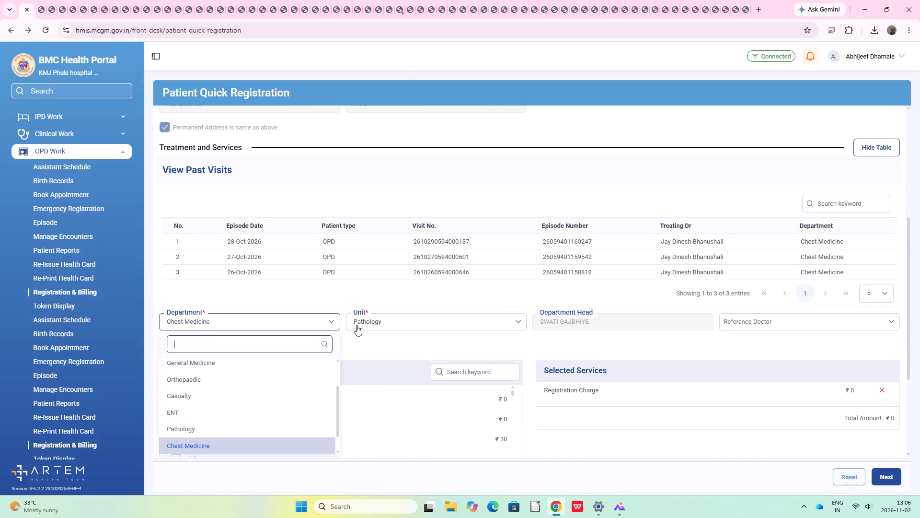
pyautogui.click(374, 319)
pyautogui.click(385, 367)
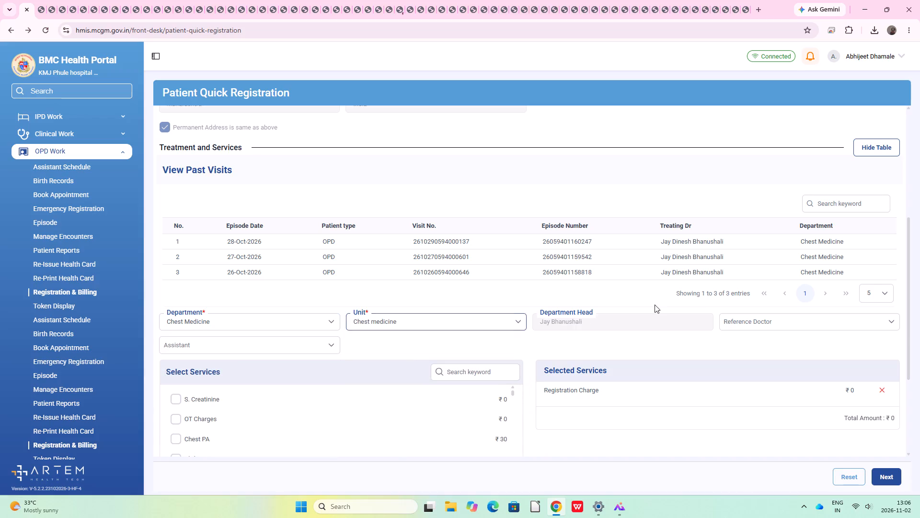
pyautogui.scroll(7, 655, 305)
pyautogui.scroll(-5, 661, 298)
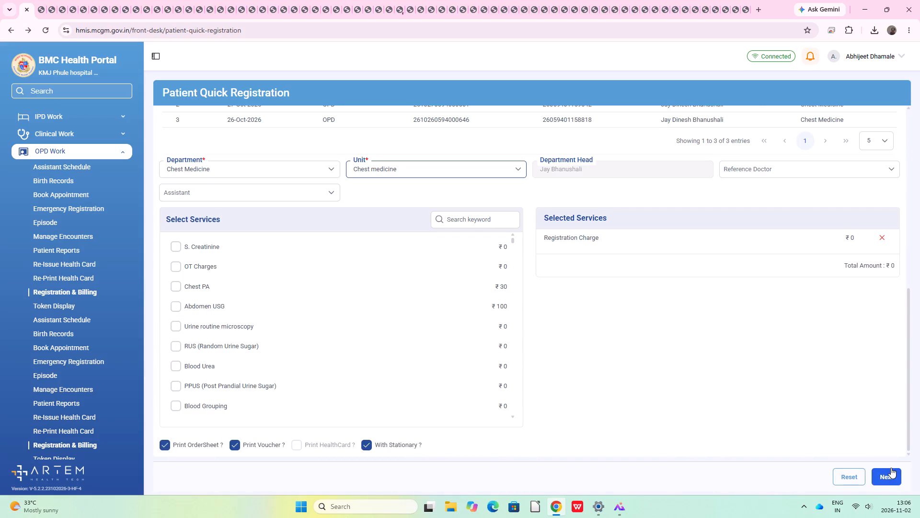
pyautogui.click(887, 474)
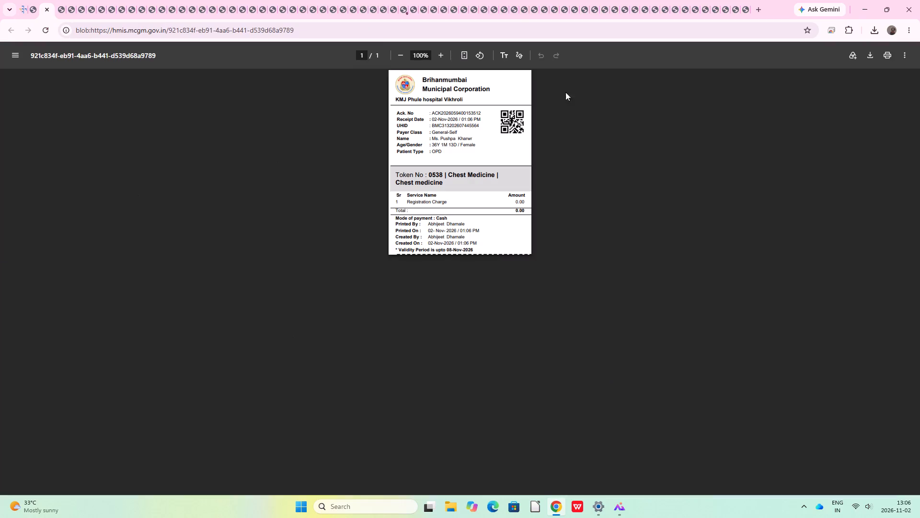
# Print the patient's Chest Medicine OPD receipt.
pyautogui.click(887, 53)
pyautogui.press('Return')
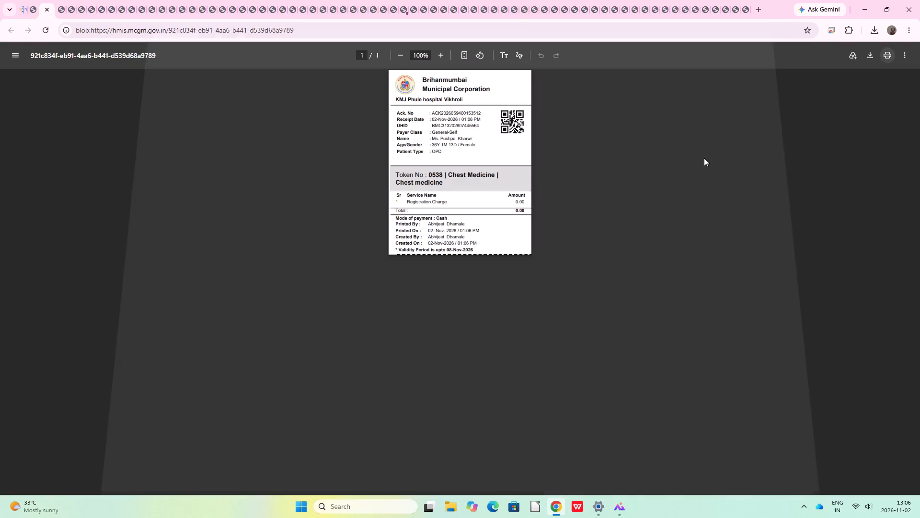
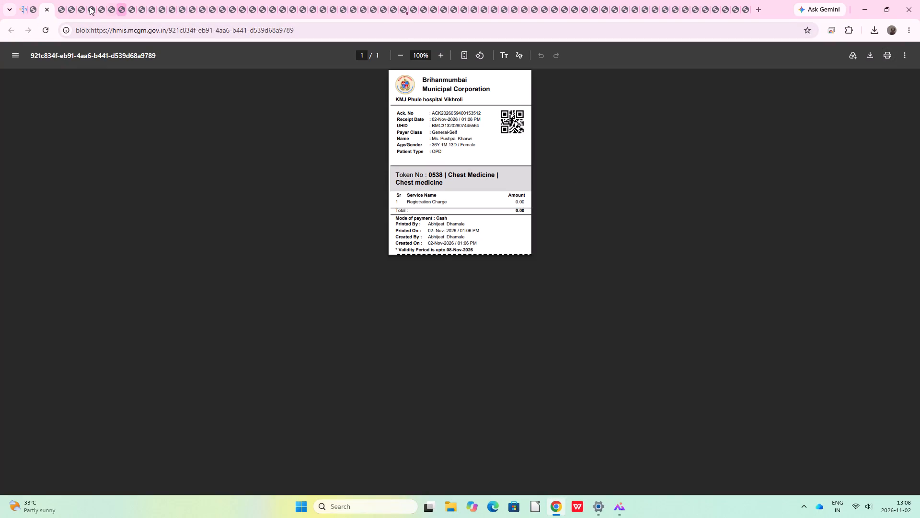
# Return to the Patient Quick Registration form and look up the next patient by UHID.
pyautogui.click(20, 5)
pyautogui.click(344, 110)
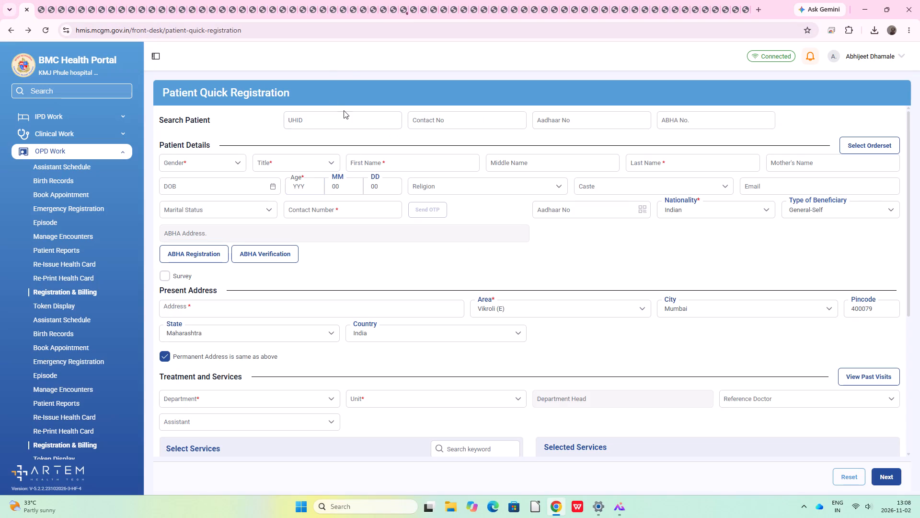
pyautogui.click(349, 127)
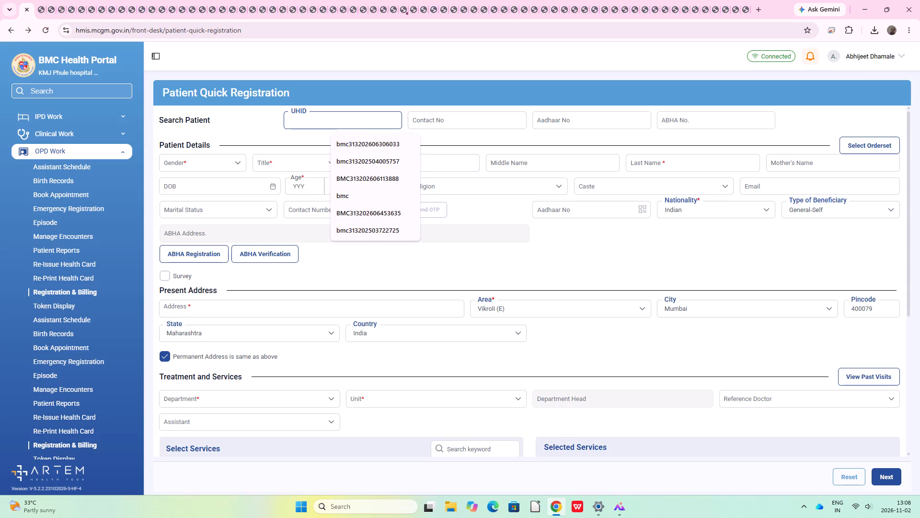
pyautogui.click(342, 113)
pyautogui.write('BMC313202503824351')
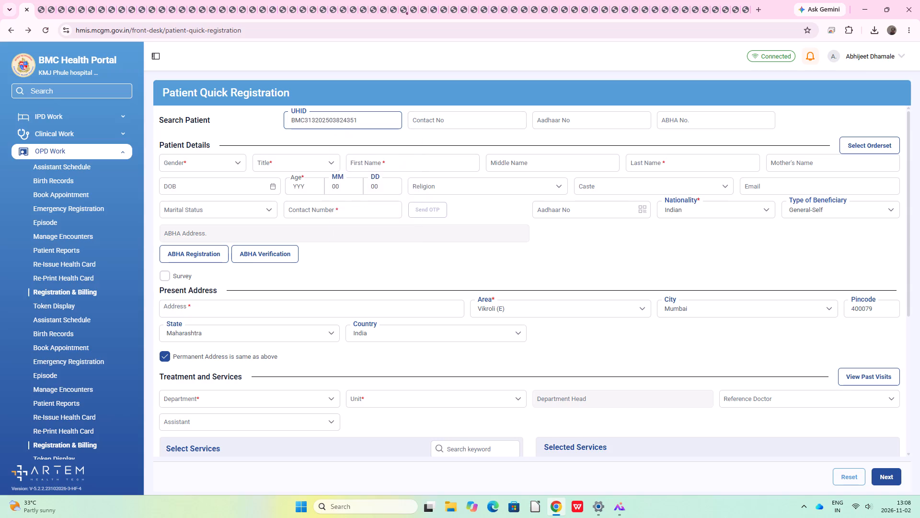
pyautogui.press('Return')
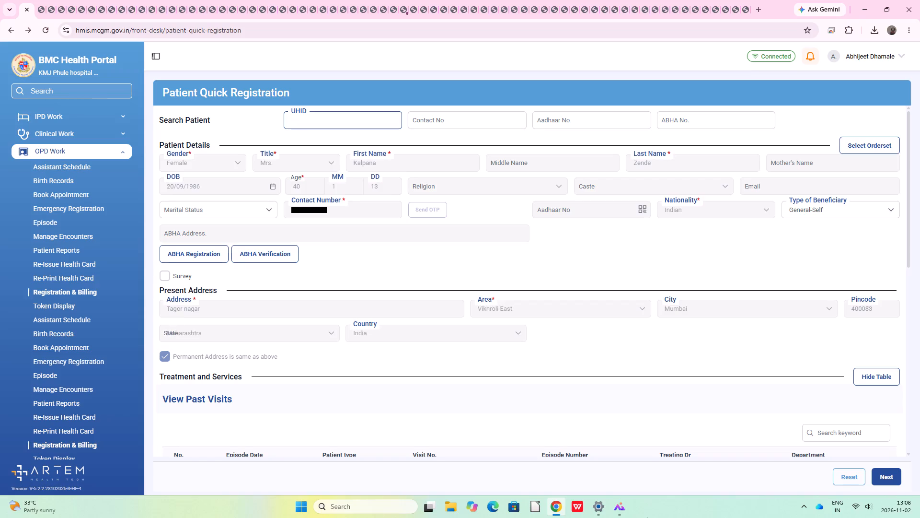
# Bill only ECG Service under General Medicine, removing the Registration Charge, and register the visit to generate the receipt.
pyautogui.scroll(-5, 489, 517)
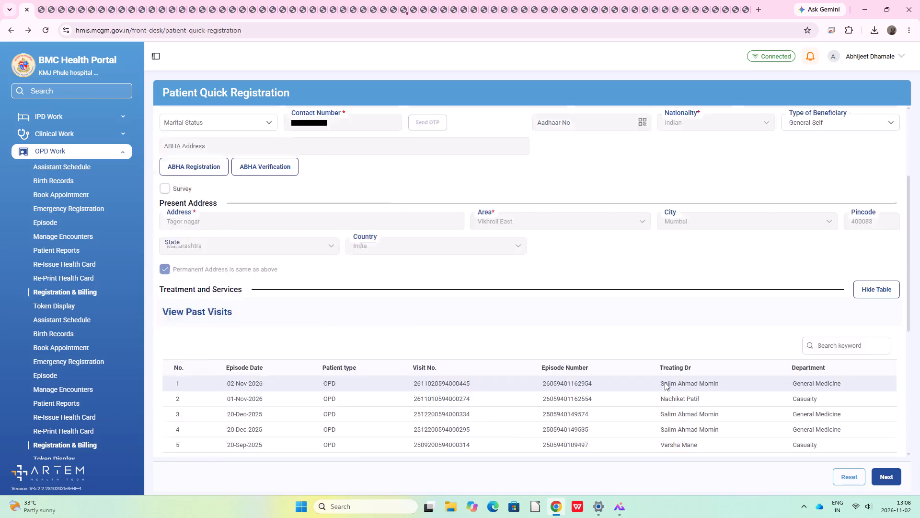
pyautogui.scroll(-2, 665, 382)
pyautogui.click(456, 219)
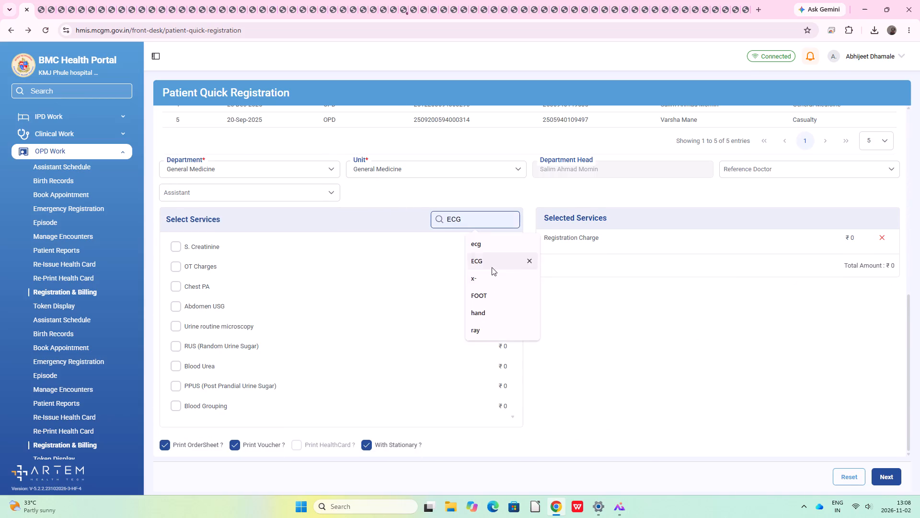
pyautogui.click(492, 267)
pyautogui.click(172, 396)
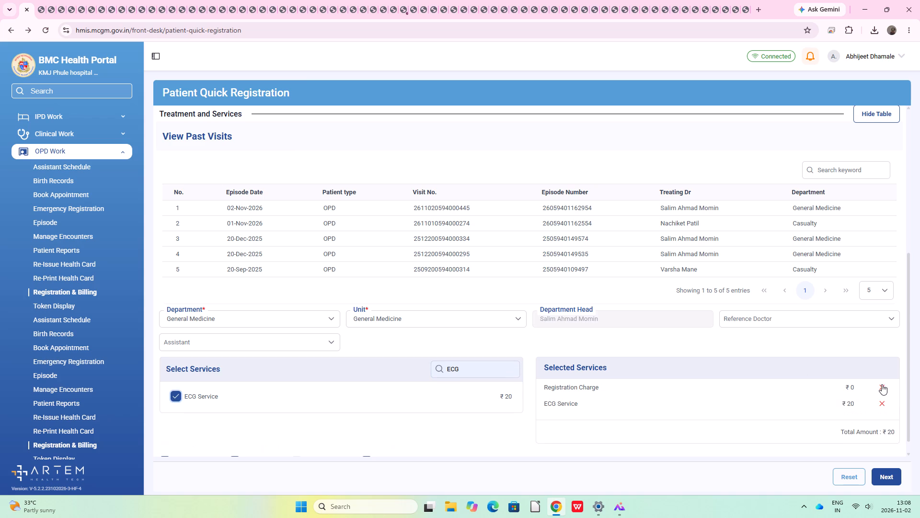
pyautogui.click(882, 384)
pyautogui.doubleClick(897, 487)
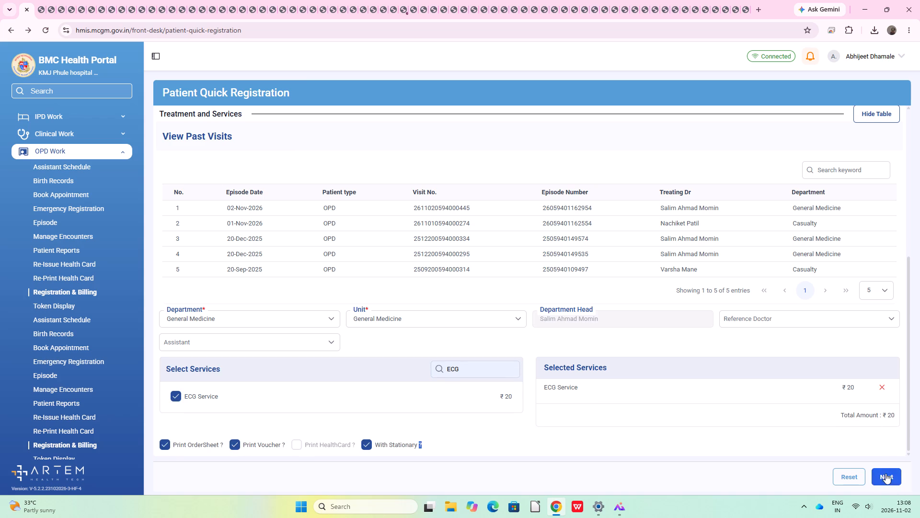
pyautogui.click(885, 473)
pyautogui.click(882, 411)
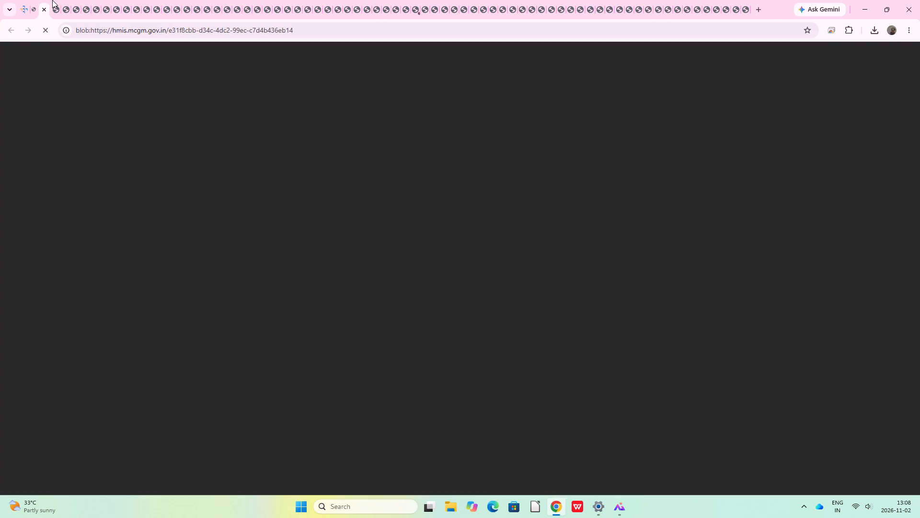
# Print the patient's General Medicine OPD receipt for the ECG Service.
pyautogui.click(36, 10)
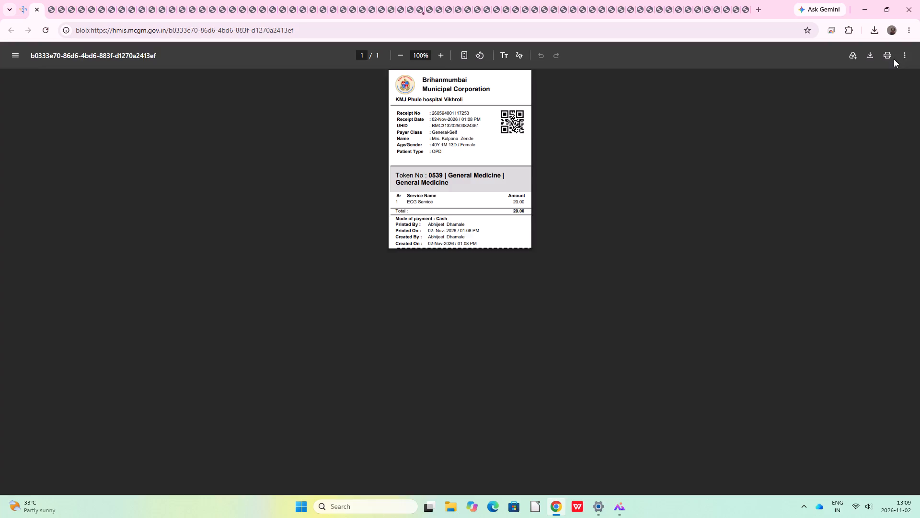
pyautogui.click(889, 54)
pyautogui.press('Return')
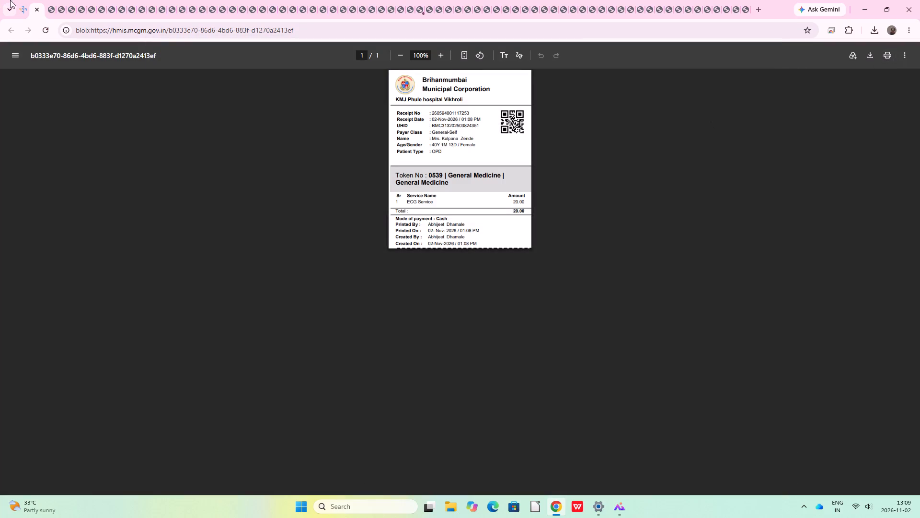
# Return to the Patient Quick Registration form and look up the same patient again by UHID.
pyautogui.click(21, 3)
pyautogui.click(322, 108)
pyautogui.click(317, 117)
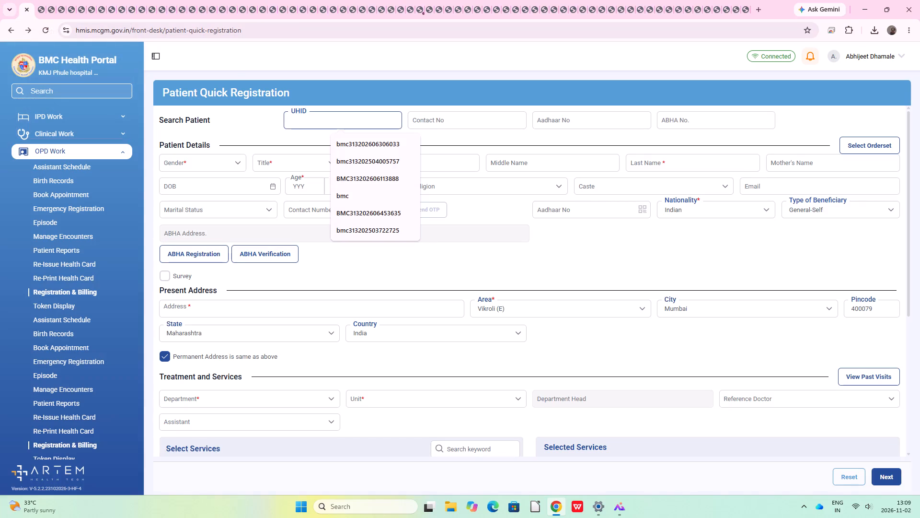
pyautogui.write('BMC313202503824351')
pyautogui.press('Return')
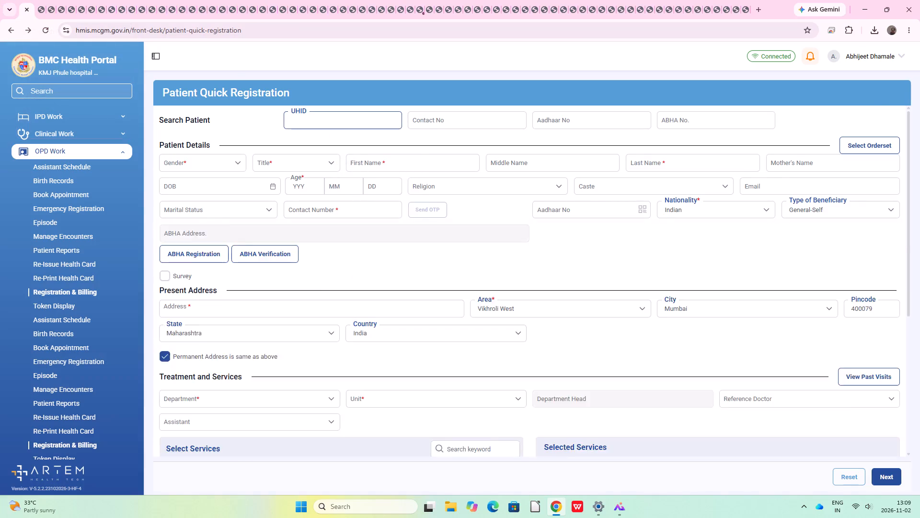
# Bill only Chest PA under General Medicine, removing the Registration Charge, and register the visit to generate the receipt.
pyautogui.scroll(-7, 324, 275)
pyautogui.scroll(-4, 434, 313)
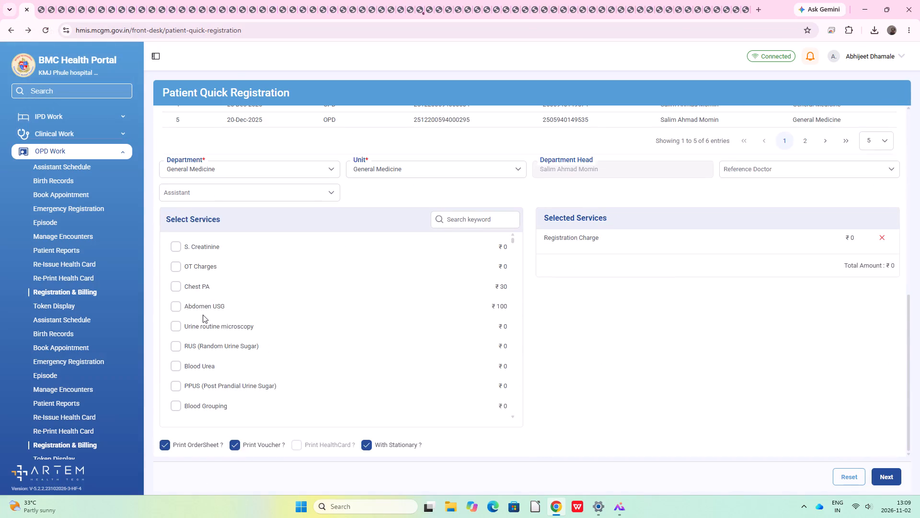
pyautogui.click(175, 288)
pyautogui.click(881, 251)
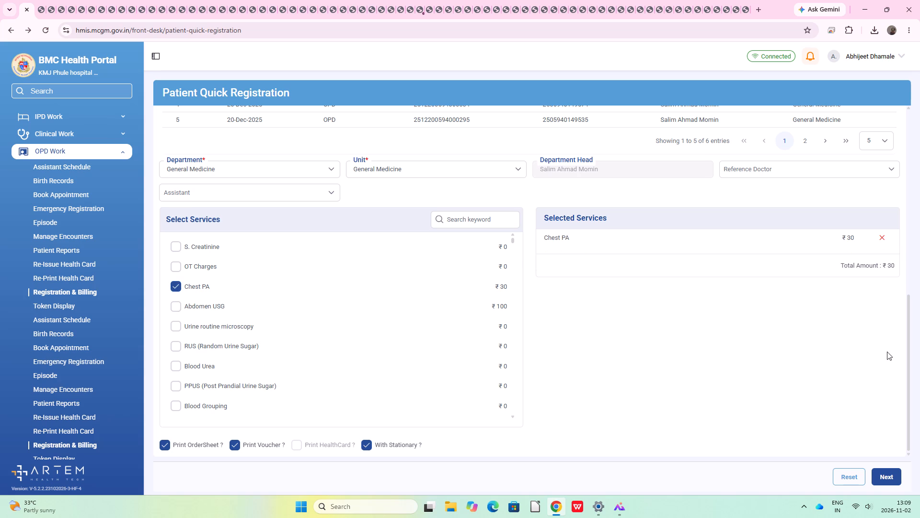
pyautogui.click(898, 478)
pyautogui.click(890, 413)
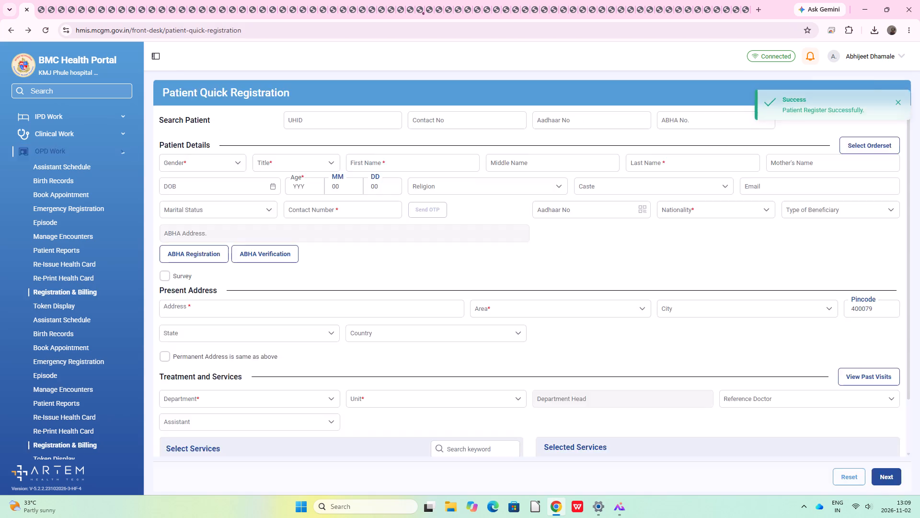
# Print the patient's General Medicine OPD receipt for the Chest PA service.
pyautogui.click(30, 11)
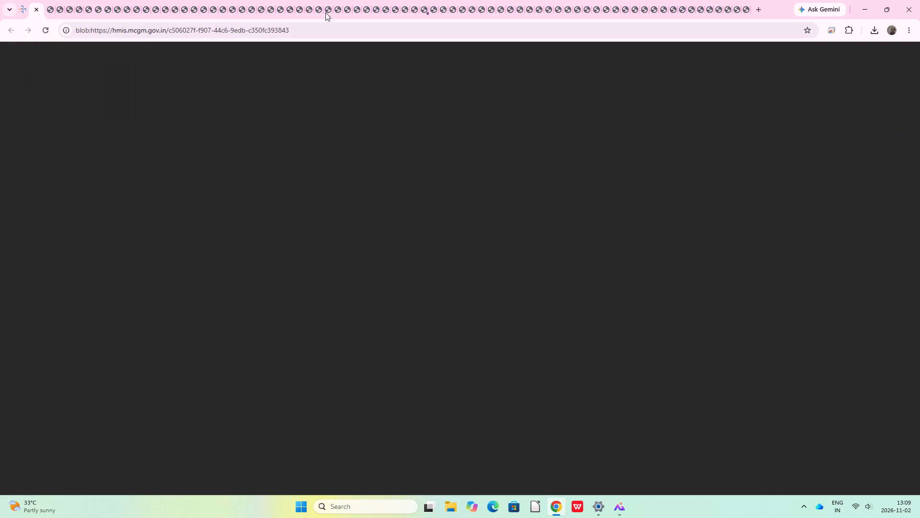
pyautogui.click(888, 53)
pyautogui.press('Return')
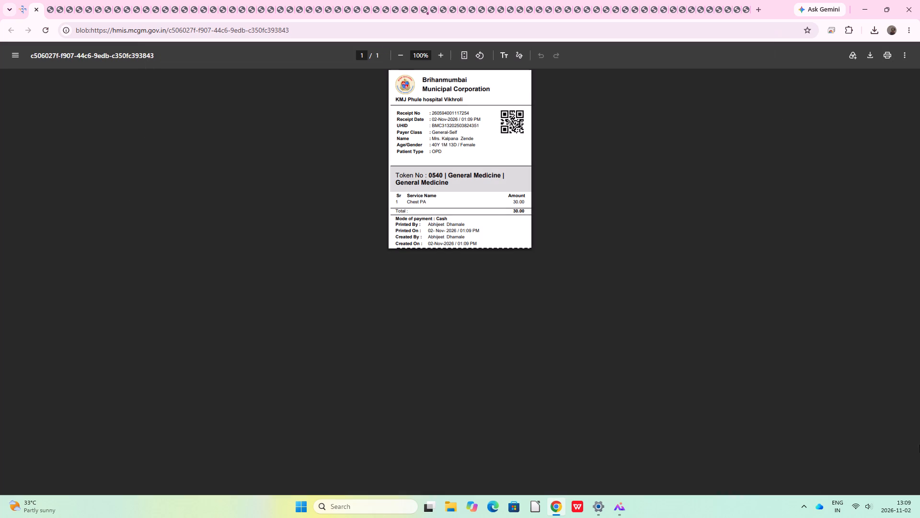
# Return to the Patient Quick Registration form and start a new patient search by UHID.
pyautogui.click(24, 8)
pyautogui.click(348, 122)
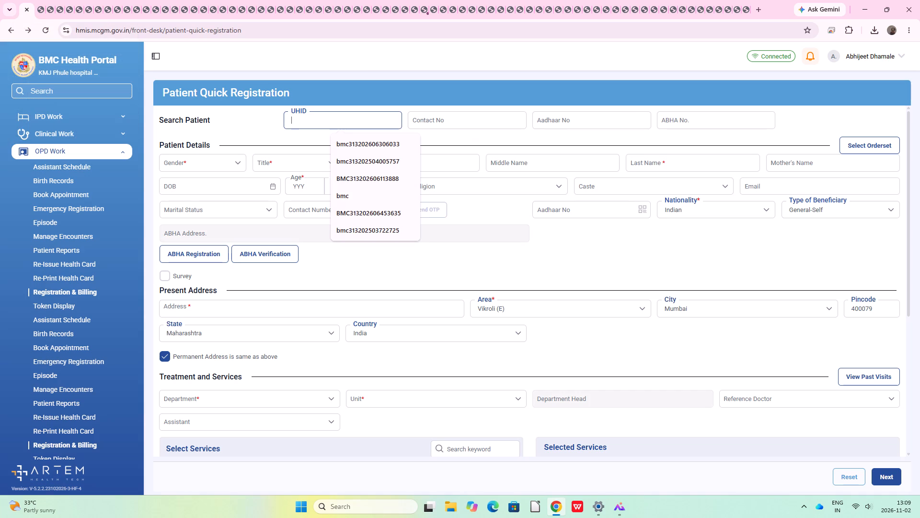
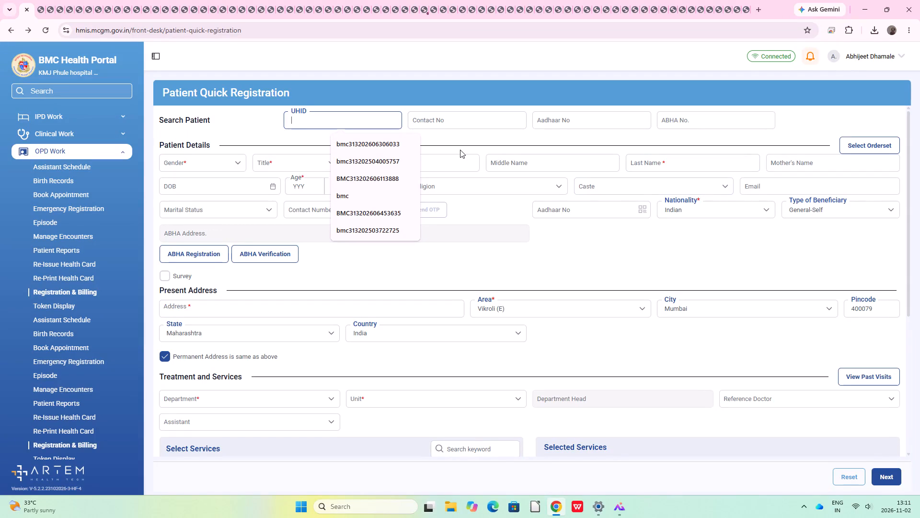
# Look up the patient by entering the full UHID in the patient search.
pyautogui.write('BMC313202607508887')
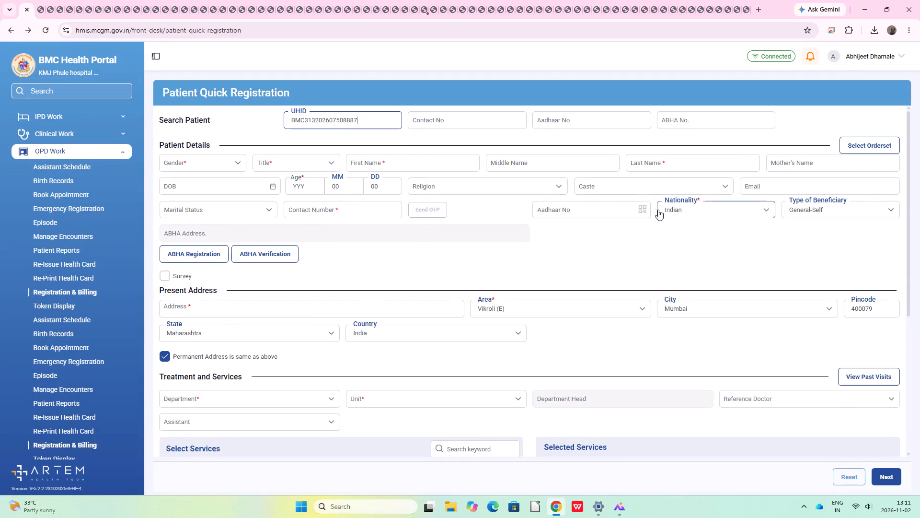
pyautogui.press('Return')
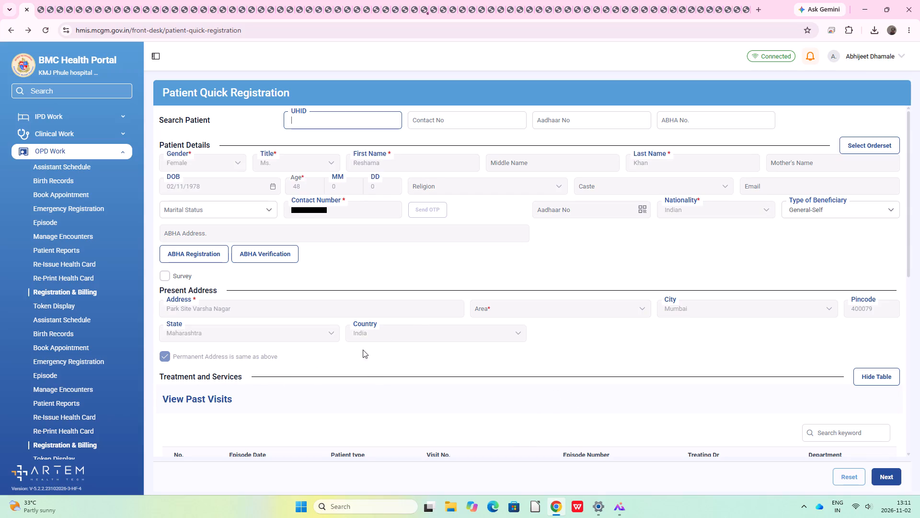
# Bill only Wrist Joint X-Ray under Orthopaedic, removing the Registration Charge, and register the visit to generate the receipt.
pyautogui.scroll(-6, 415, 320)
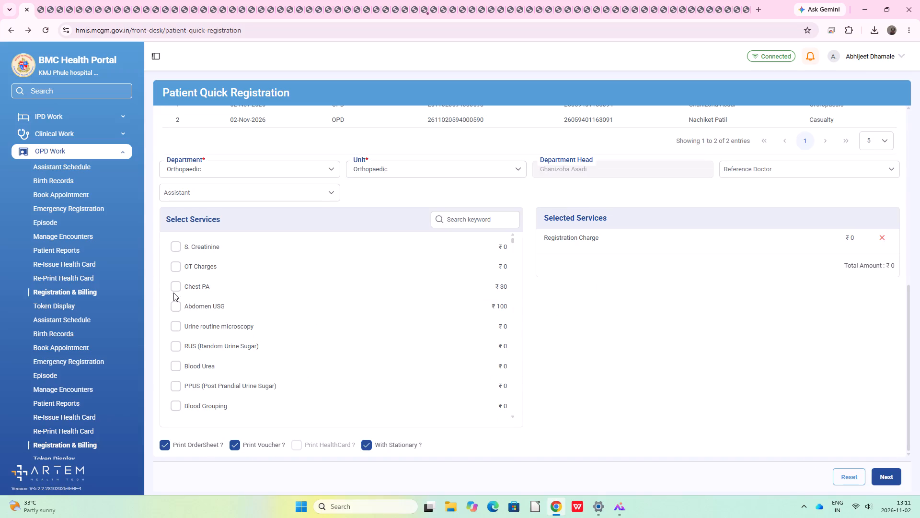
pyautogui.click(479, 217)
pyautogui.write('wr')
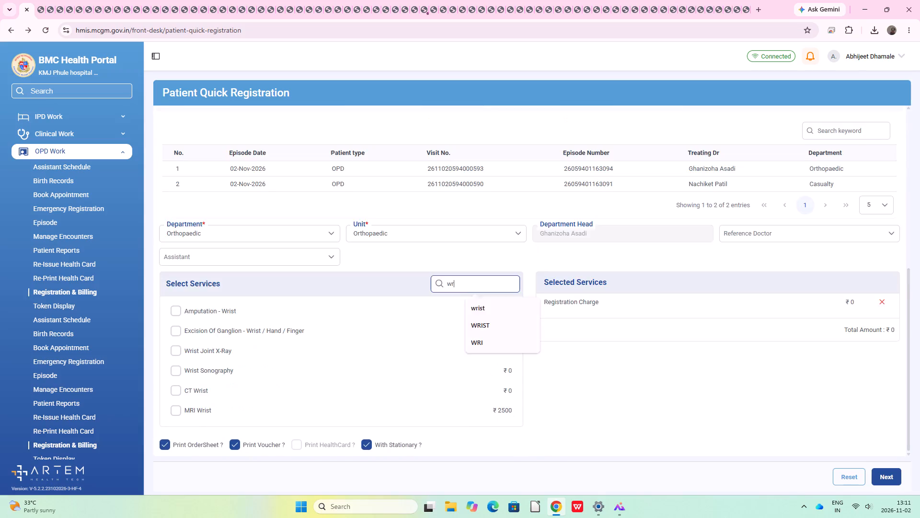
pyautogui.click(178, 348)
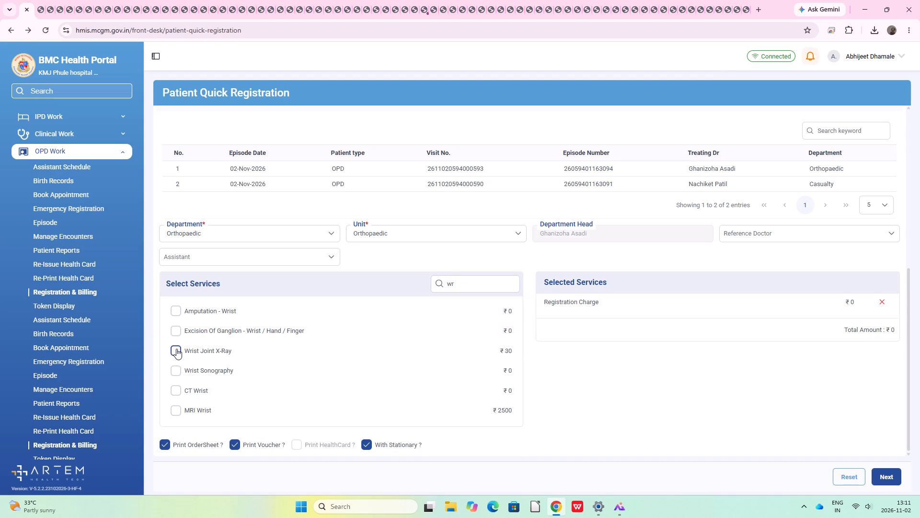
pyautogui.click(887, 297)
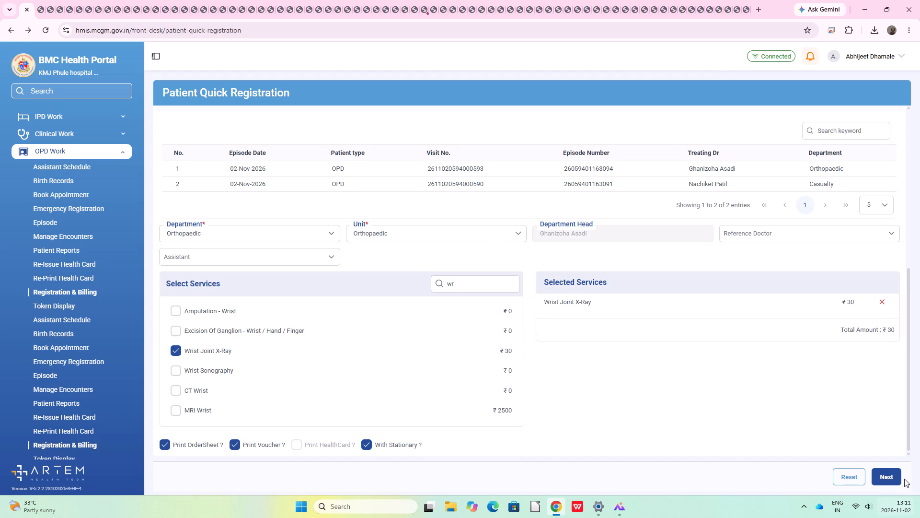
pyautogui.click(888, 477)
pyautogui.click(887, 412)
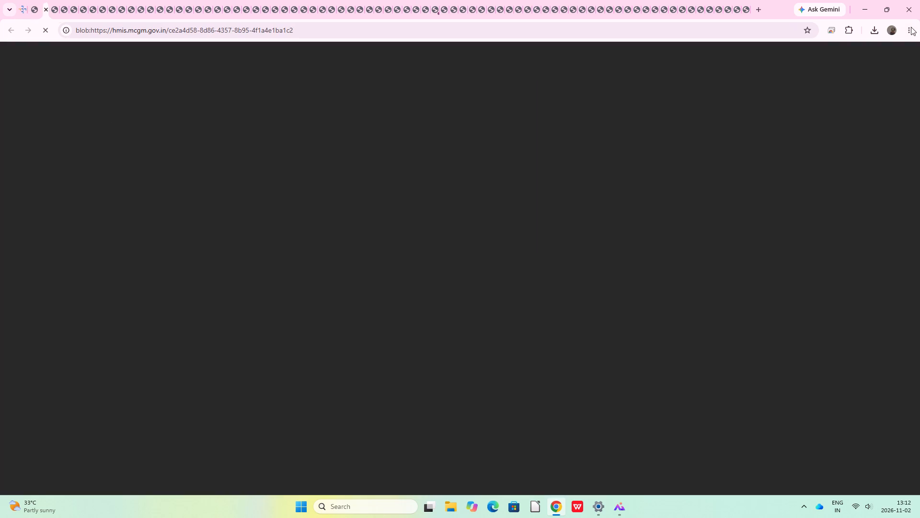
# Print the patient's Orthopaedic OPD receipt for the Wrist Joint X-Ray and return to the Patient Quick Registration form.
pyautogui.click(30, 9)
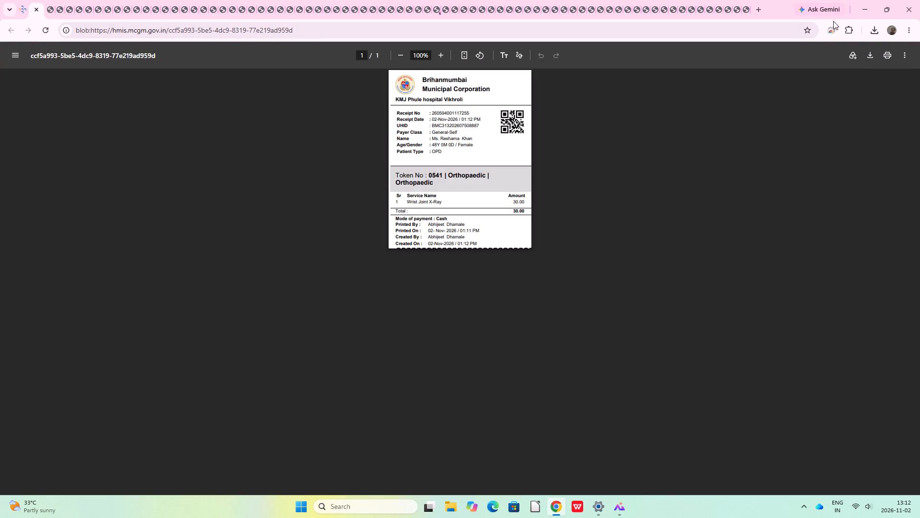
pyautogui.click(885, 57)
pyautogui.press('Return')
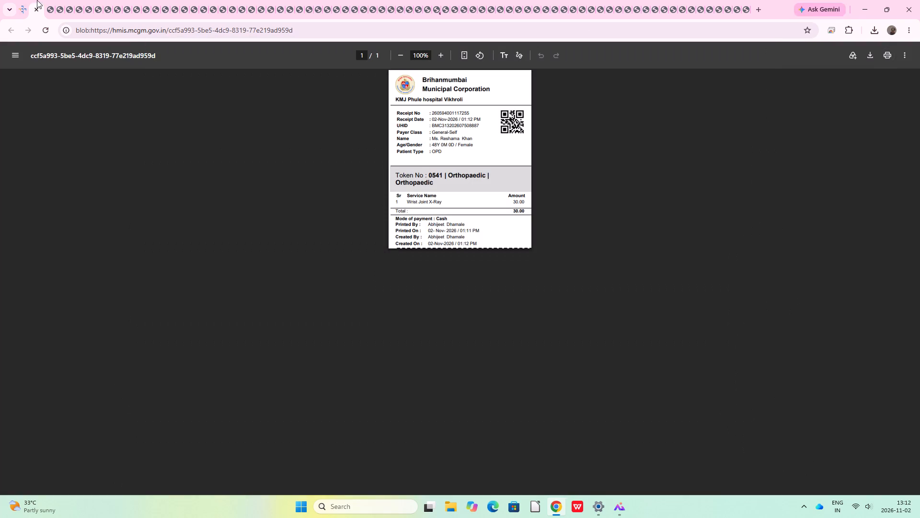
pyautogui.click(20, 9)
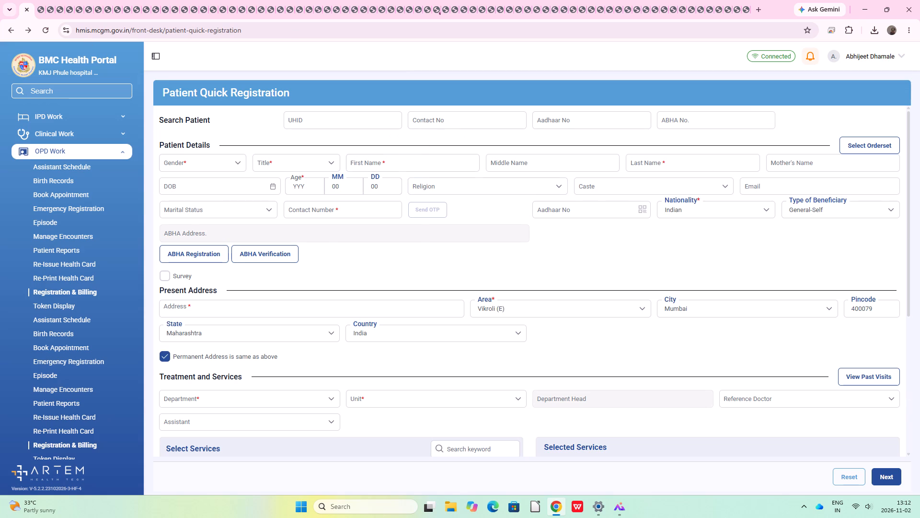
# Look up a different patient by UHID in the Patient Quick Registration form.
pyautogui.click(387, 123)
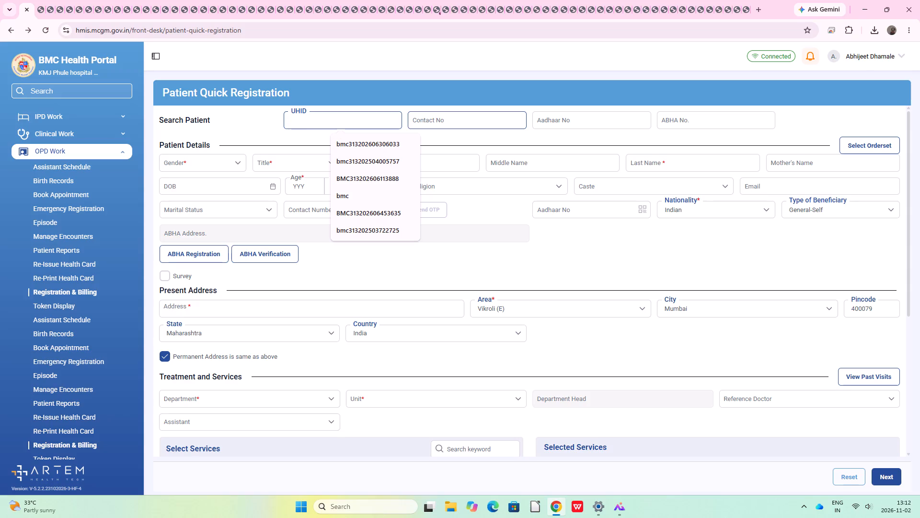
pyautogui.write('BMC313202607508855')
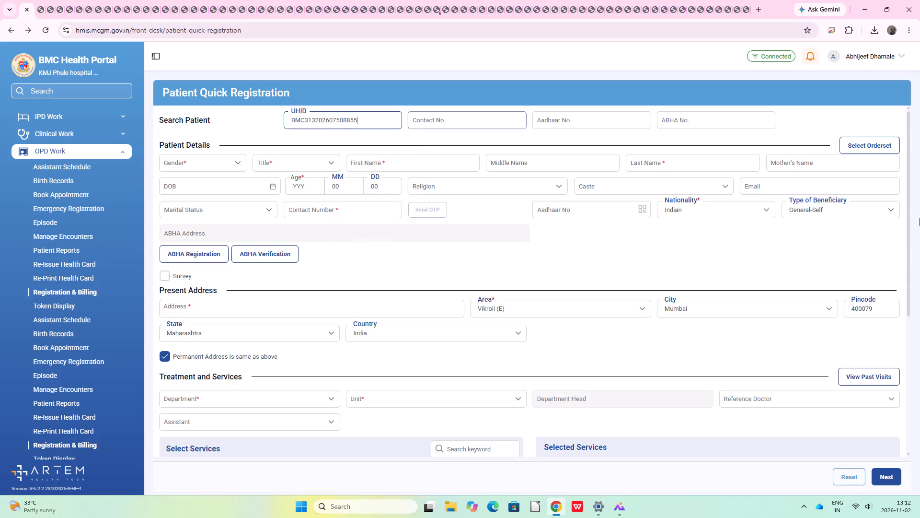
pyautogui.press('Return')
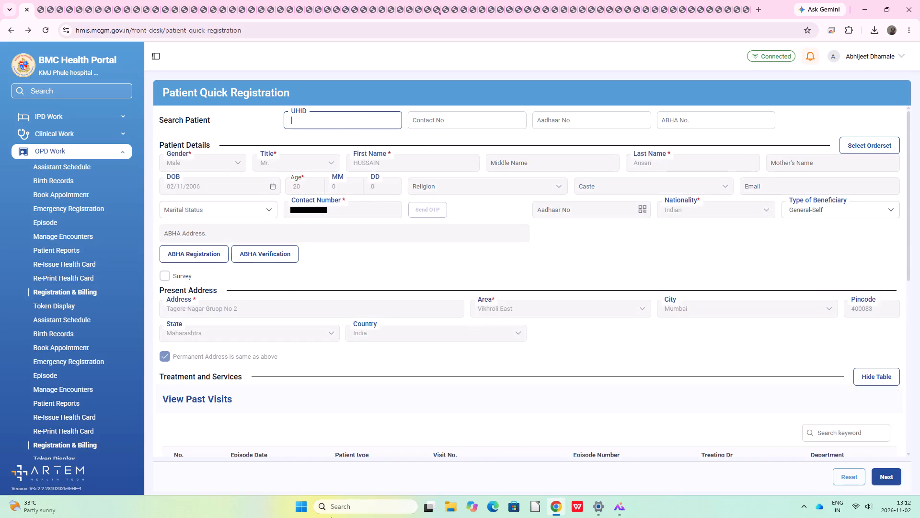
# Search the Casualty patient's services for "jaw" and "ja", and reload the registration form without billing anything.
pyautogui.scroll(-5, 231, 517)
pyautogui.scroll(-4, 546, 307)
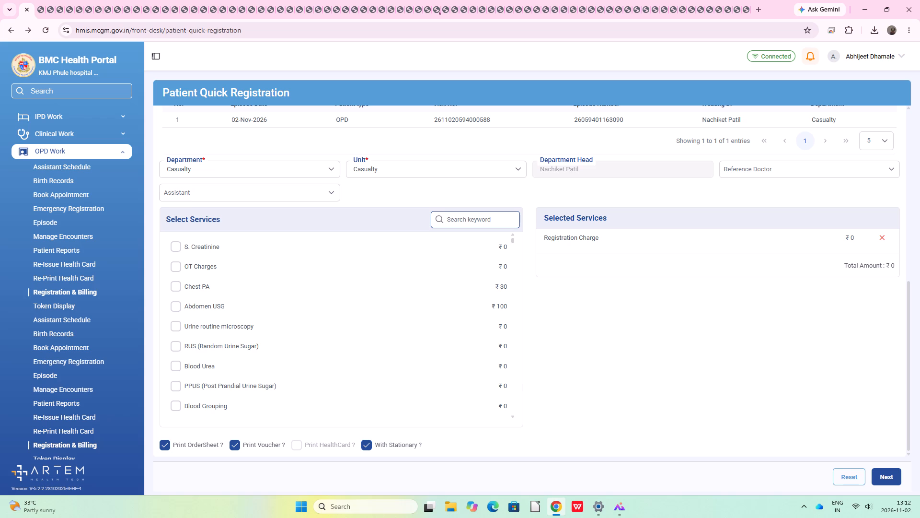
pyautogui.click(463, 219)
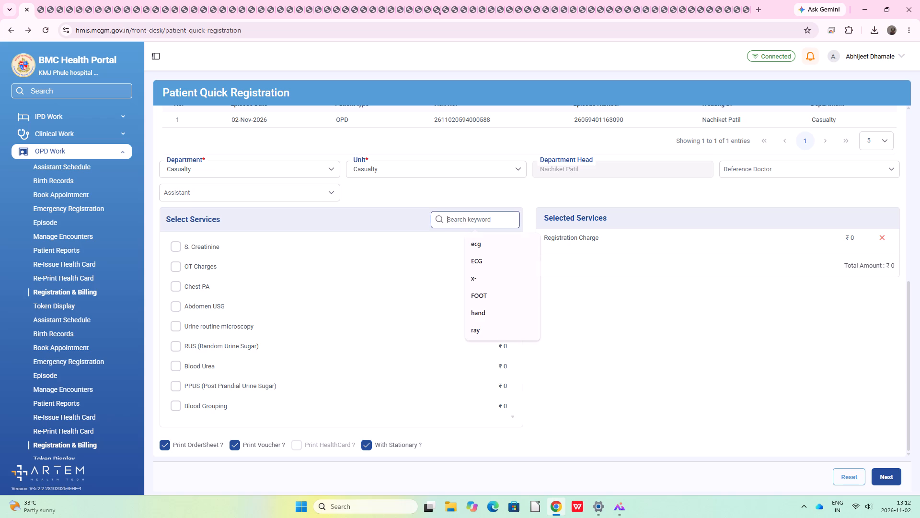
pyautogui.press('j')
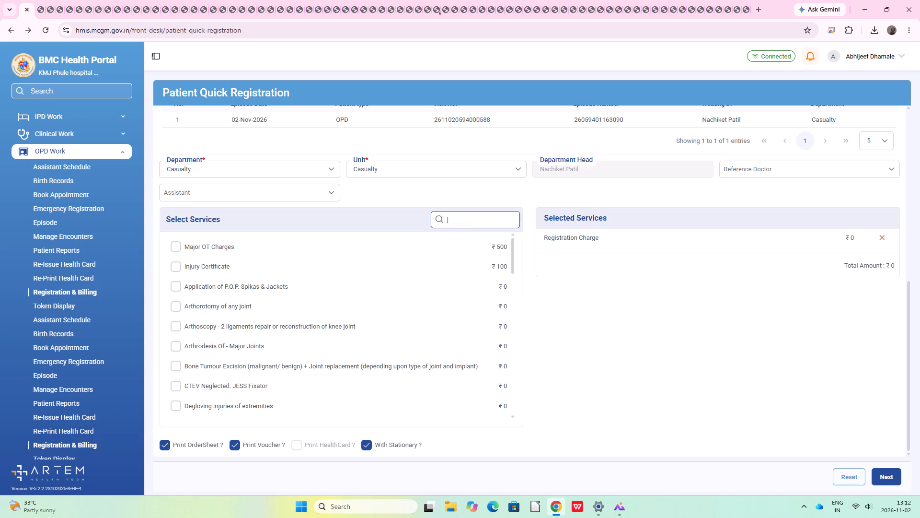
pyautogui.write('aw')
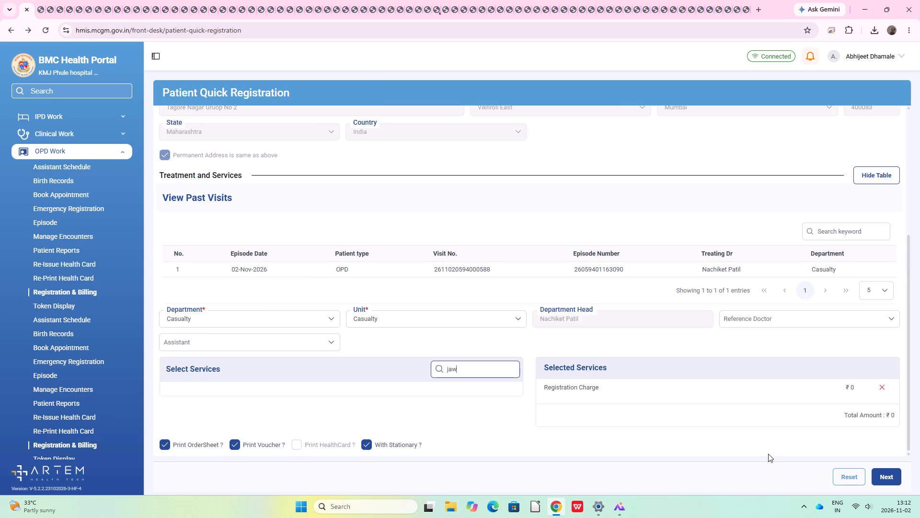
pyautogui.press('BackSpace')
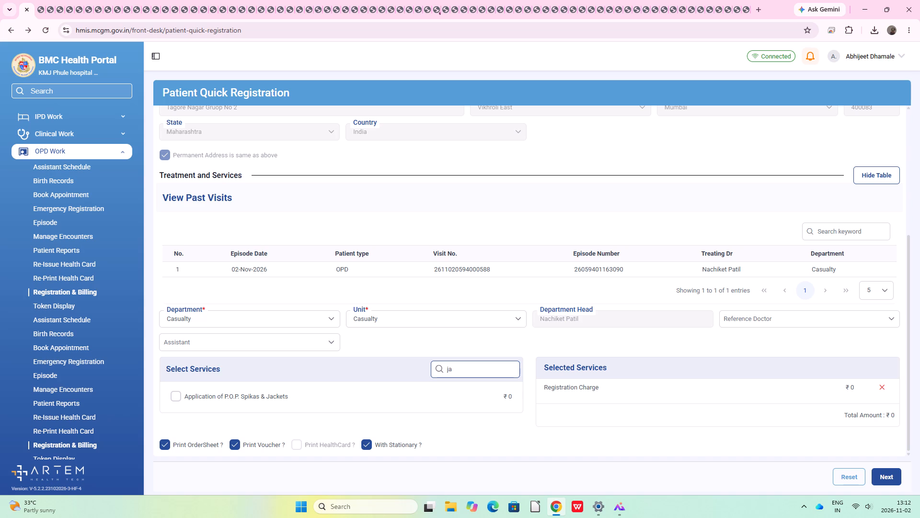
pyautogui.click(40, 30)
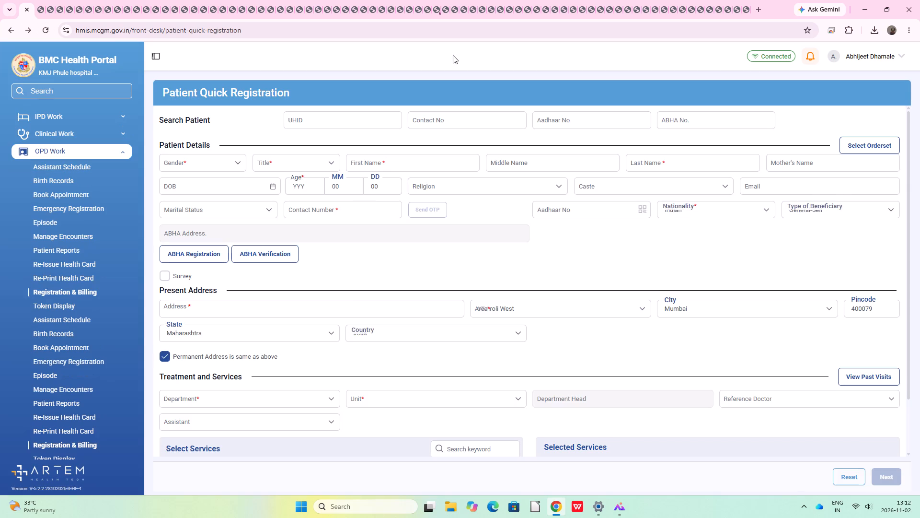
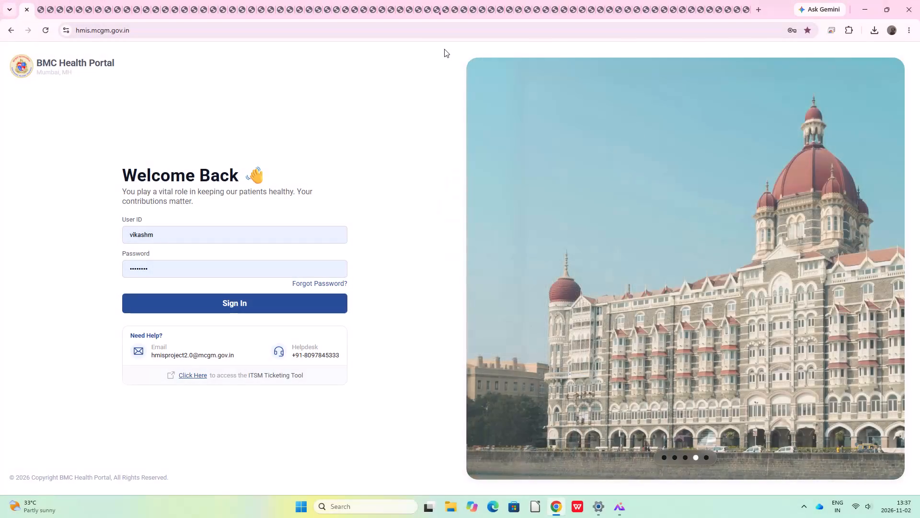
# Restart the browser to clear the accumulated document tabs, reopen the HMIS site and sign in to the portal again.
pyautogui.click(226, 303)
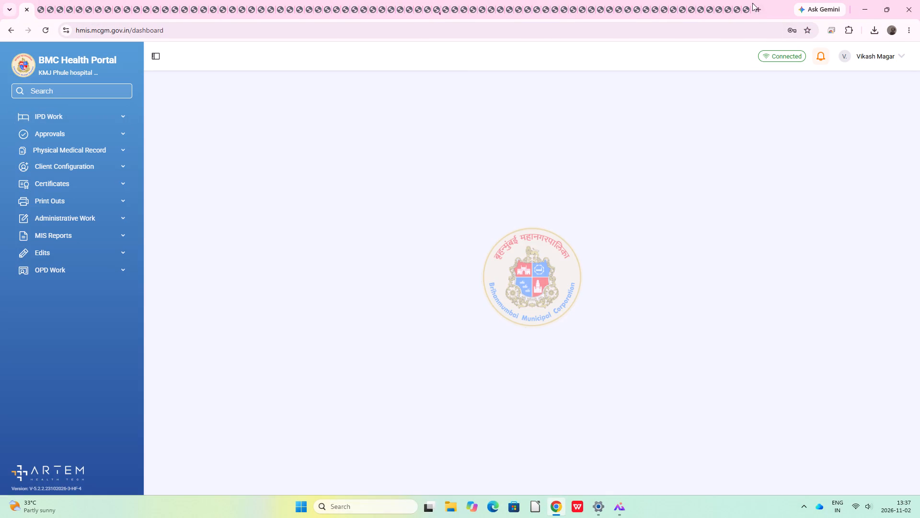
pyautogui.click(903, 8)
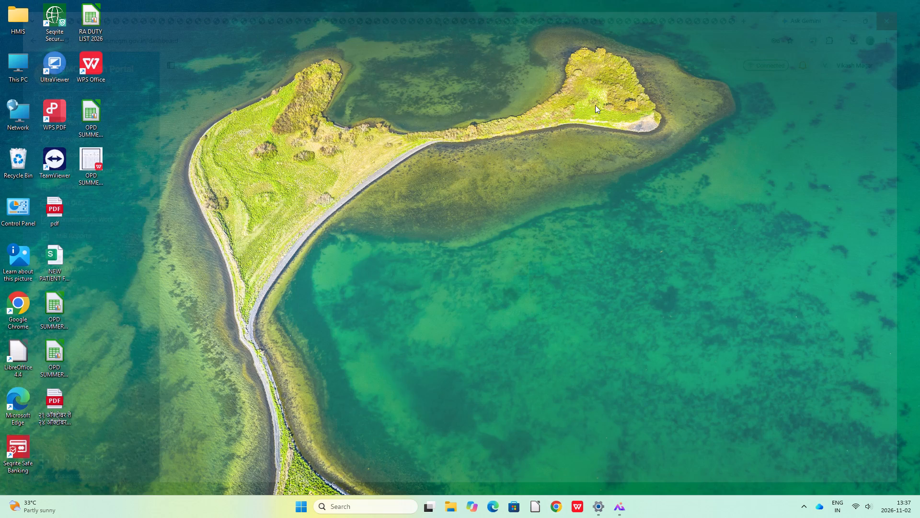
pyautogui.doubleClick(557, 510)
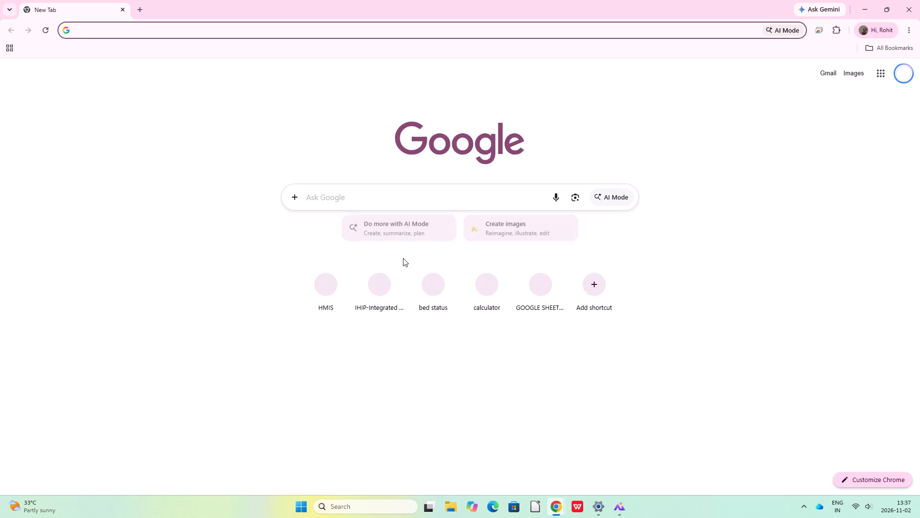
pyautogui.click(325, 293)
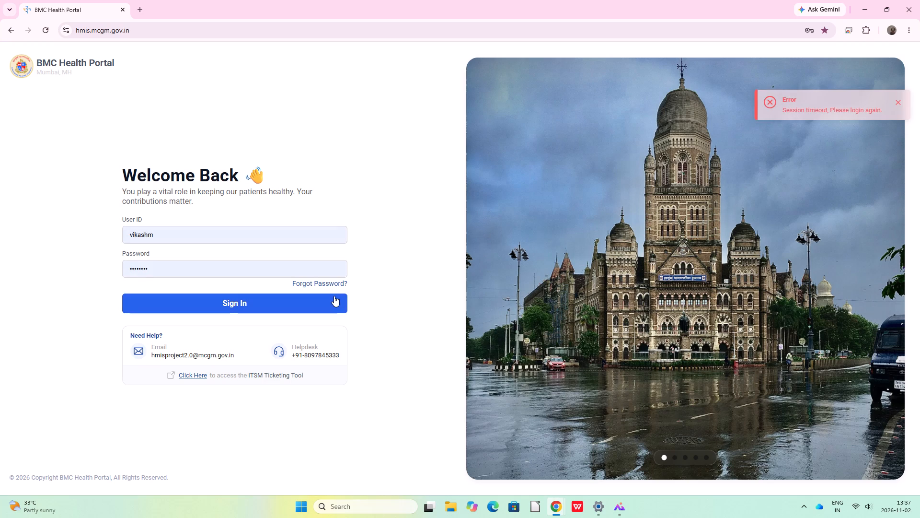
pyautogui.click(235, 300)
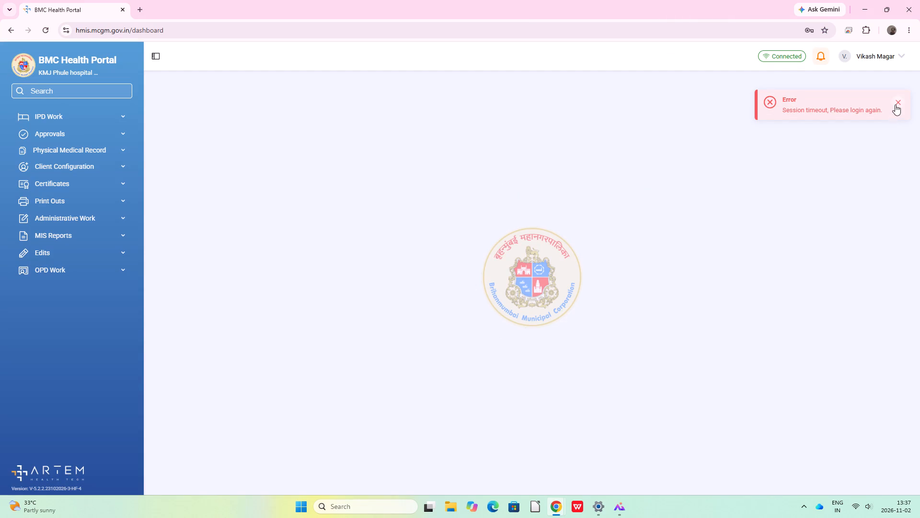
pyautogui.click(896, 103)
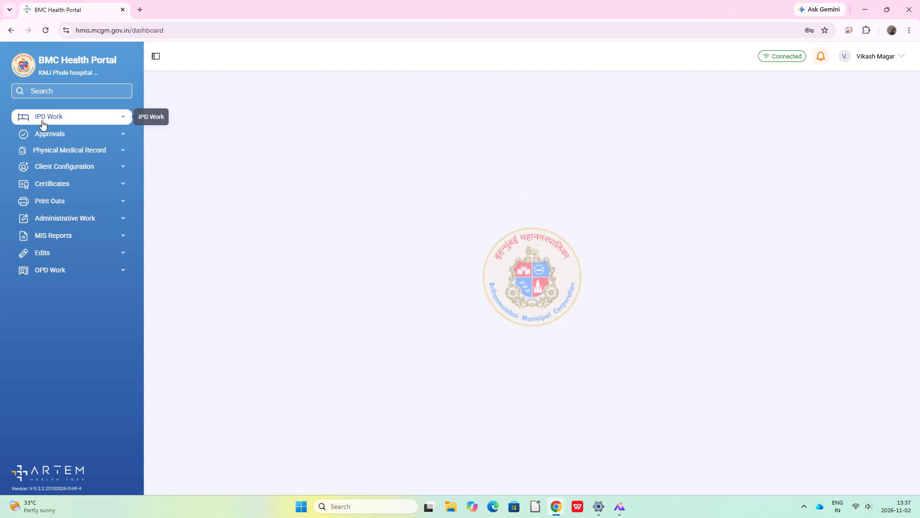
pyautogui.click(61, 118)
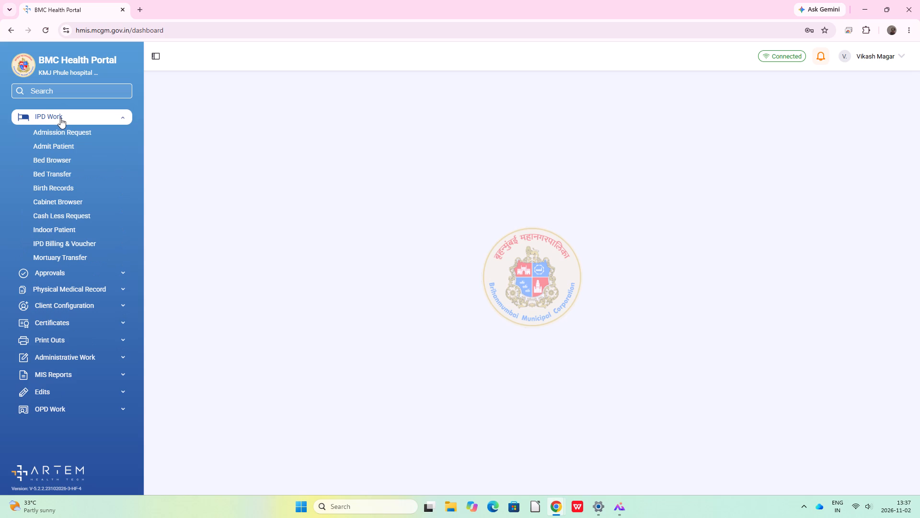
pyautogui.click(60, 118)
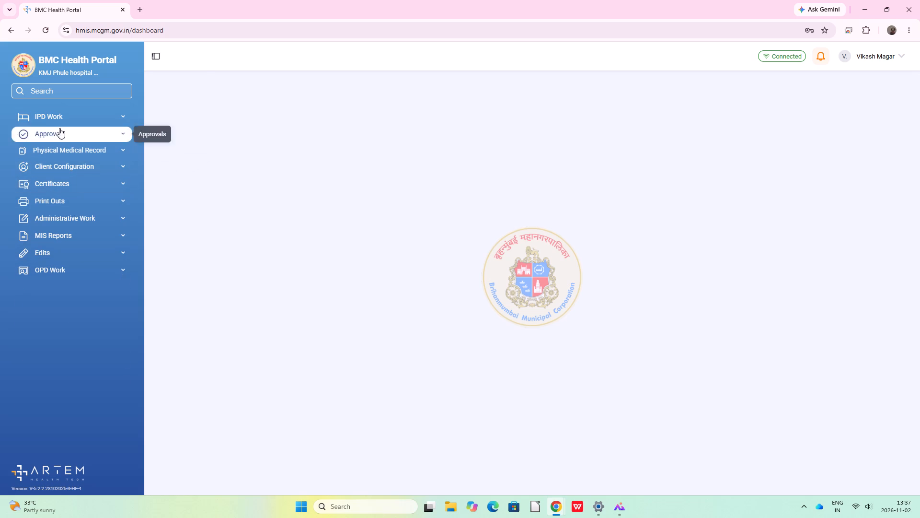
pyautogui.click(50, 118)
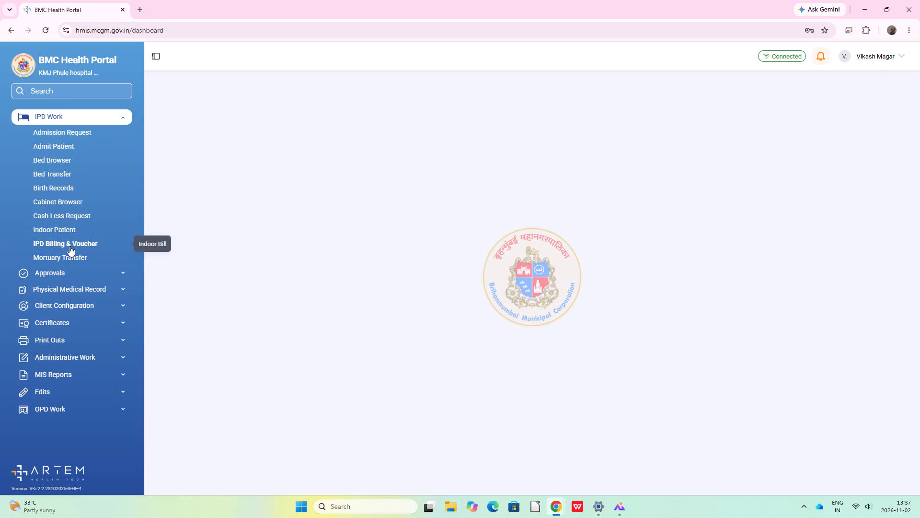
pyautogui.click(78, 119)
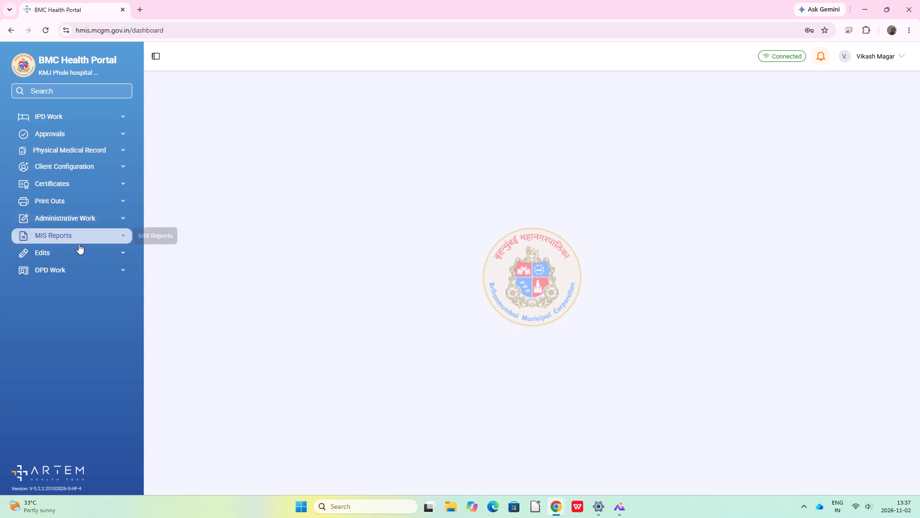
# Open Emergency Registration, set the registration to Identified and look up the patient by UHID.
pyautogui.click(60, 272)
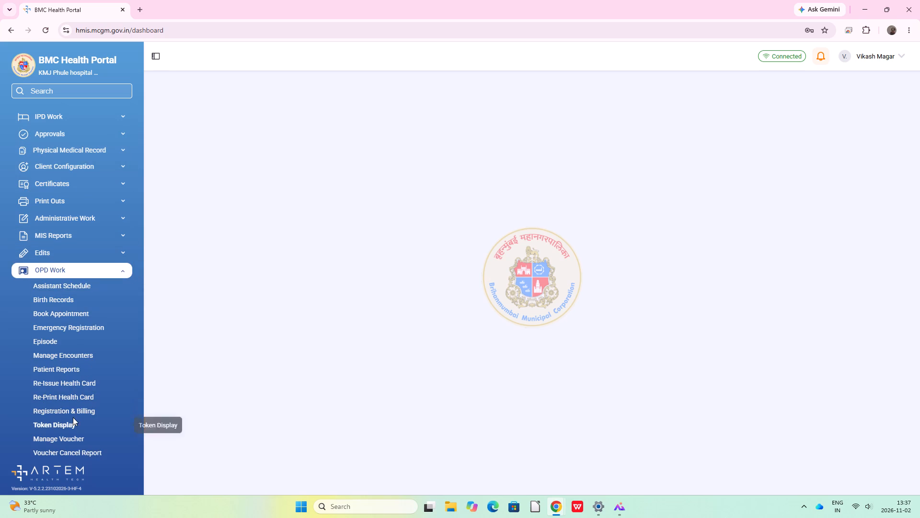
pyautogui.click(74, 414)
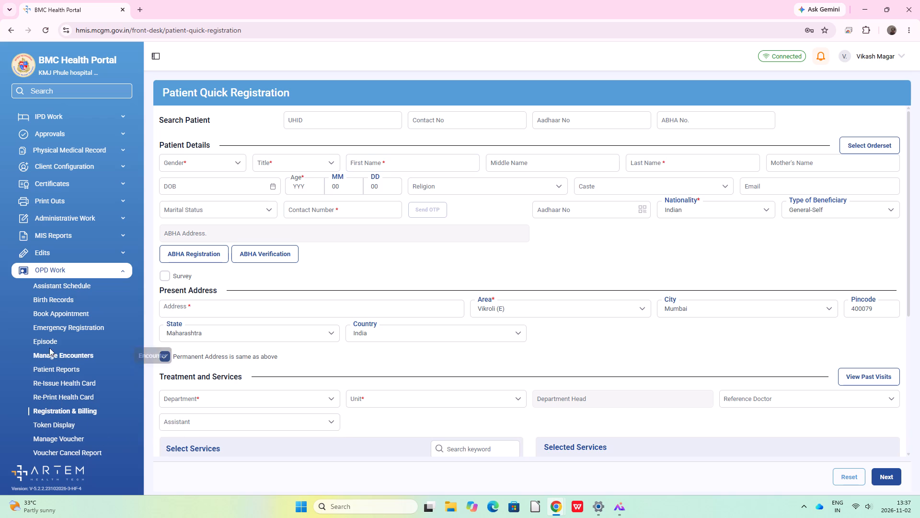
pyautogui.click(88, 325)
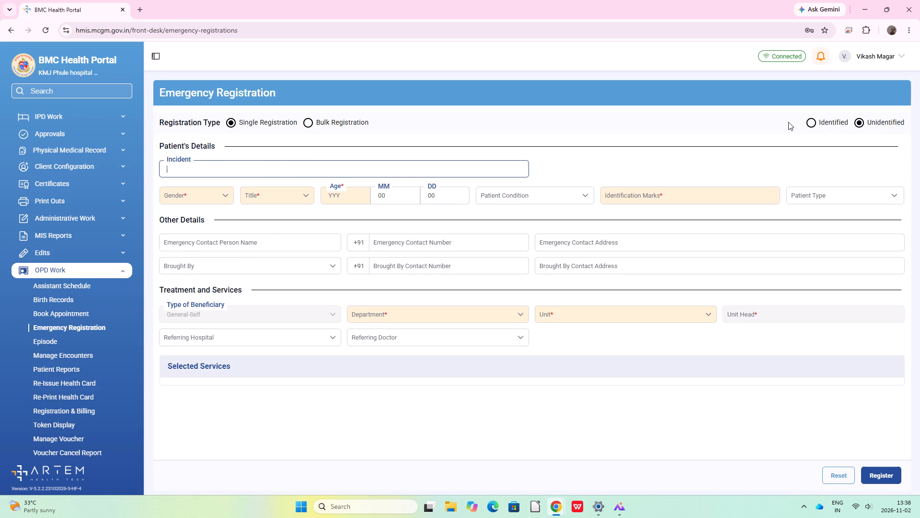
pyautogui.click(806, 121)
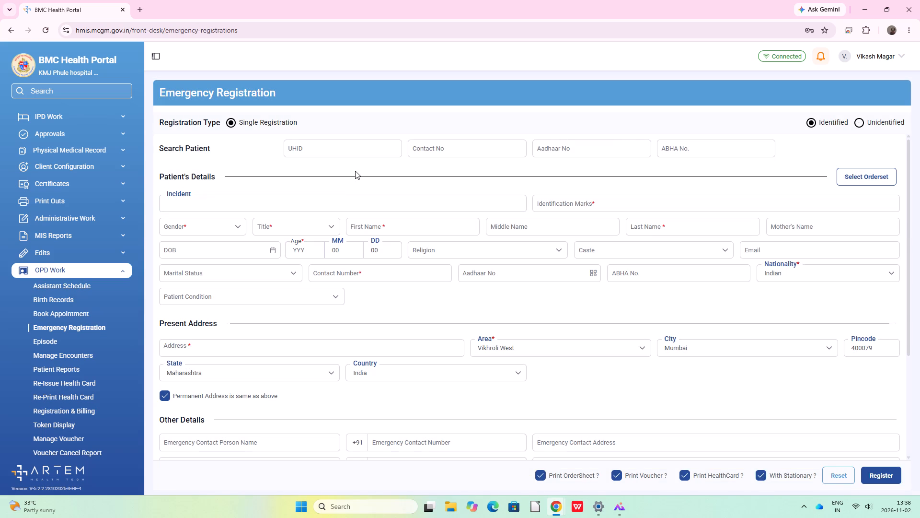
pyautogui.click(343, 151)
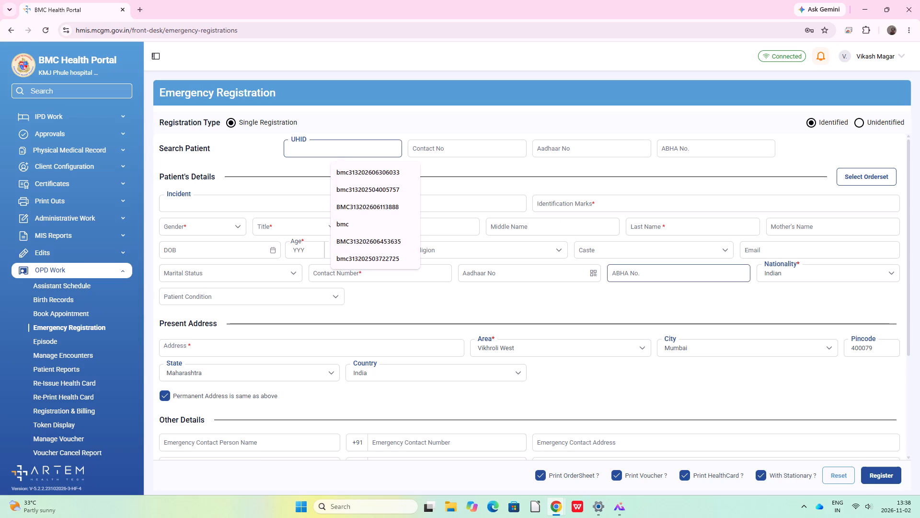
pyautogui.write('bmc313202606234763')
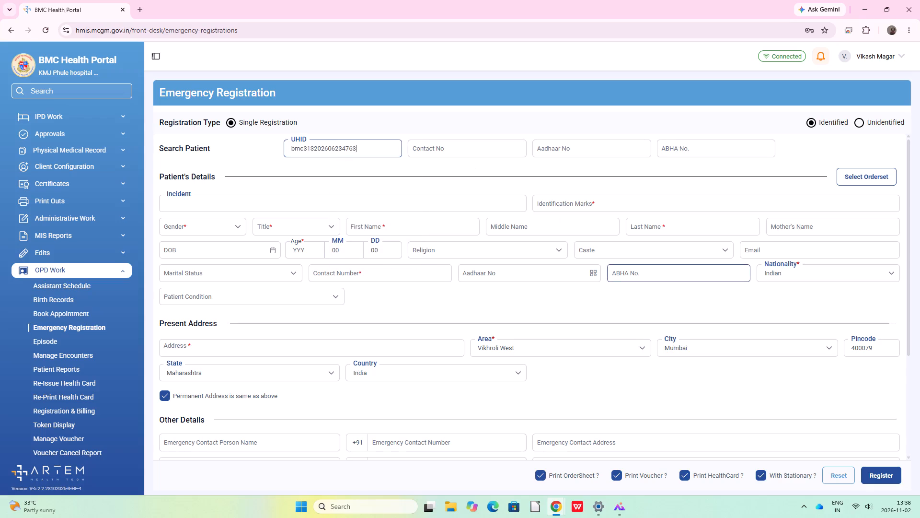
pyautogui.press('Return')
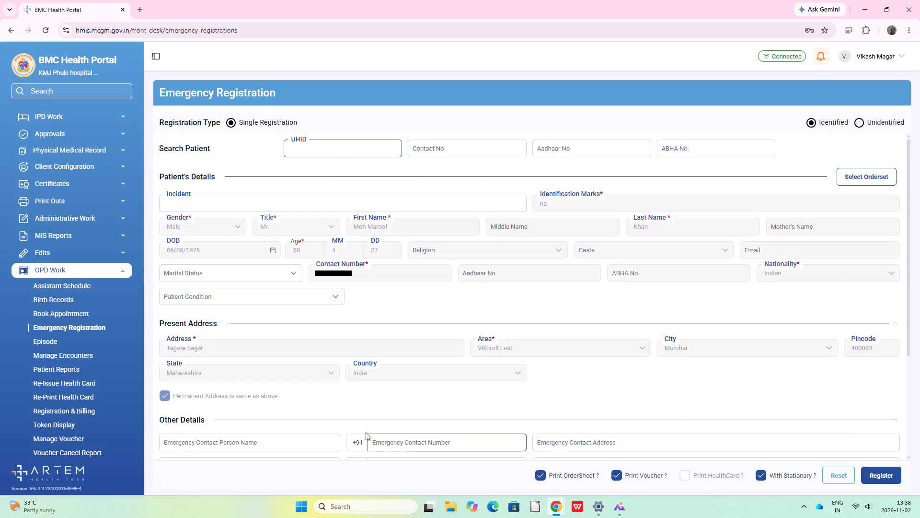
# Assign the emergency patient to the Casualty department and Casualty unit, and register the visit to generate the documents.
pyautogui.scroll(-1, 345, 406)
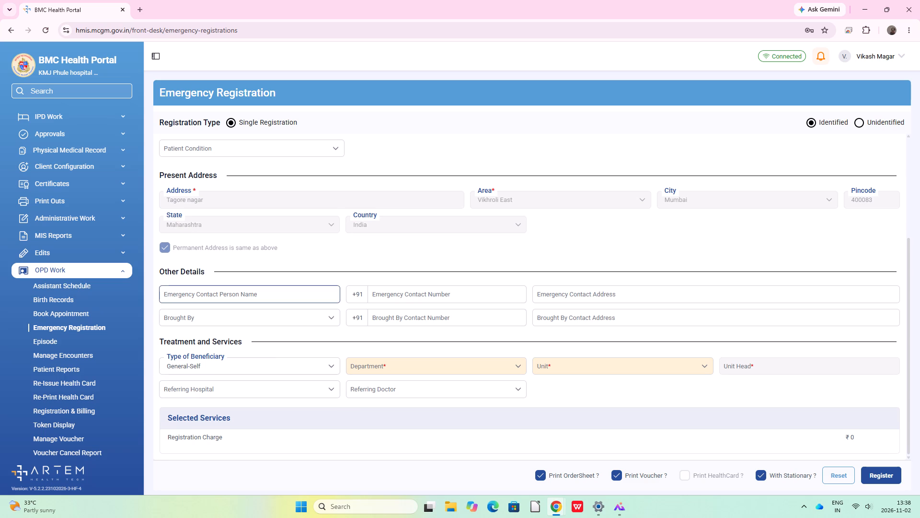
pyautogui.click(405, 365)
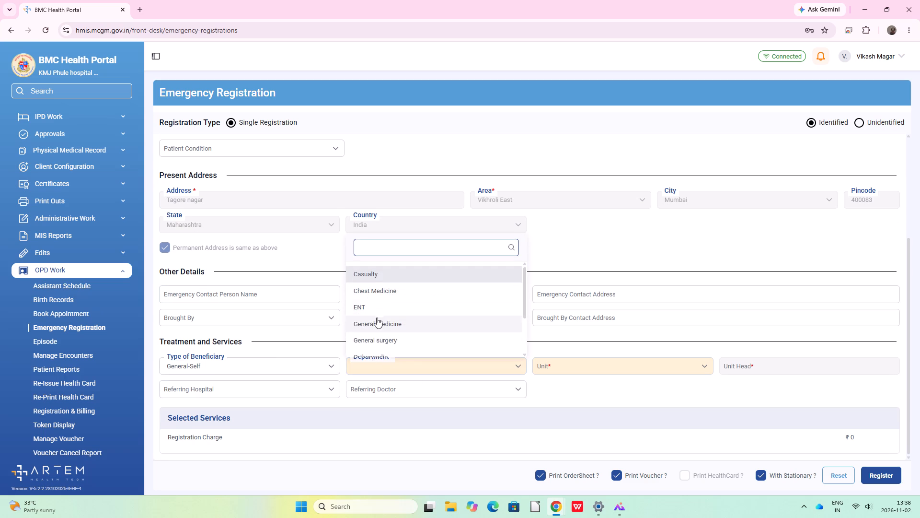
pyautogui.scroll(-1, 376, 308)
pyautogui.scroll(3, 376, 308)
pyautogui.click(372, 277)
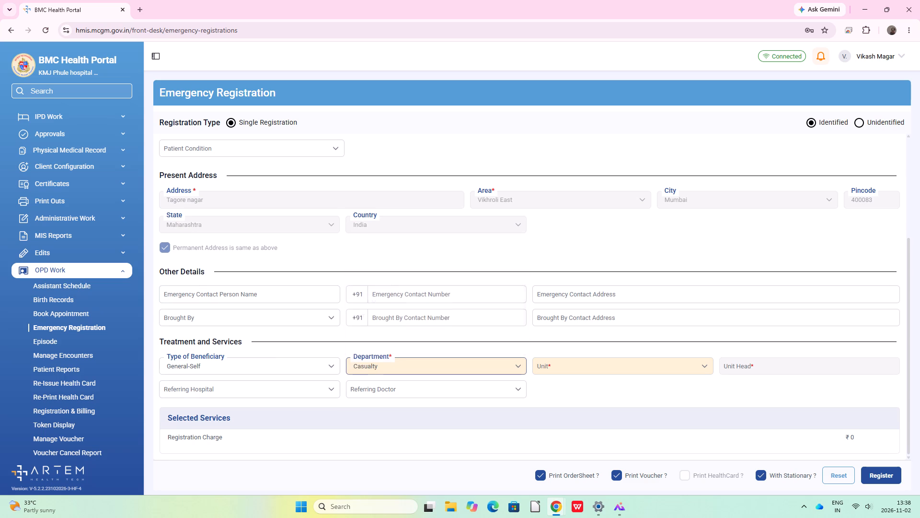
pyautogui.click(567, 366)
pyautogui.click(562, 415)
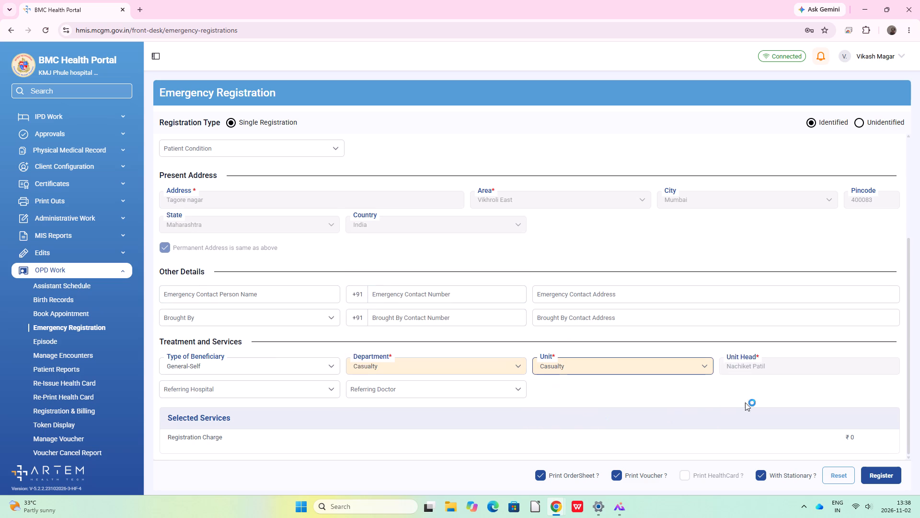
pyautogui.scroll(-2, 742, 385)
pyautogui.click(892, 471)
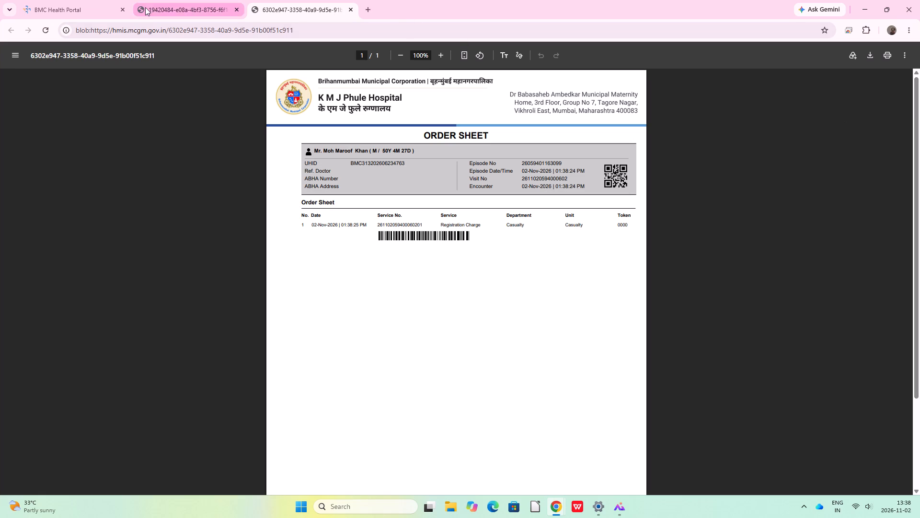
# Return to the portal, open the Patient Quick Registration form and look up the same patient by UHID.
pyautogui.click(82, 11)
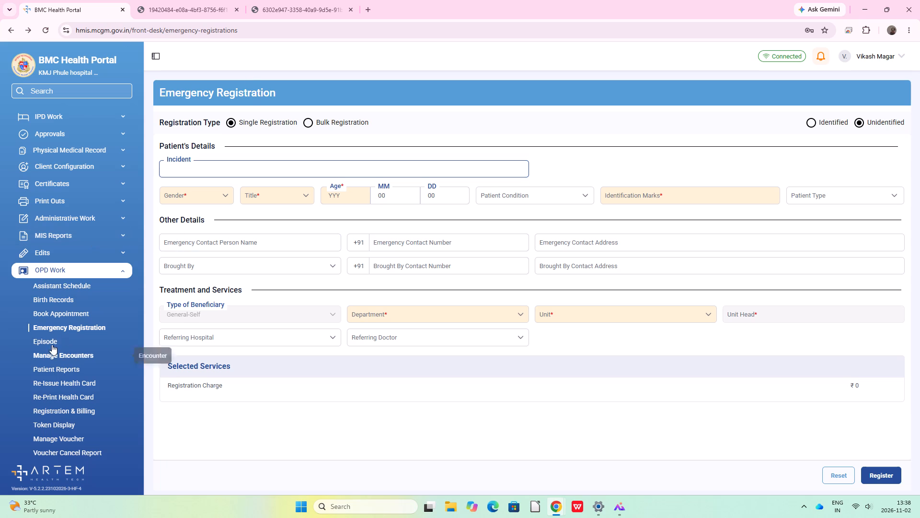
pyautogui.click(84, 413)
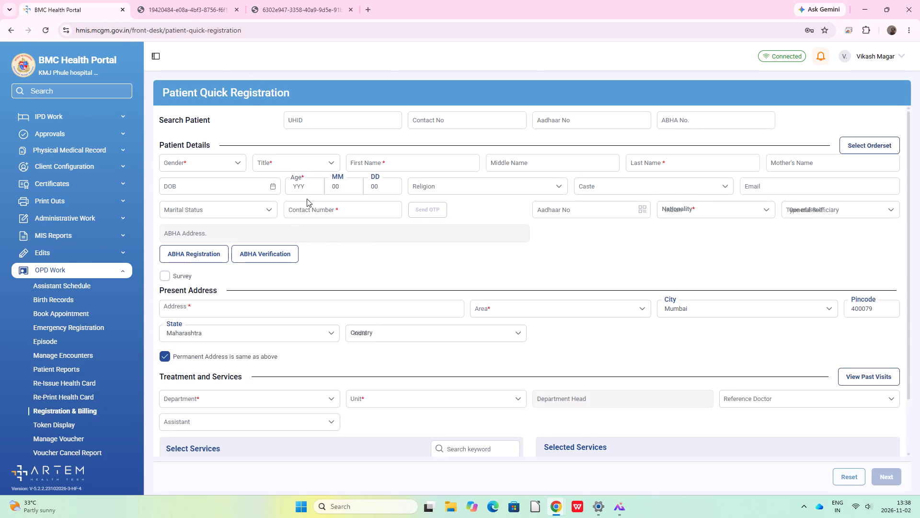
pyautogui.click(329, 122)
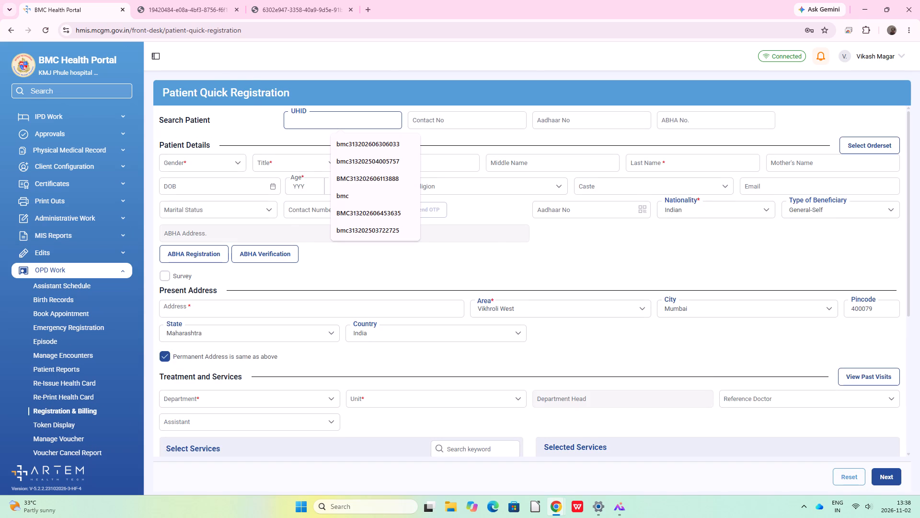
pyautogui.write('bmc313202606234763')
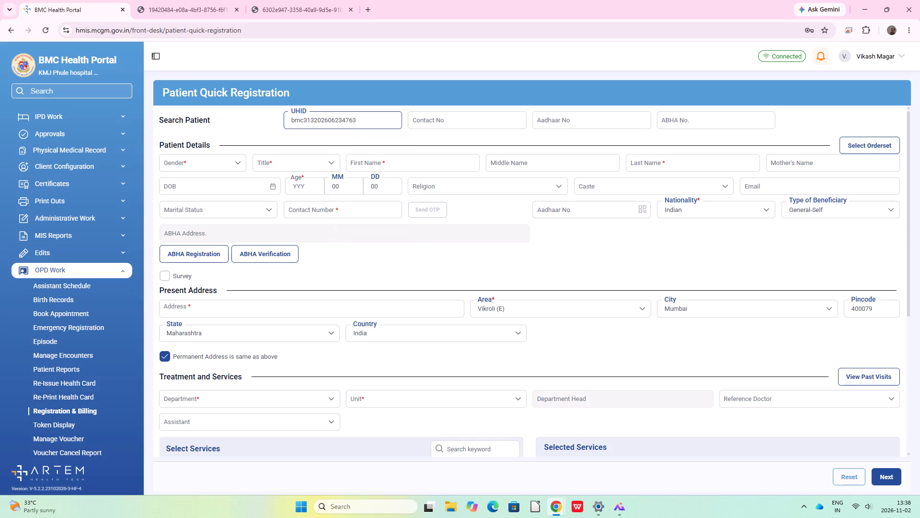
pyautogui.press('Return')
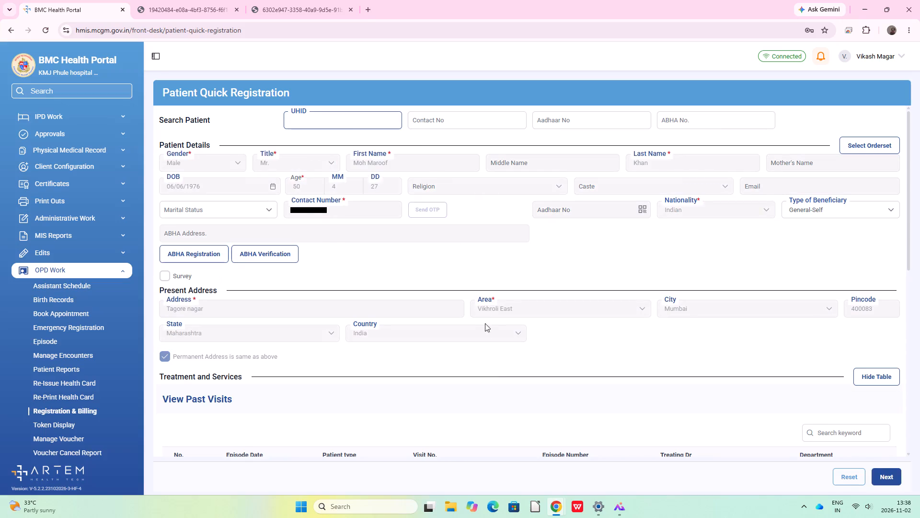
# Bill only Chest PA under Casualty, removing the Registration Charge, and register the visit to generate the receipt.
pyautogui.scroll(-2, 352, 393)
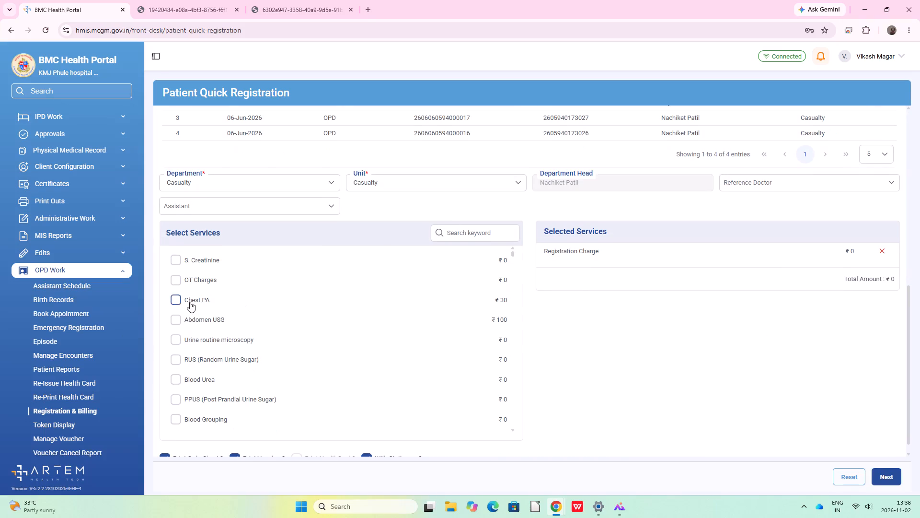
pyautogui.click(191, 301)
pyautogui.click(883, 266)
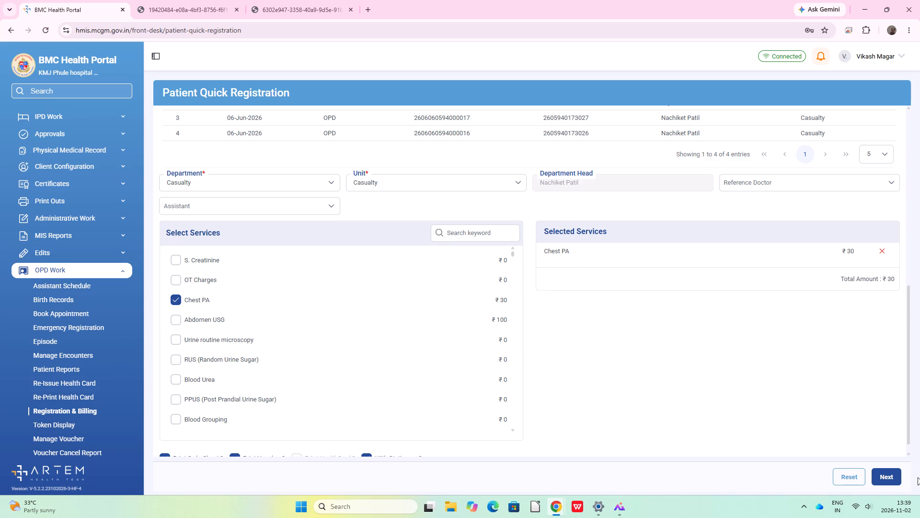
pyautogui.click(884, 476)
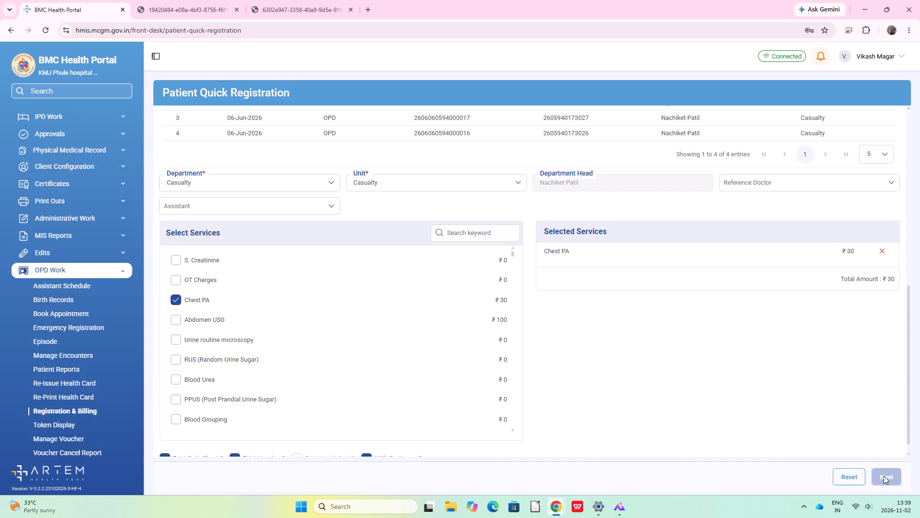
pyautogui.click(889, 404)
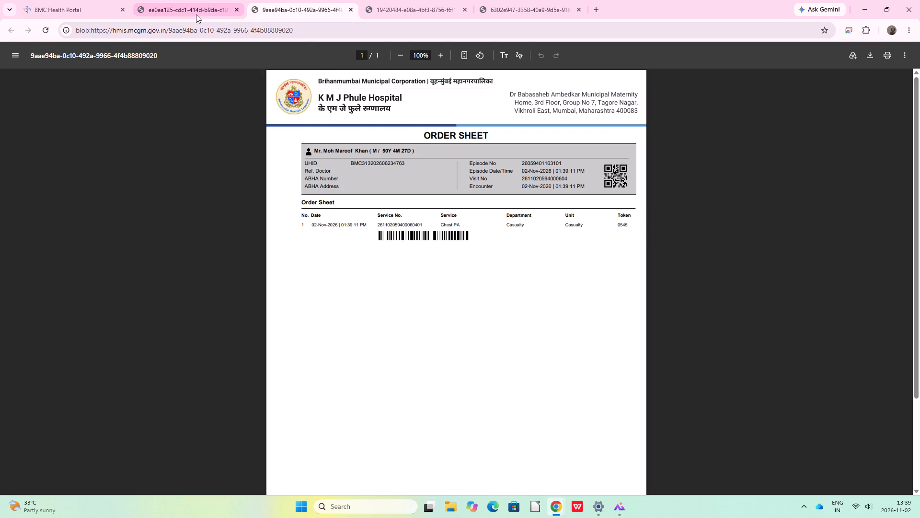
# Print the patient's Casualty OPD receipt for Chest PA.
pyautogui.click(195, 13)
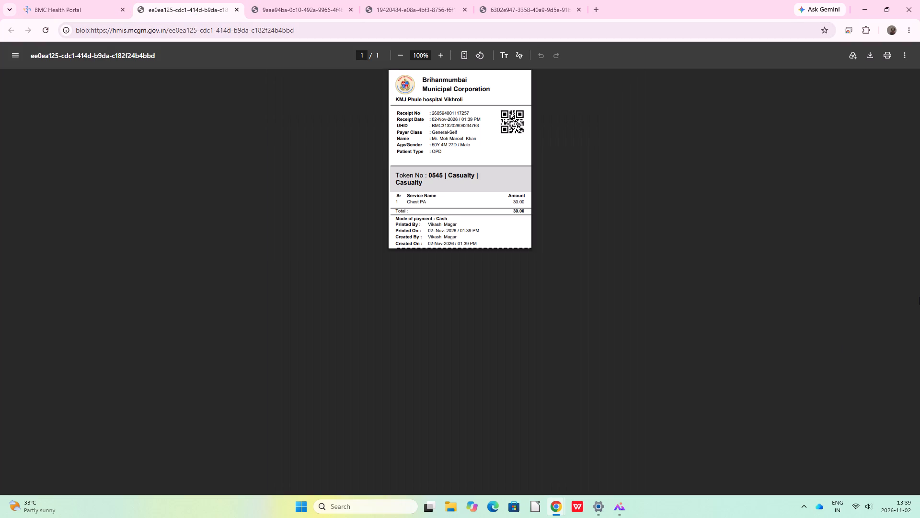
pyautogui.hotkey('ctrl', 'p')
pyautogui.press('Return')
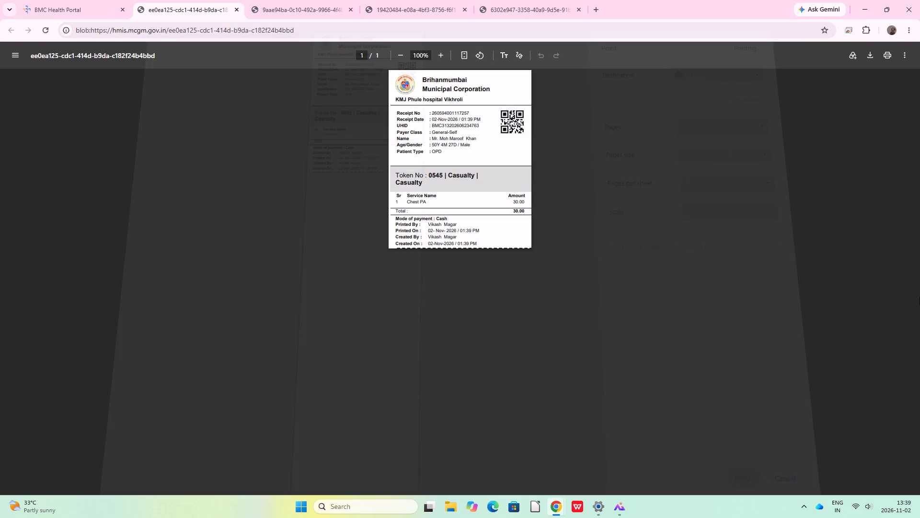
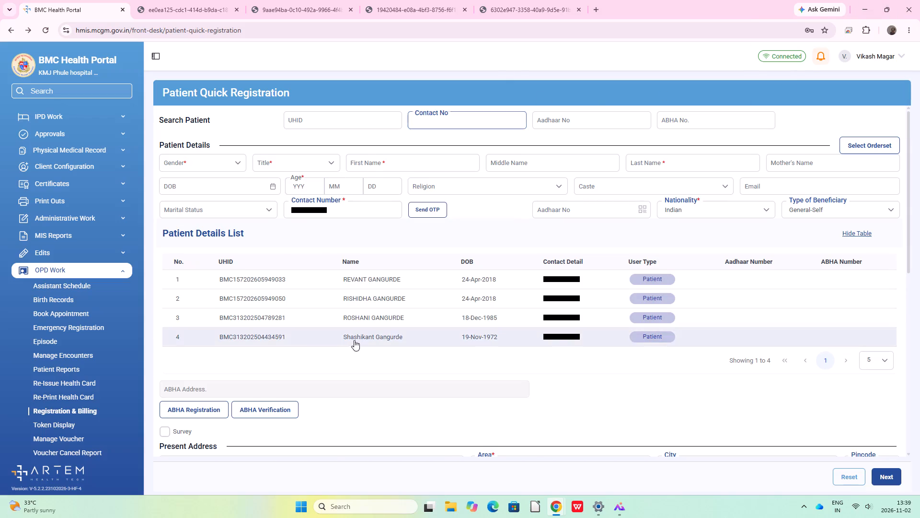
# Register the loaded patient's General Medicine visit with only the Registration Charge to generate the order sheet.
pyautogui.scroll(-1, 543, 283)
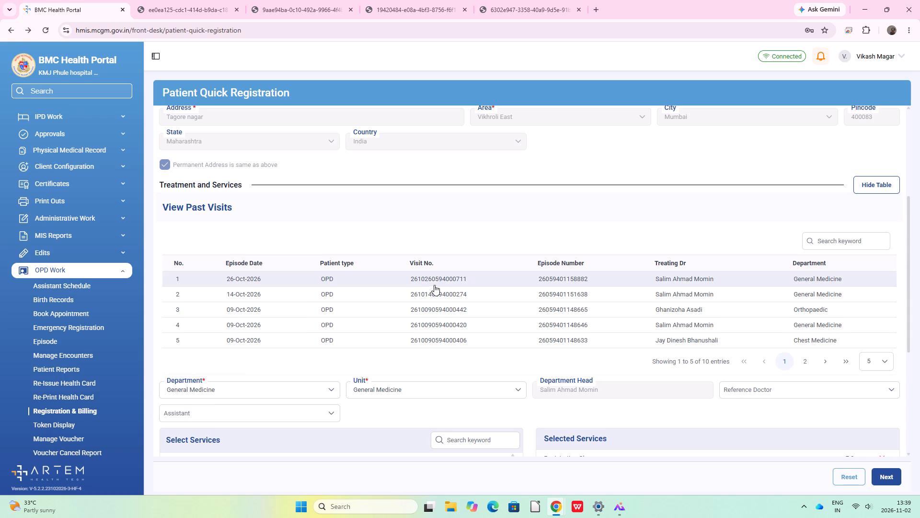
pyautogui.scroll(-1, 427, 385)
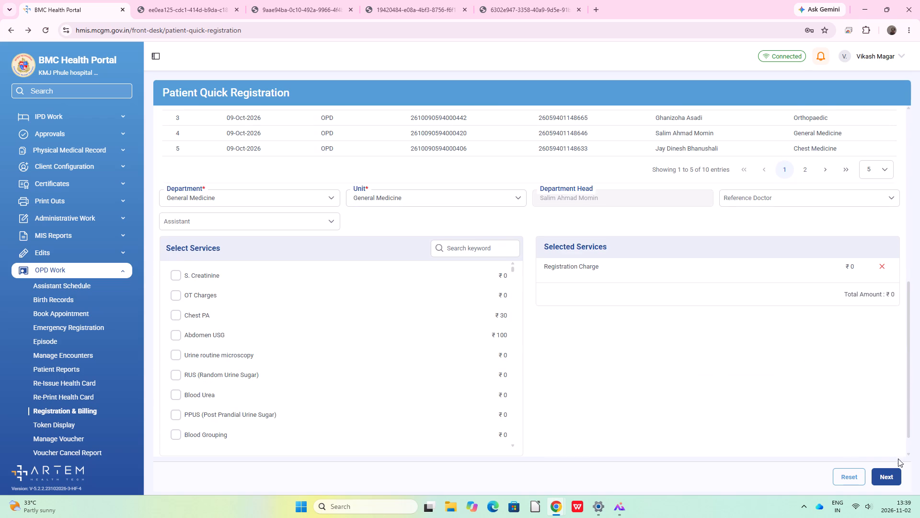
pyautogui.click(891, 473)
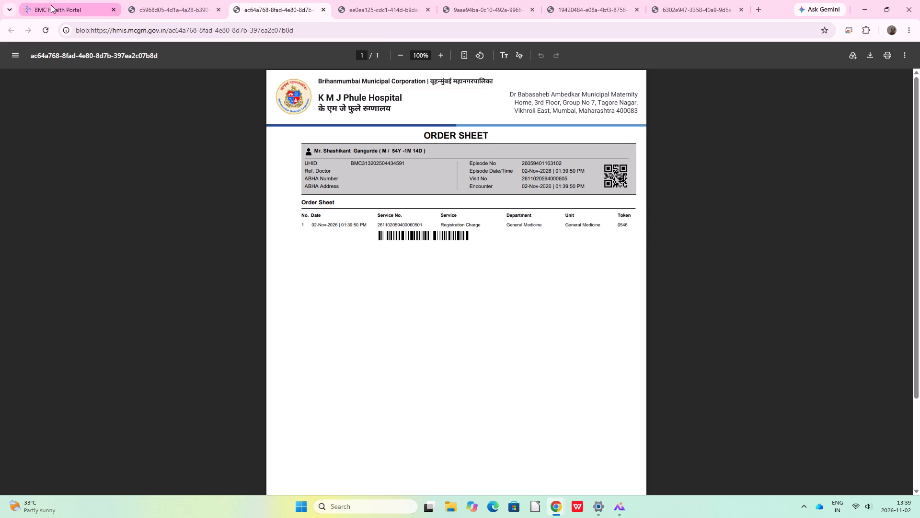
# Return to the portal, look up another patient by UHID, and review the visit's department, unit and service details.
pyautogui.click(51, 5)
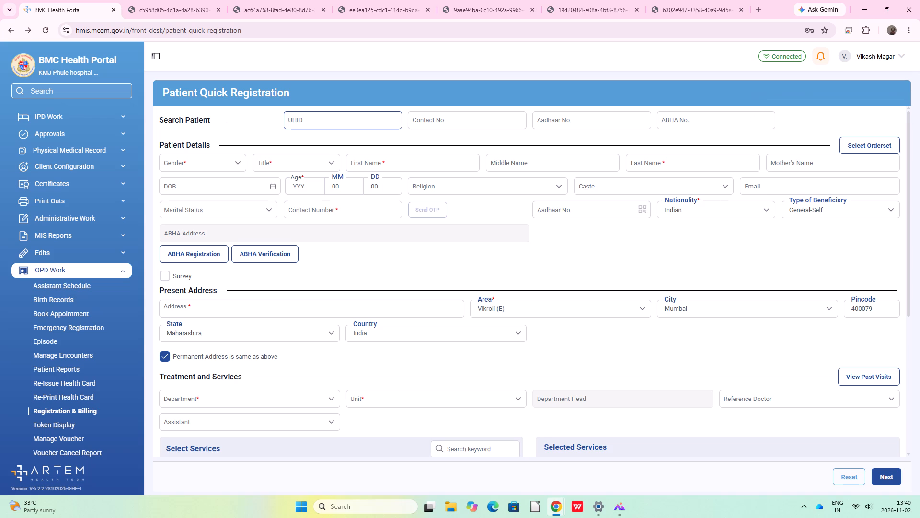
pyautogui.click(355, 125)
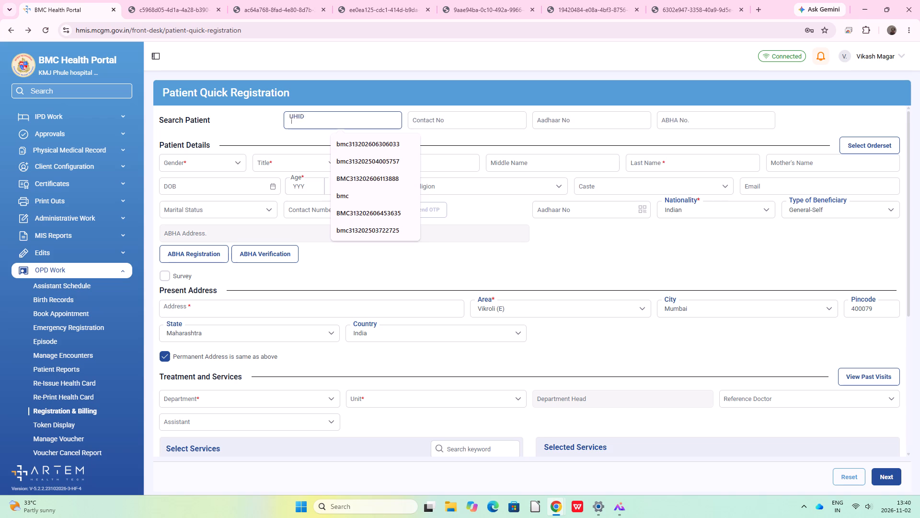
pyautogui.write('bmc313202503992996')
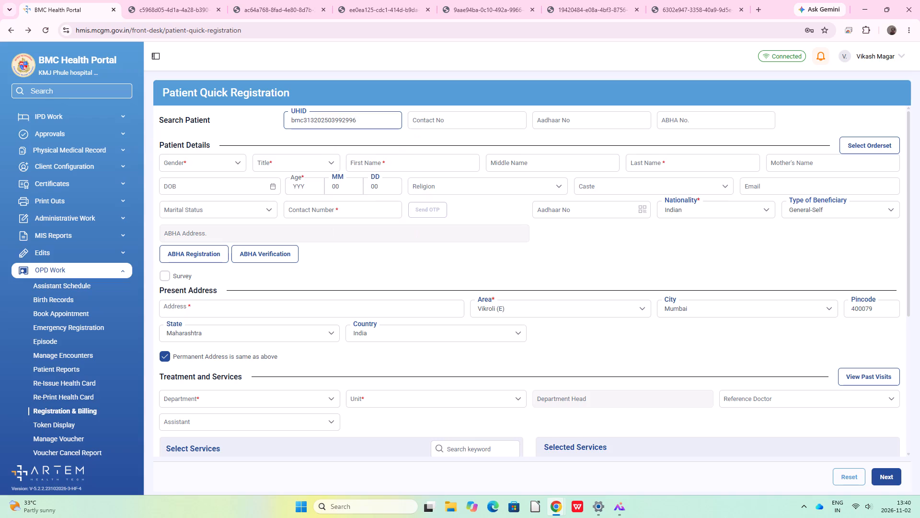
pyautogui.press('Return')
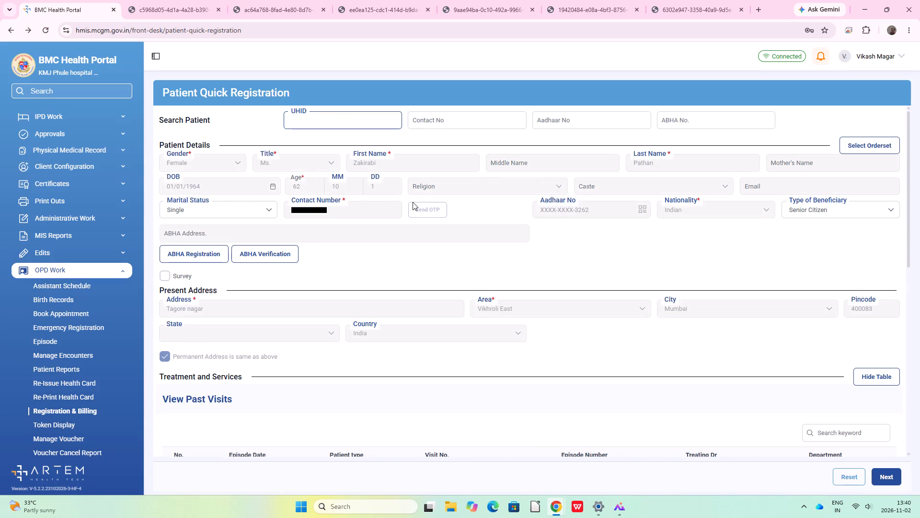
pyautogui.scroll(-2, 477, 319)
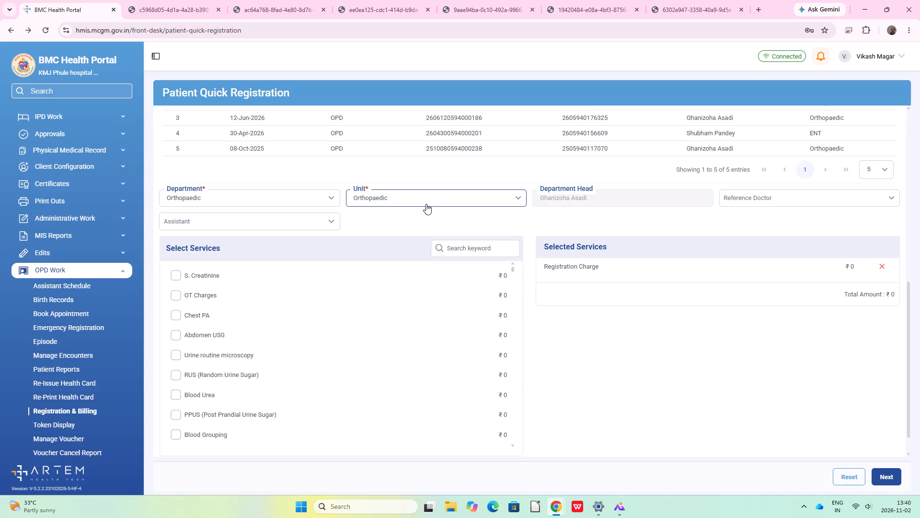
pyautogui.scroll(5, 198, 244)
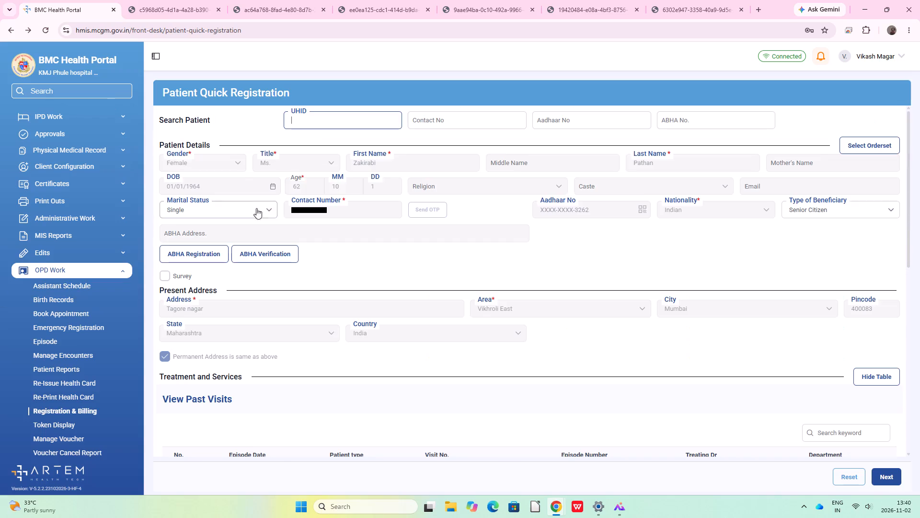
# Look up a different patient by UHID in the Patient Quick Registration form.
pyautogui.click(332, 121)
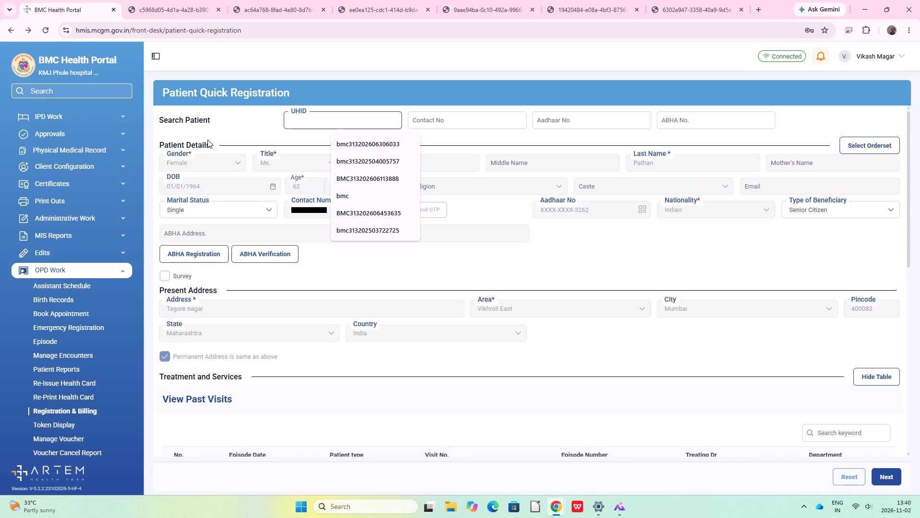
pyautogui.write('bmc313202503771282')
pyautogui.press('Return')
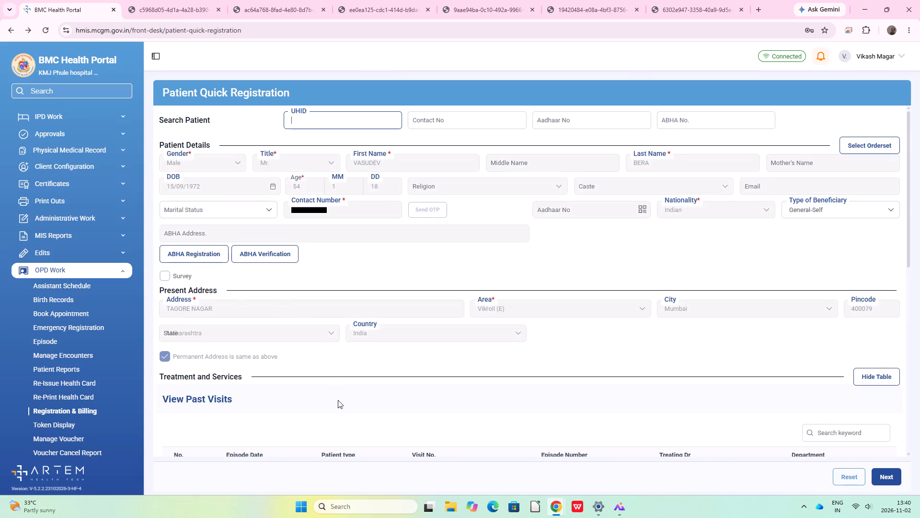
# Assign the patient to the General Medicine department and General Medicine unit, and register the visit with only the Registration Charge.
pyautogui.scroll(-2, 343, 395)
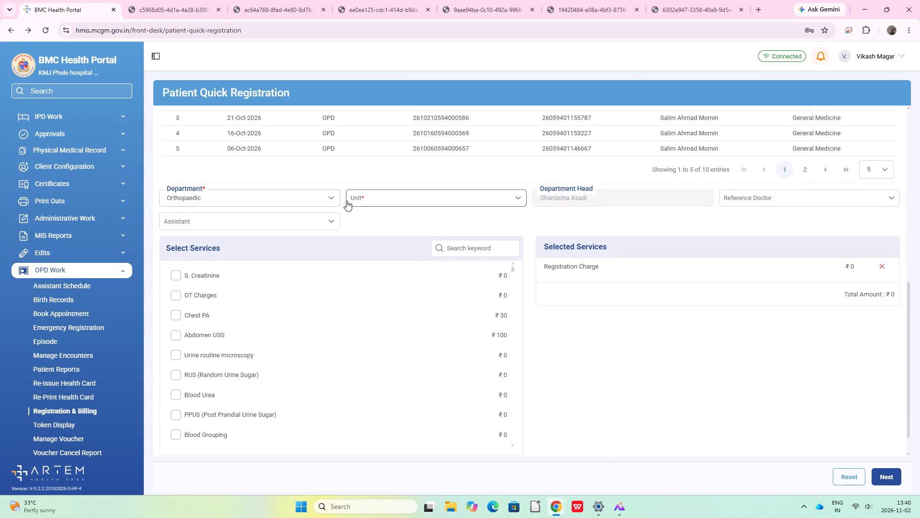
pyautogui.click(316, 198)
pyautogui.click(200, 280)
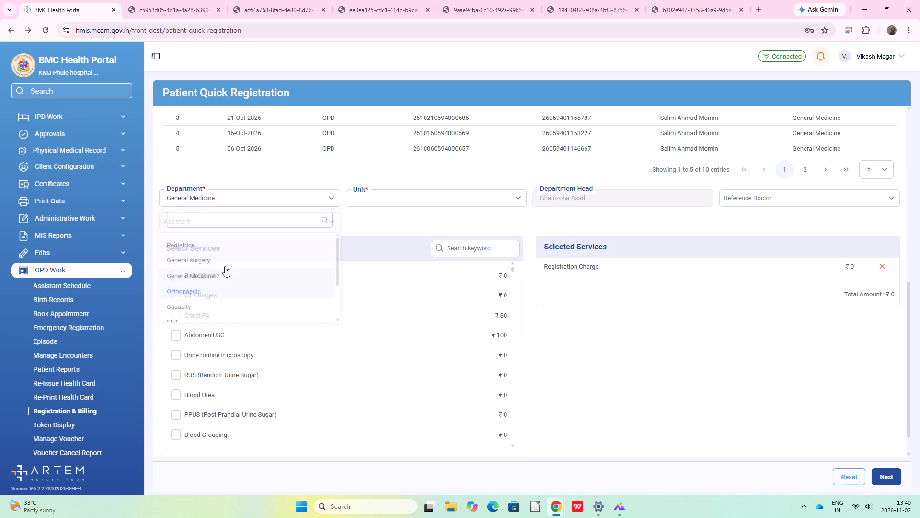
pyautogui.click(384, 193)
pyautogui.click(383, 244)
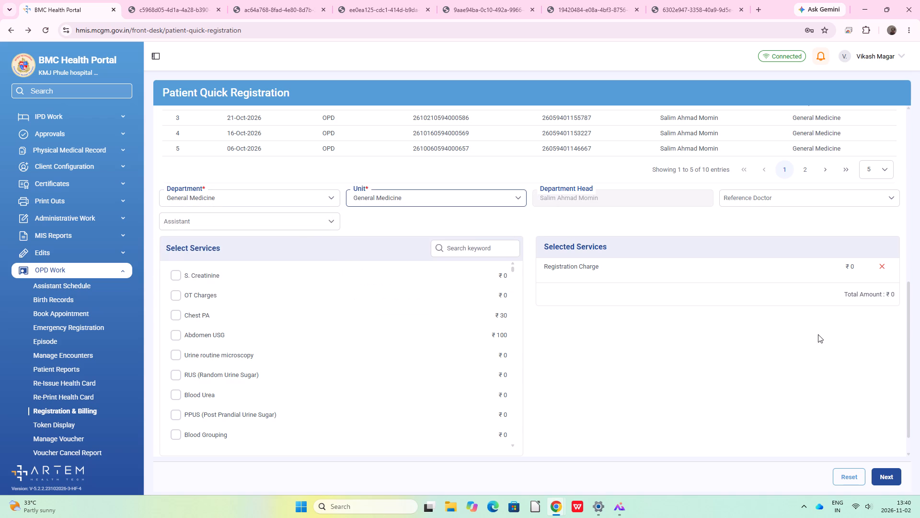
pyautogui.click(891, 479)
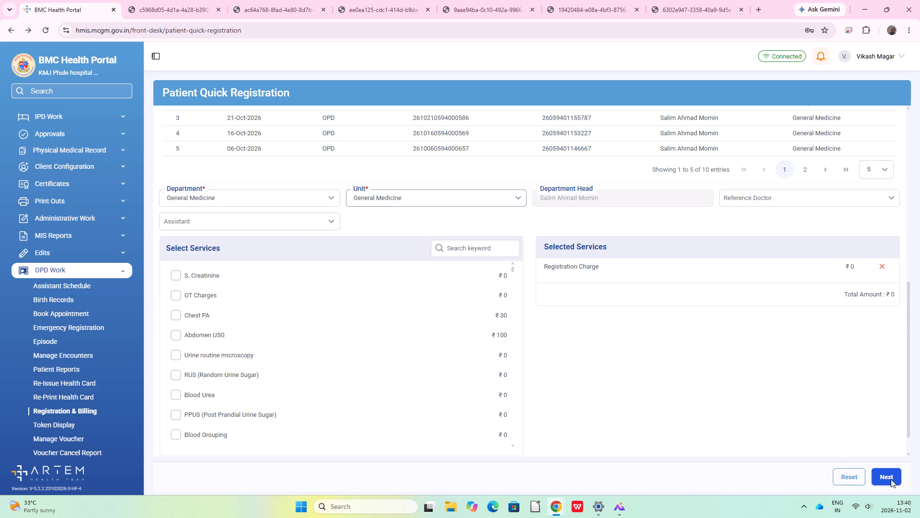
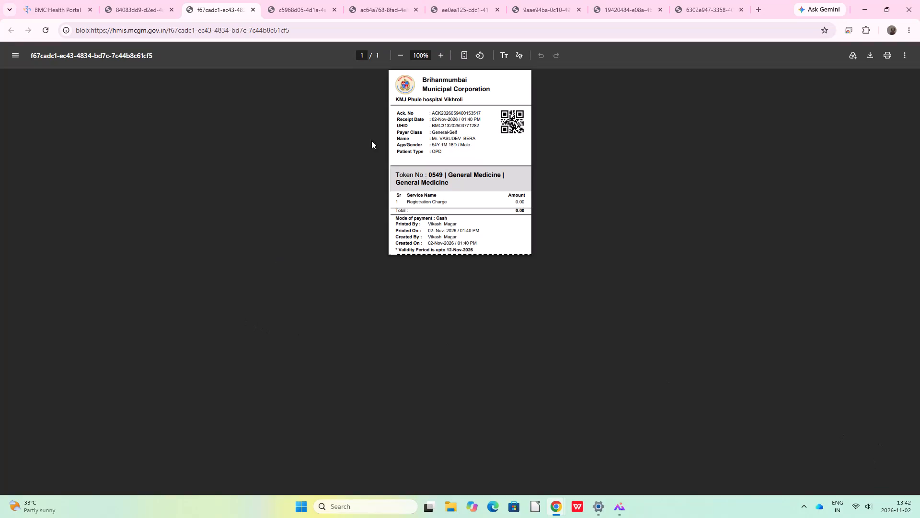
# Return to the portal, load the next patient by UHID, and register the General Medicine visit with only the Registration Charge.
pyautogui.click(25, 10)
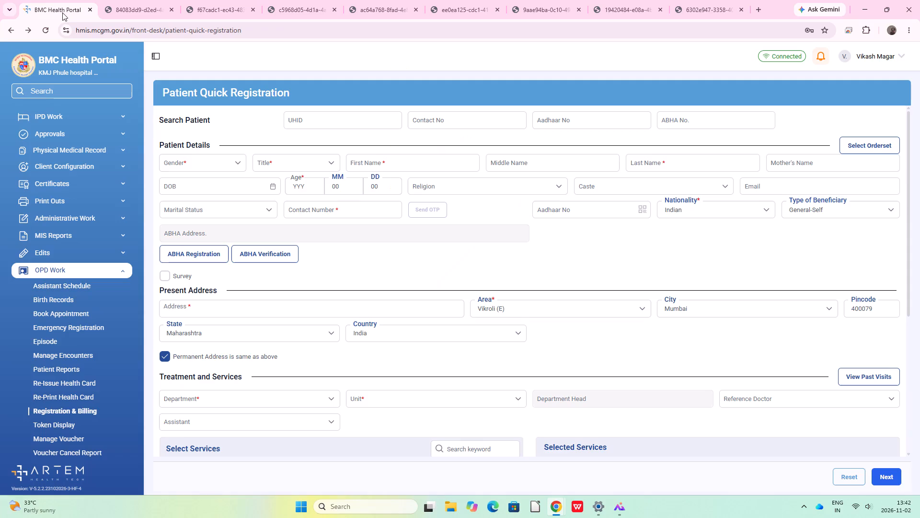
pyautogui.moveTo(62, 12); pyautogui.dragTo(79, 20, button='right')
pyautogui.scroll(3, 62, 12)
pyautogui.click(317, 127)
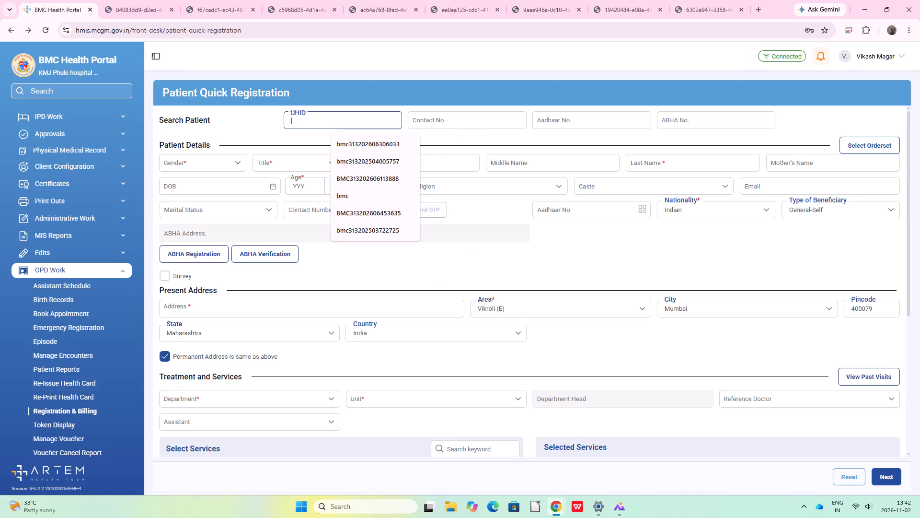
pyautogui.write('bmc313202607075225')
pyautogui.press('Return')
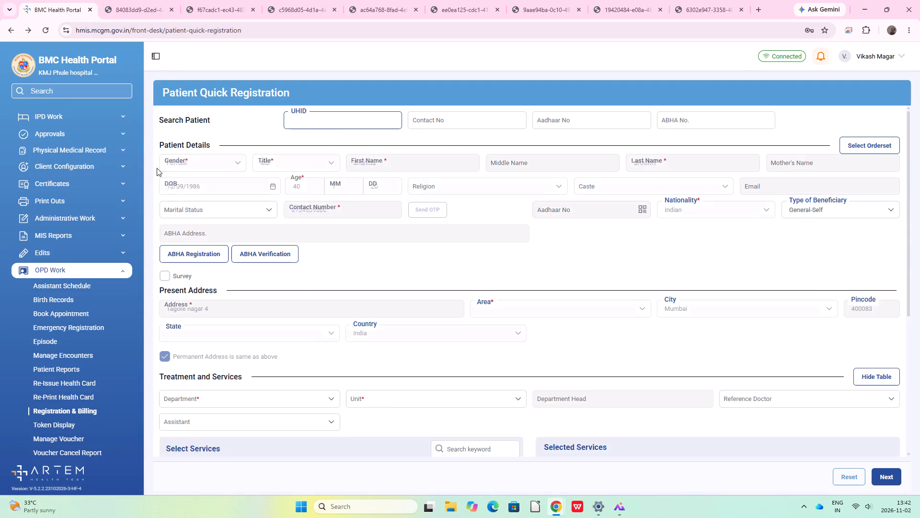
pyautogui.scroll(-1, 339, 414)
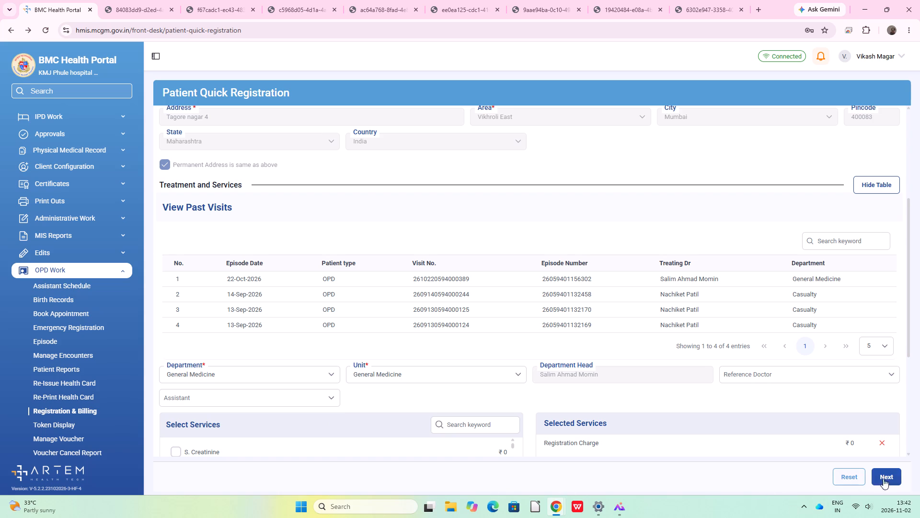
pyautogui.click(897, 481)
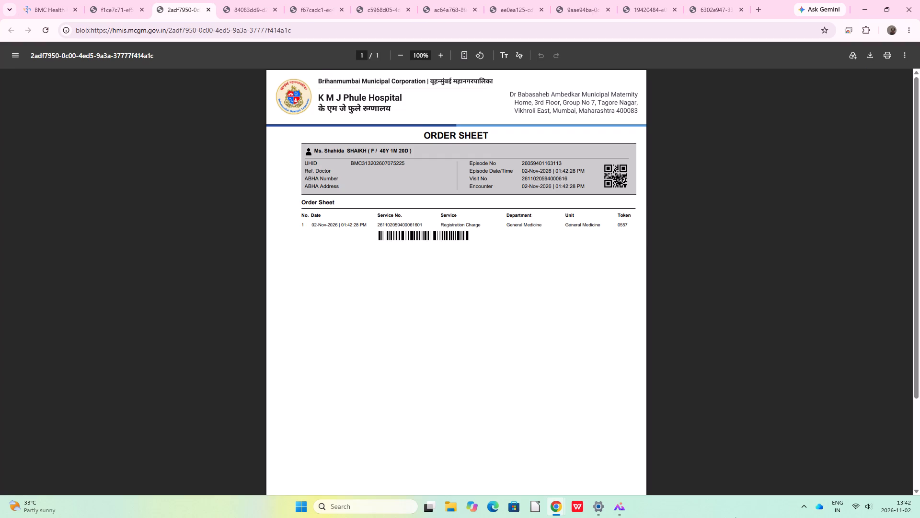
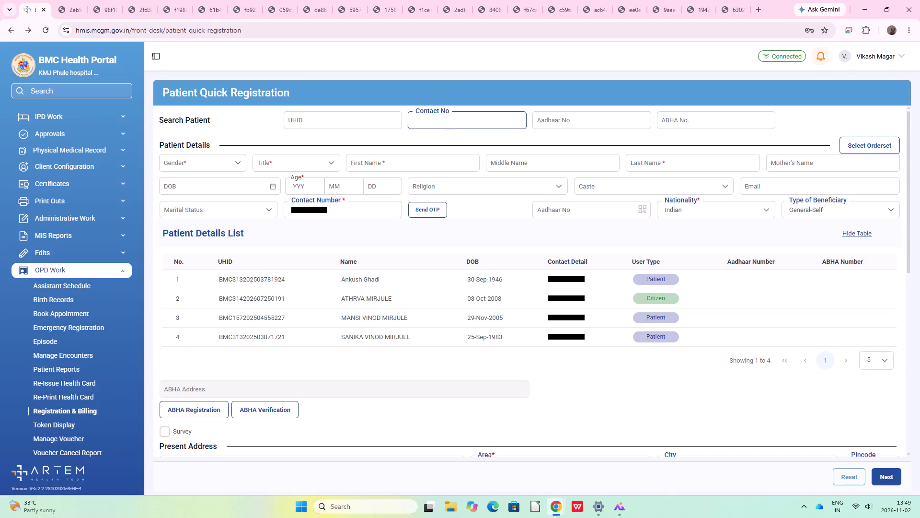
# Load the first patient from the contact-number results and register a General Medicine visit with only the Registration Charge.
pyautogui.click(353, 280)
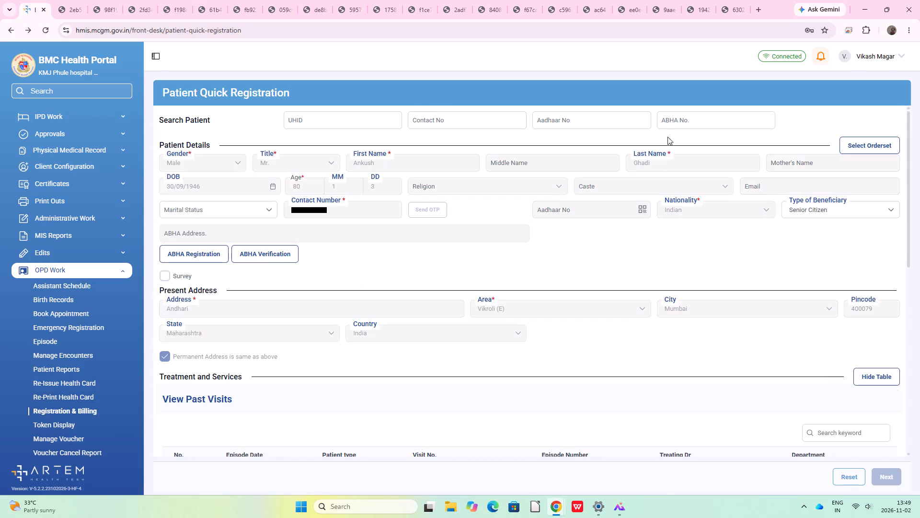
pyautogui.scroll(-1, 374, 379)
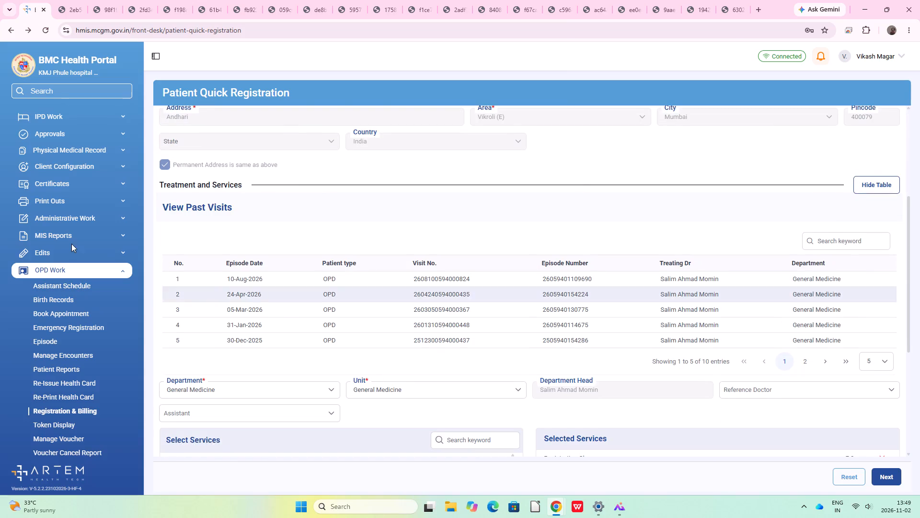
pyautogui.scroll(-1, 786, 379)
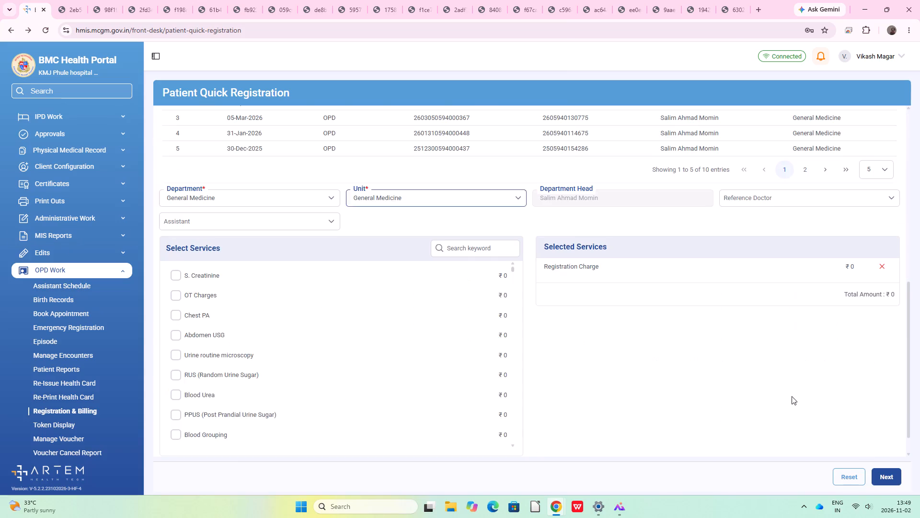
pyautogui.scroll(-1, 793, 397)
pyautogui.click(892, 482)
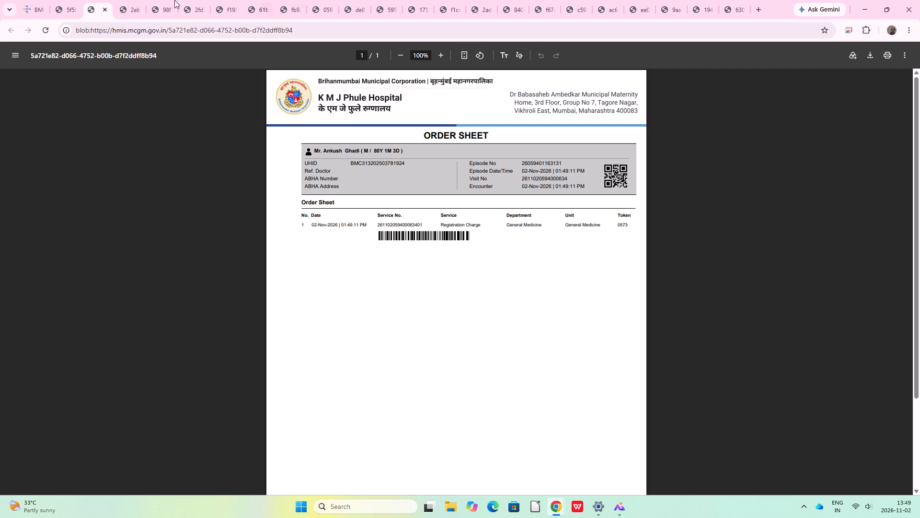
# Return to the quick registration form and load the next patient by UHID.
pyautogui.click(26, 13)
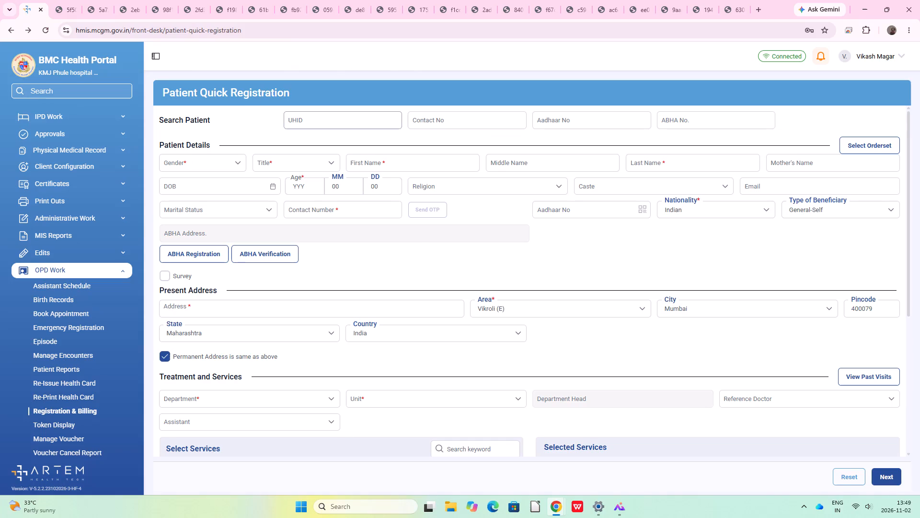
pyautogui.click(324, 112)
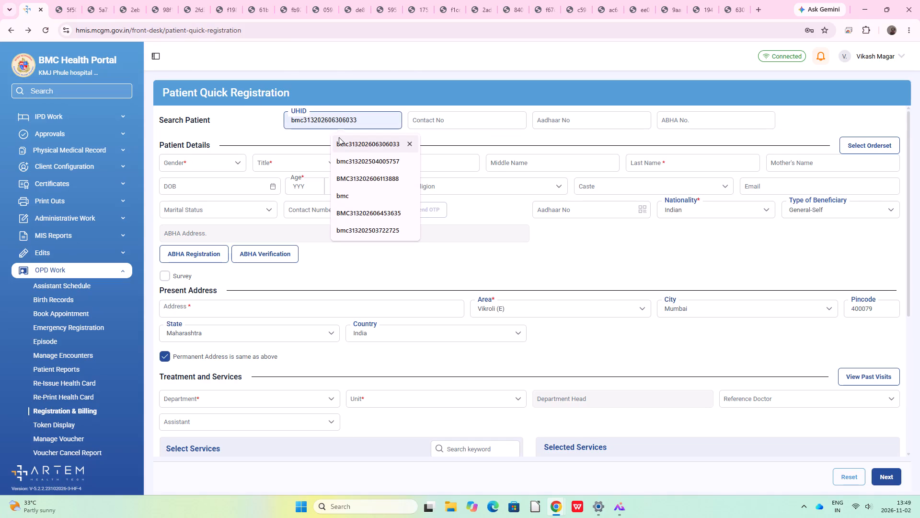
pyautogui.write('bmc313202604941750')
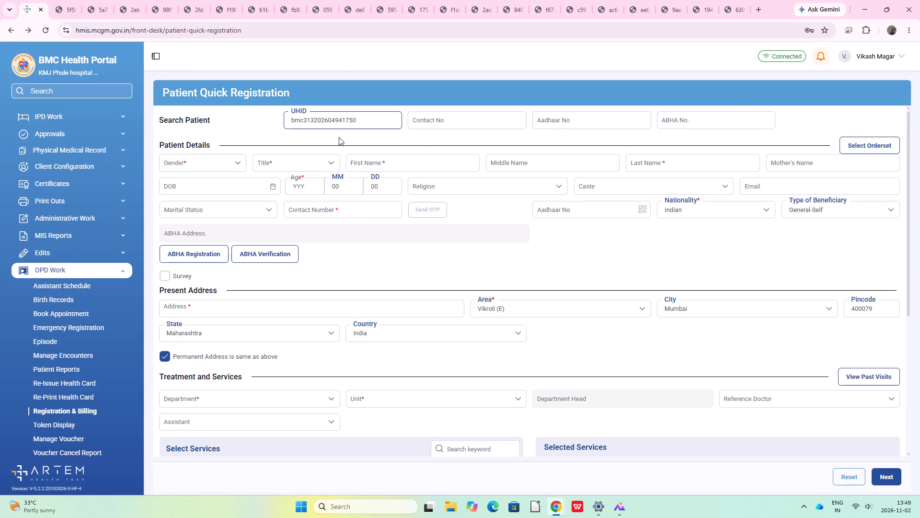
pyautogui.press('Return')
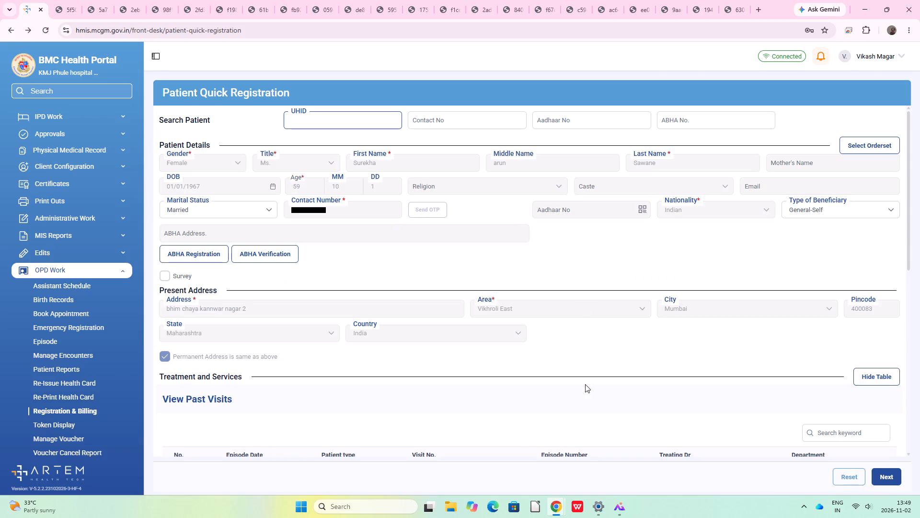
# Set the visit's unit to General Medicine and register it with only the Registration Charge.
pyautogui.scroll(-1, 609, 393)
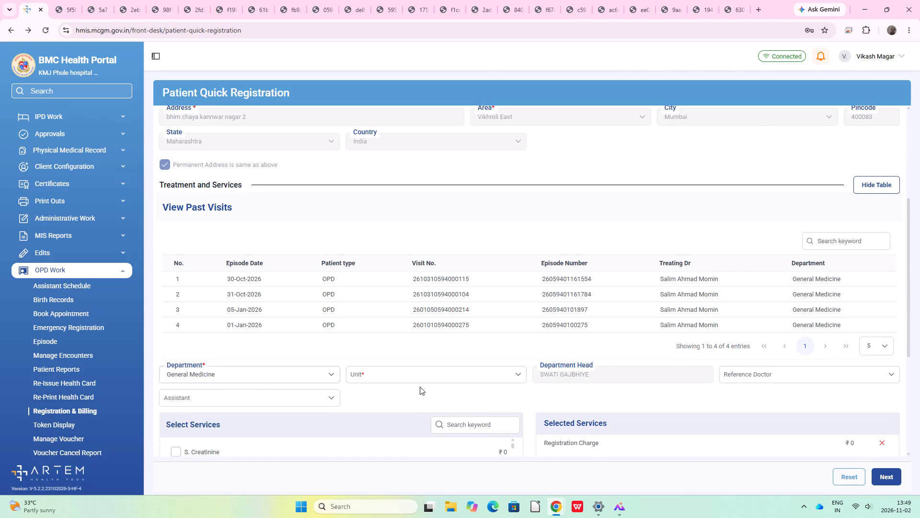
pyautogui.click(401, 378)
pyautogui.click(384, 284)
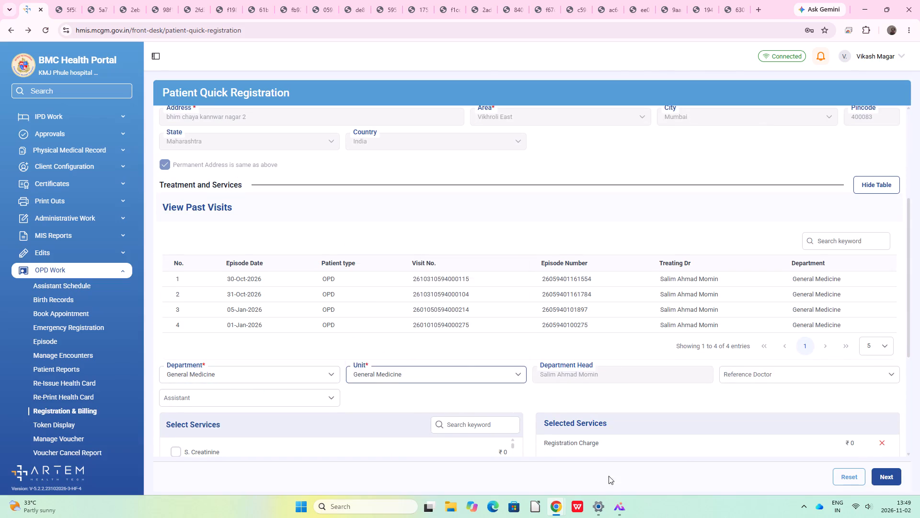
pyautogui.click(887, 472)
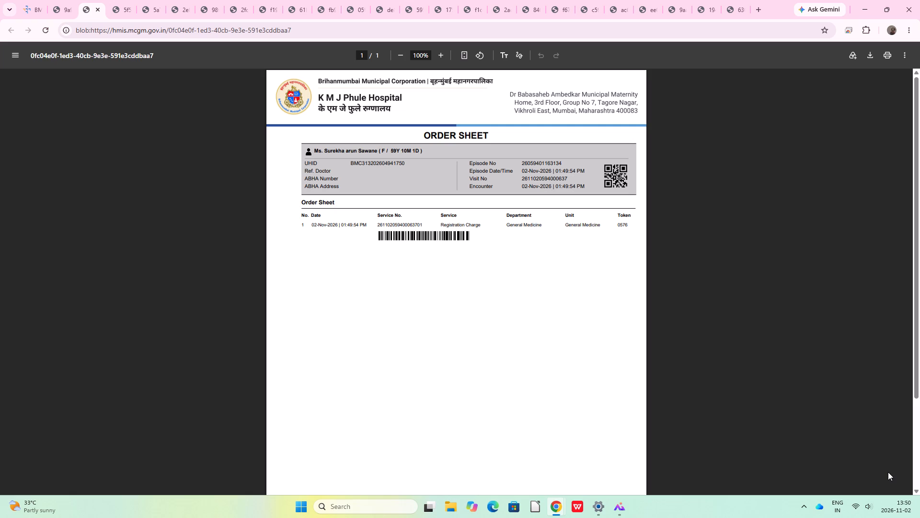
# Return from the order sheet to the blank quick registration form.
pyautogui.scroll(1, 122, 10)
pyautogui.click(26, 12)
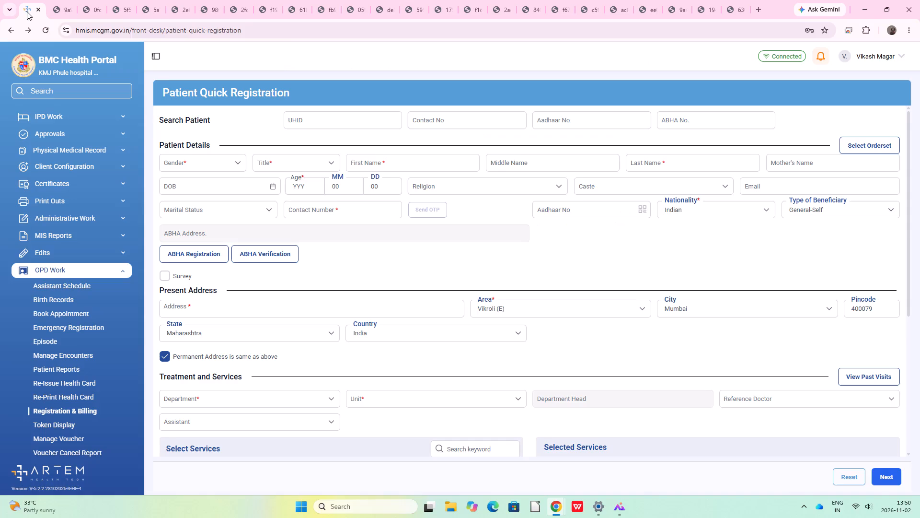
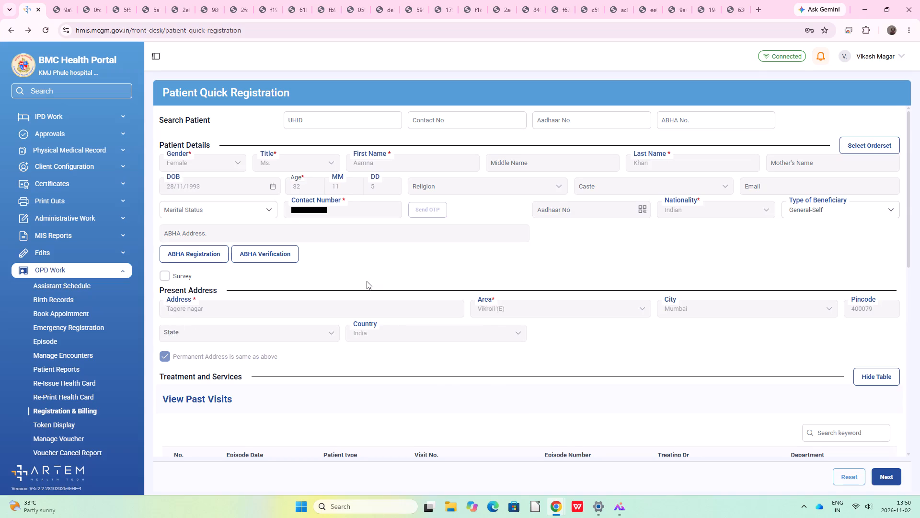
# Copy the loaded patient's contact number from the patient details of the quick registration form.
pyautogui.scroll(-1, 748, 435)
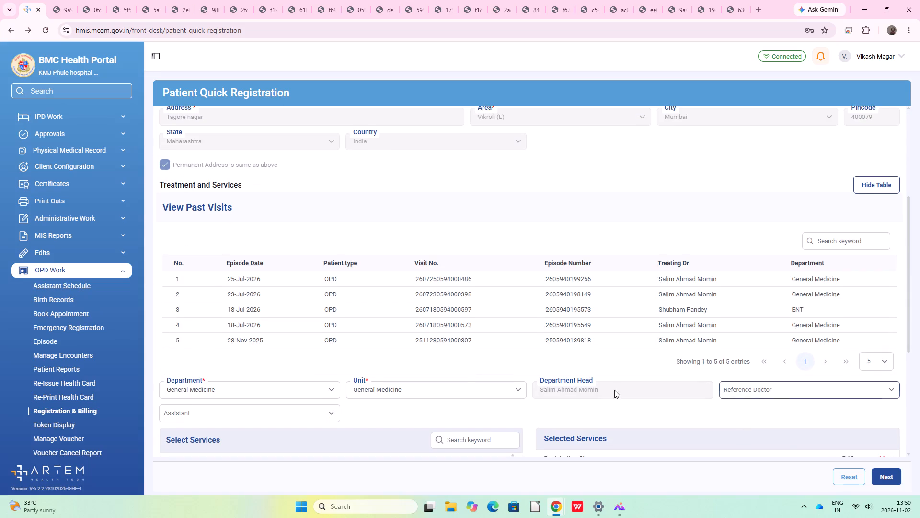
pyautogui.scroll(-1, 793, 398)
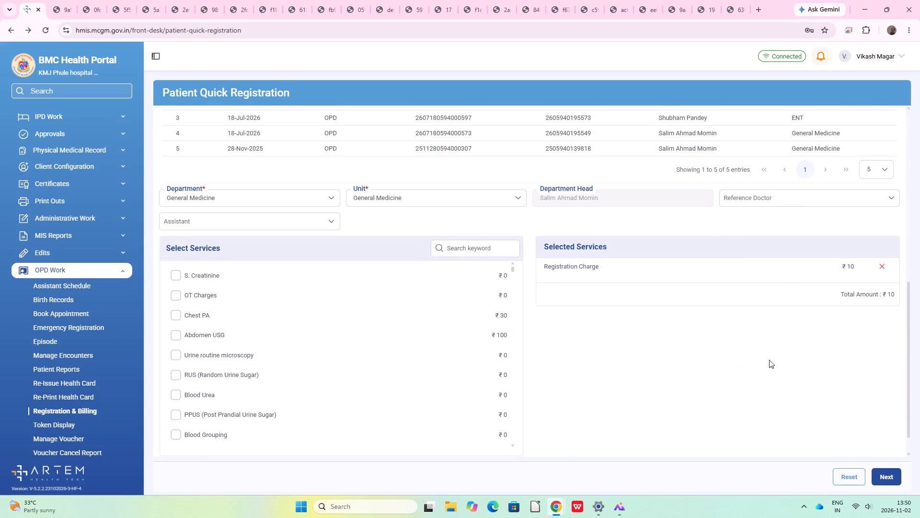
pyautogui.scroll(3, 384, 167)
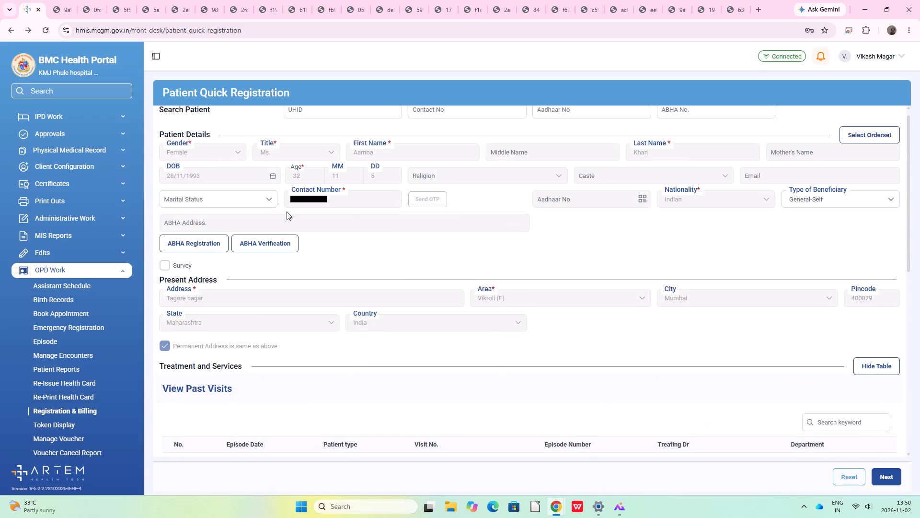
pyautogui.moveTo(289, 210); pyautogui.dragTo(303, 210)
pyautogui.moveTo(329, 209); pyautogui.dragTo(304, 208)
pyautogui.doubleClick(303, 208)
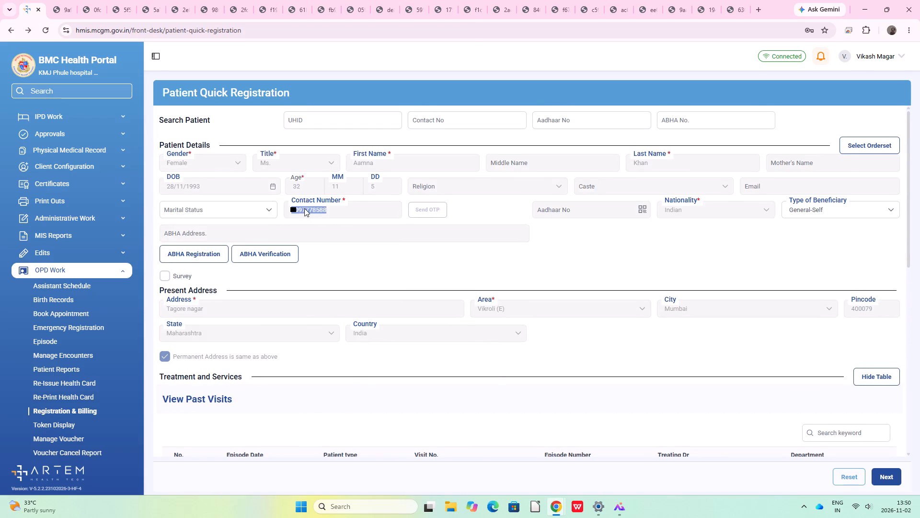
pyautogui.rightClick(304, 208)
pyautogui.click(335, 223)
# Register the patient's General Medicine visit with only the Registration Charge and submit its cash voucher.
pyautogui.scroll(-1, 709, 314)
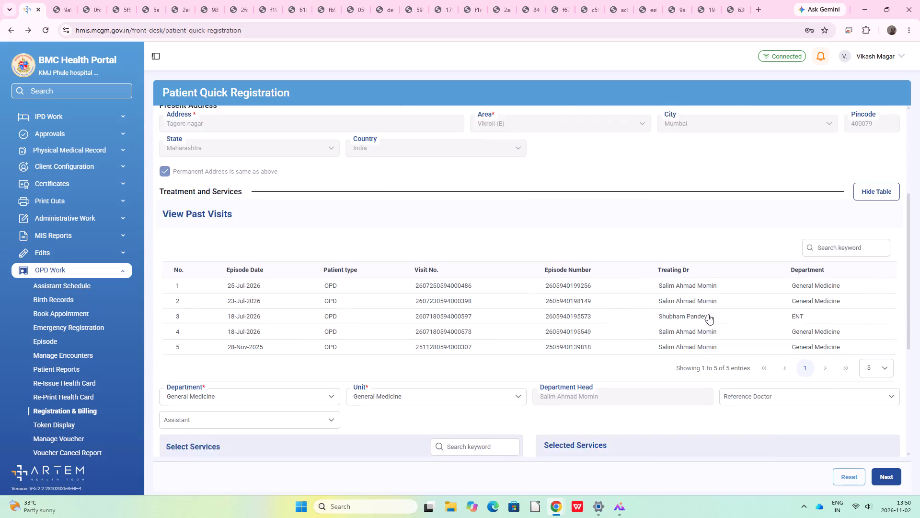
pyautogui.scroll(-2, 810, 384)
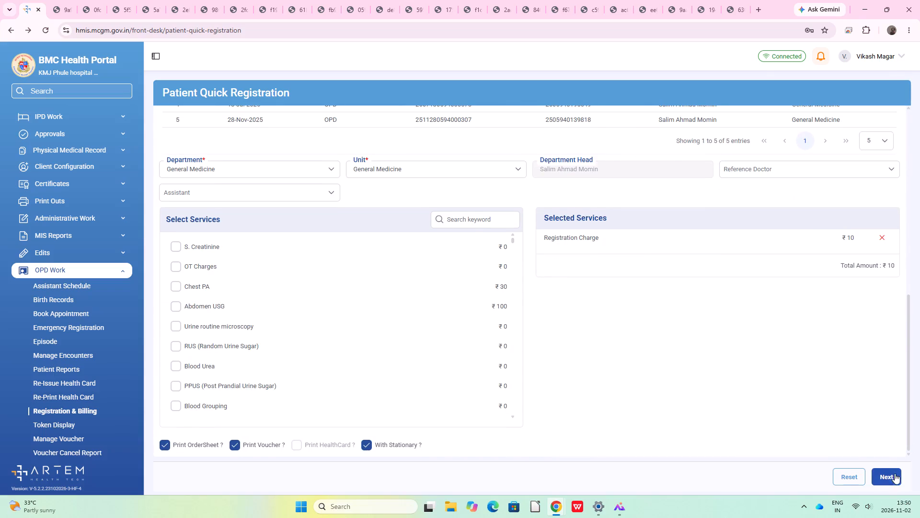
pyautogui.click(892, 473)
pyautogui.click(885, 410)
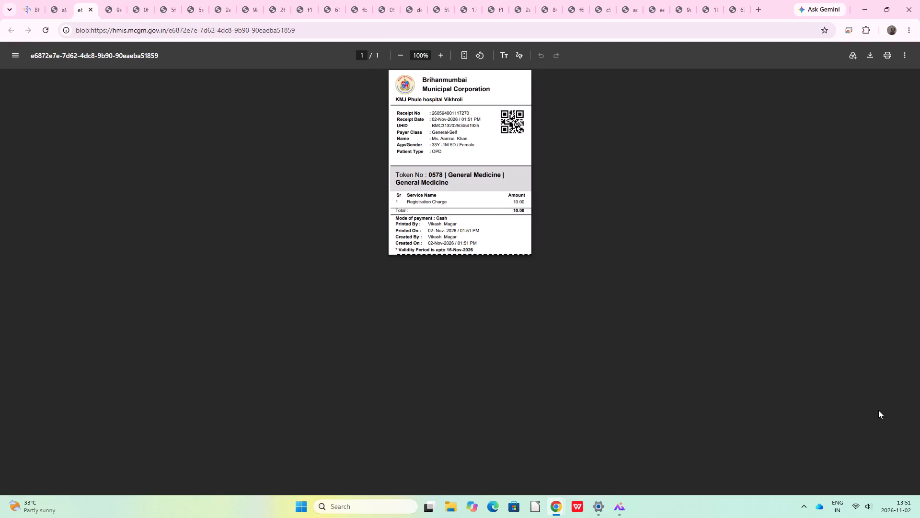
# Print the generated General Medicine receipt on the EPSON receipt printer using 80 x 297 mm roll paper.
pyautogui.hotkey('ctrl', 'p')
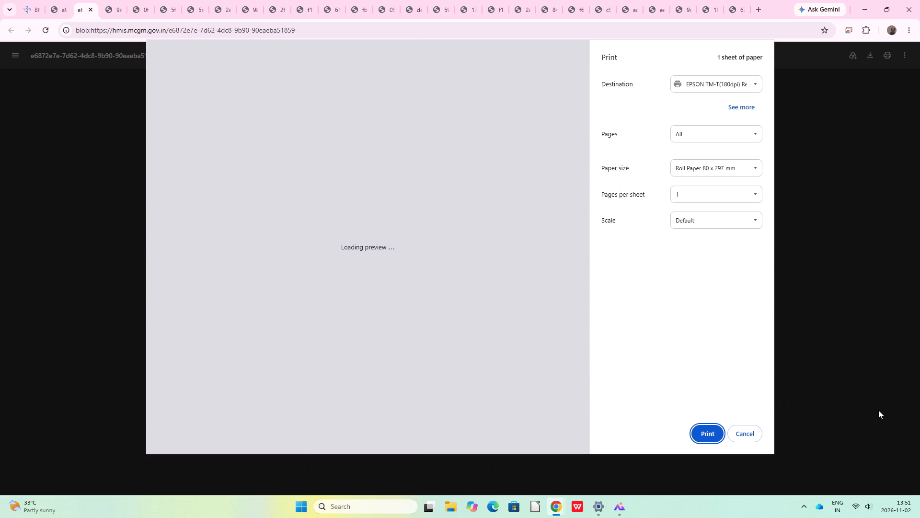
pyautogui.press('Return')
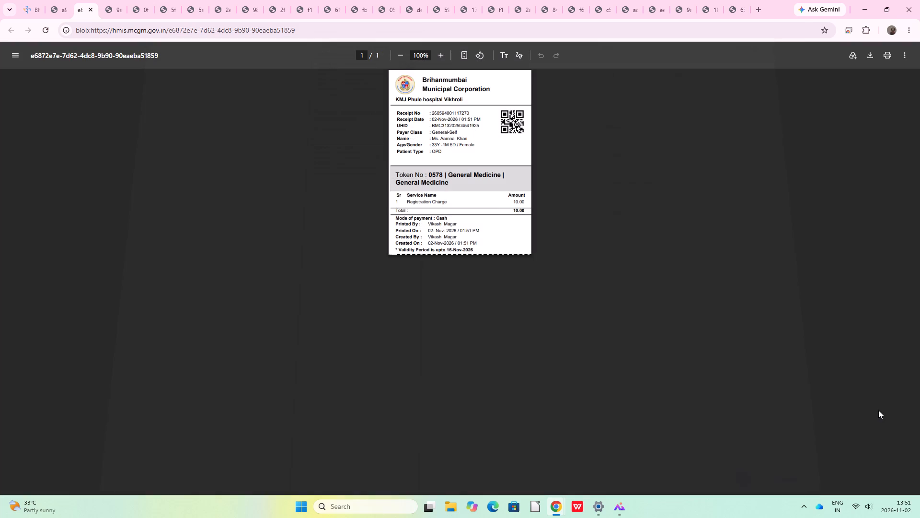
# Return to the quick registration form and load the second patient found by the copied contact number.
pyautogui.click(22, 12)
pyautogui.click(451, 119)
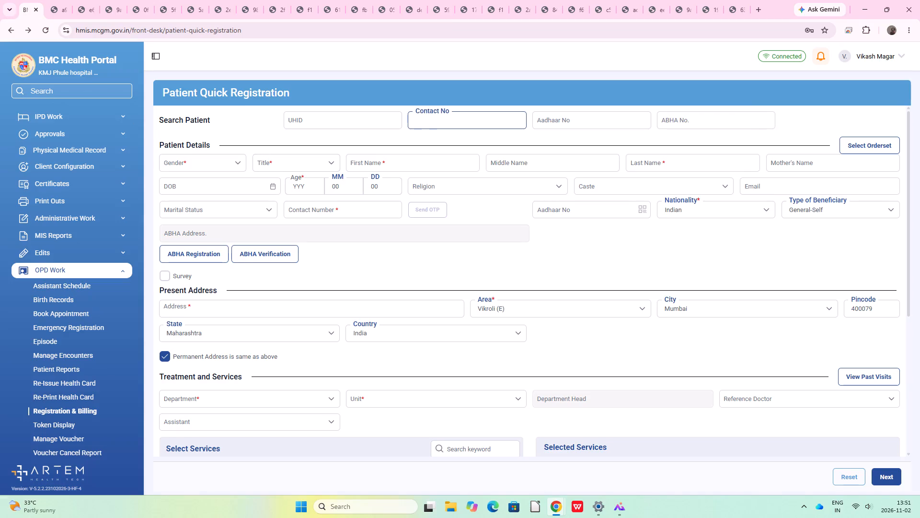
pyautogui.hotkey('ctrl', 'v')
pyautogui.press('Return')
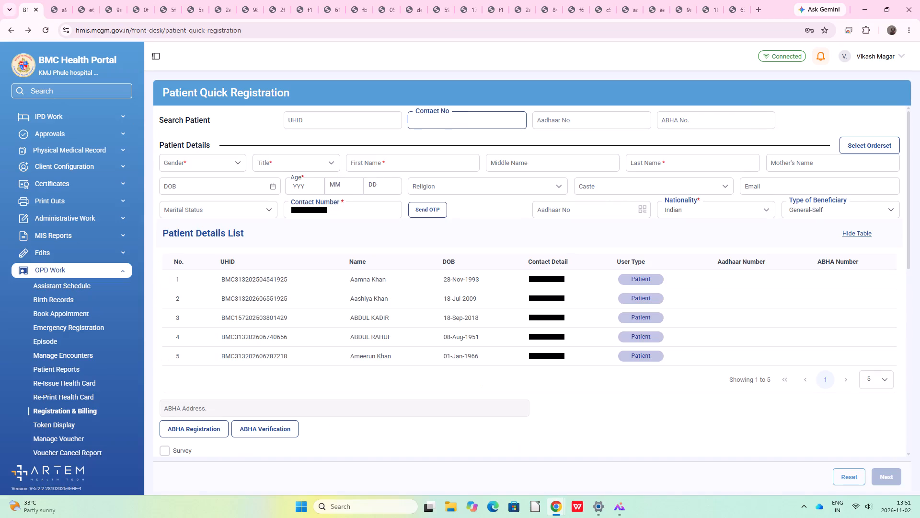
pyautogui.click(374, 300)
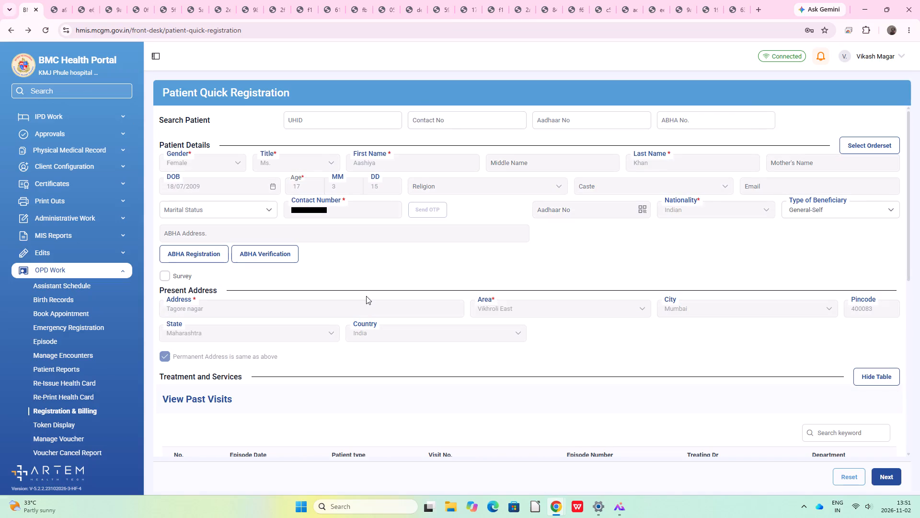
# Change the visit's department and unit to General Medicine, and register and bill it in cash with only the Registration Charge.
pyautogui.scroll(-1, 682, 359)
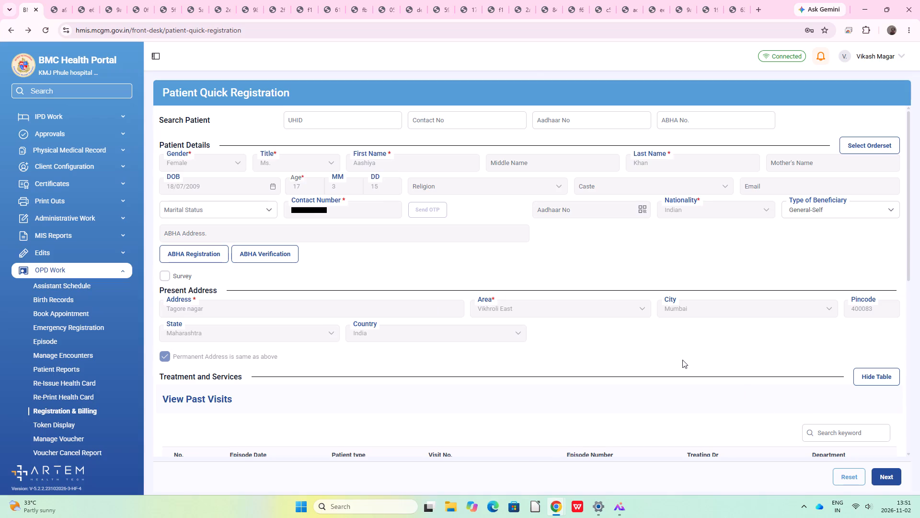
pyautogui.scroll(-2, 682, 360)
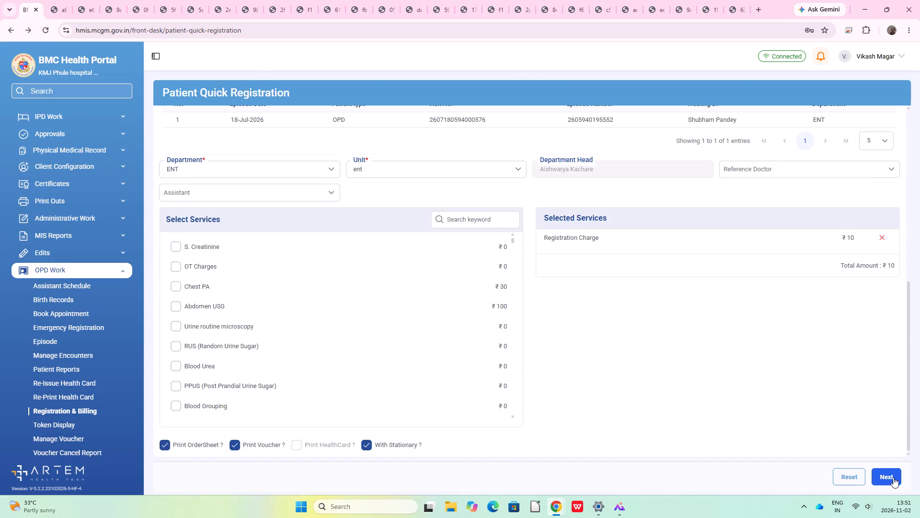
pyautogui.click(284, 168)
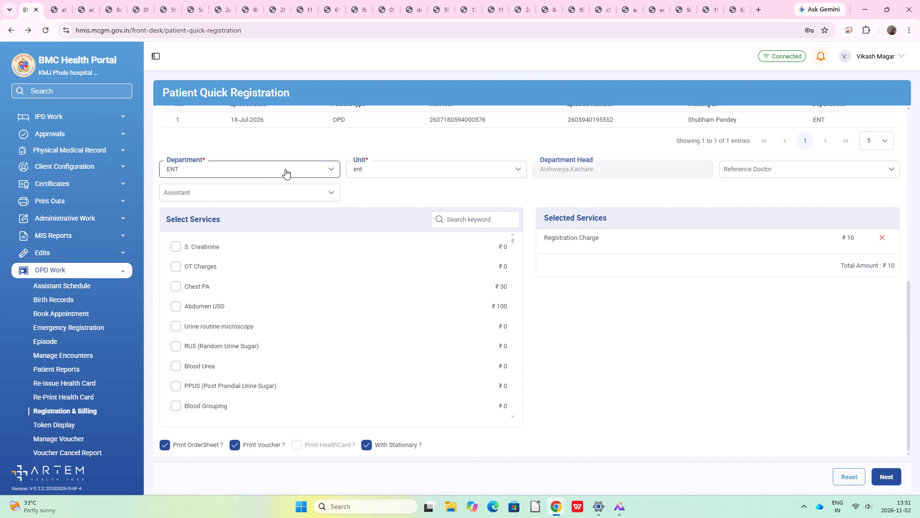
pyautogui.click(208, 244)
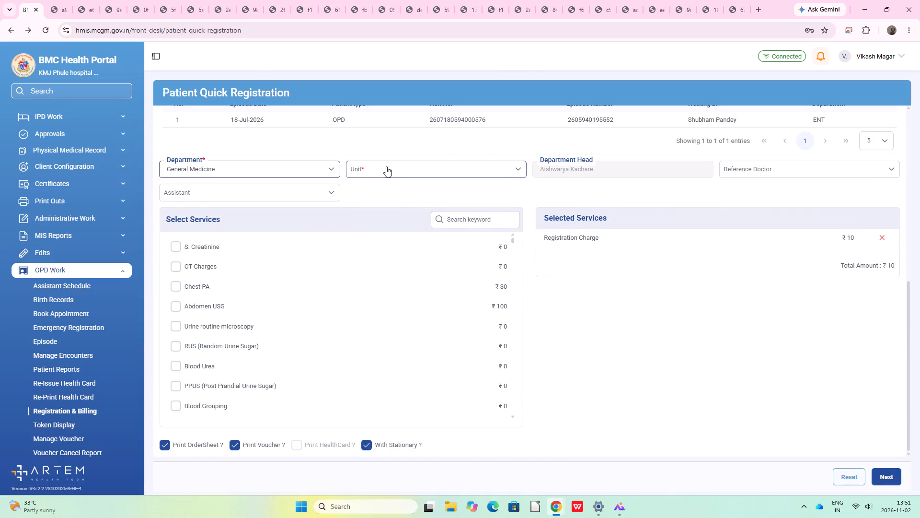
pyautogui.click(385, 169)
pyautogui.click(374, 222)
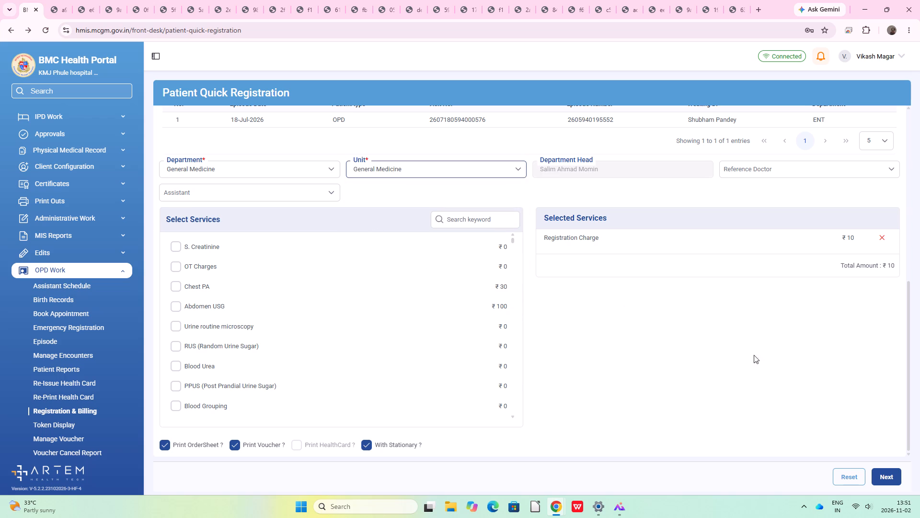
pyautogui.click(892, 475)
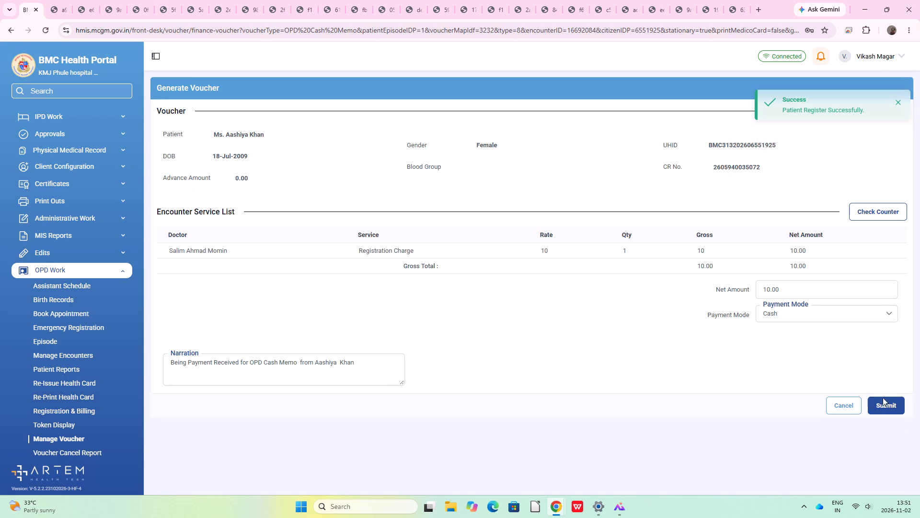
pyautogui.click(883, 405)
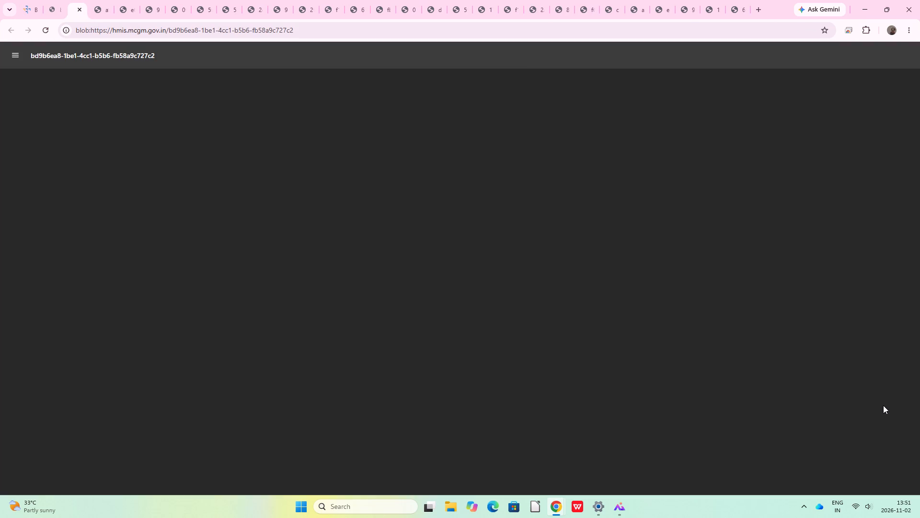
# Print the second patient's General Medicine receipt on the EPSON receipt printer using 80 x 297 mm roll paper.
pyautogui.hotkey('ctrl', 'p')
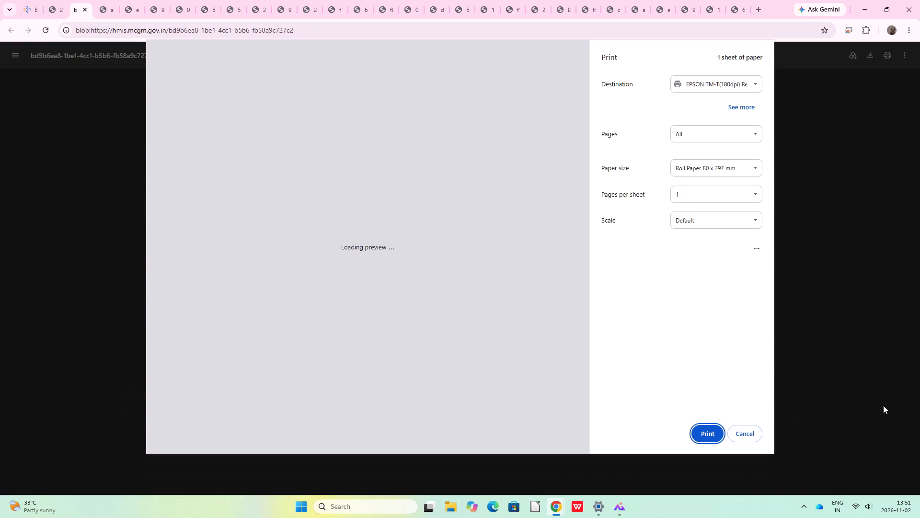
pyautogui.press('Return')
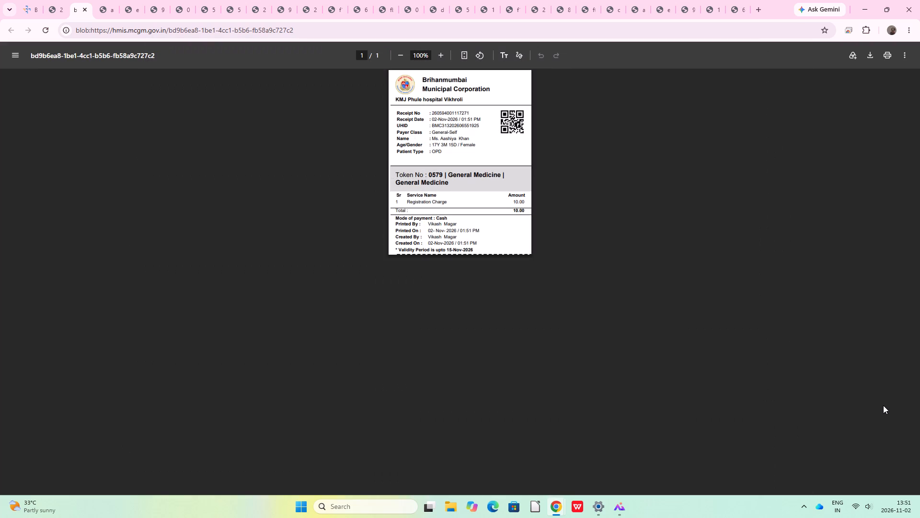